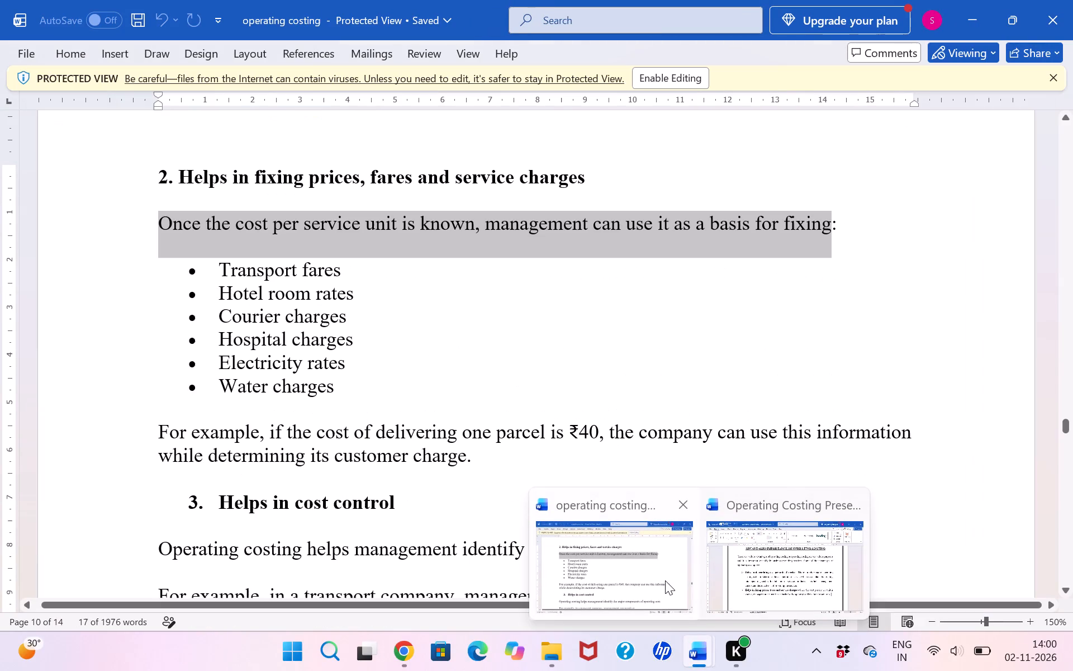
In the Operating Costing Presentation, complete the service charges bullet with "courier charges, hospital charges, electricity rates, water charges, etc.".
click(665, 580)
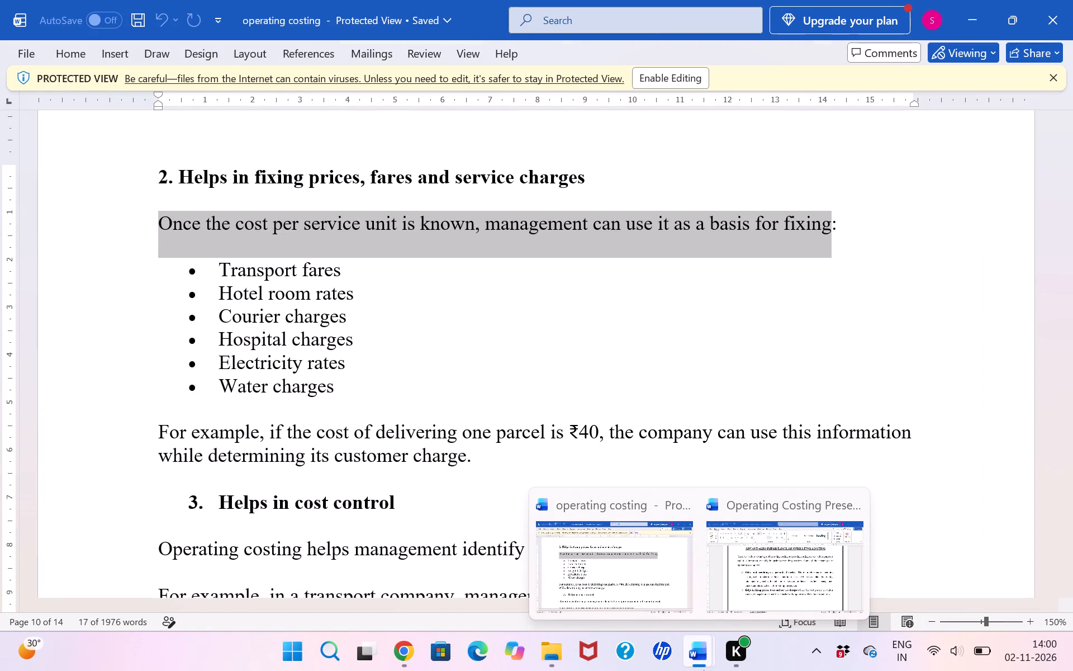
click(766, 584)
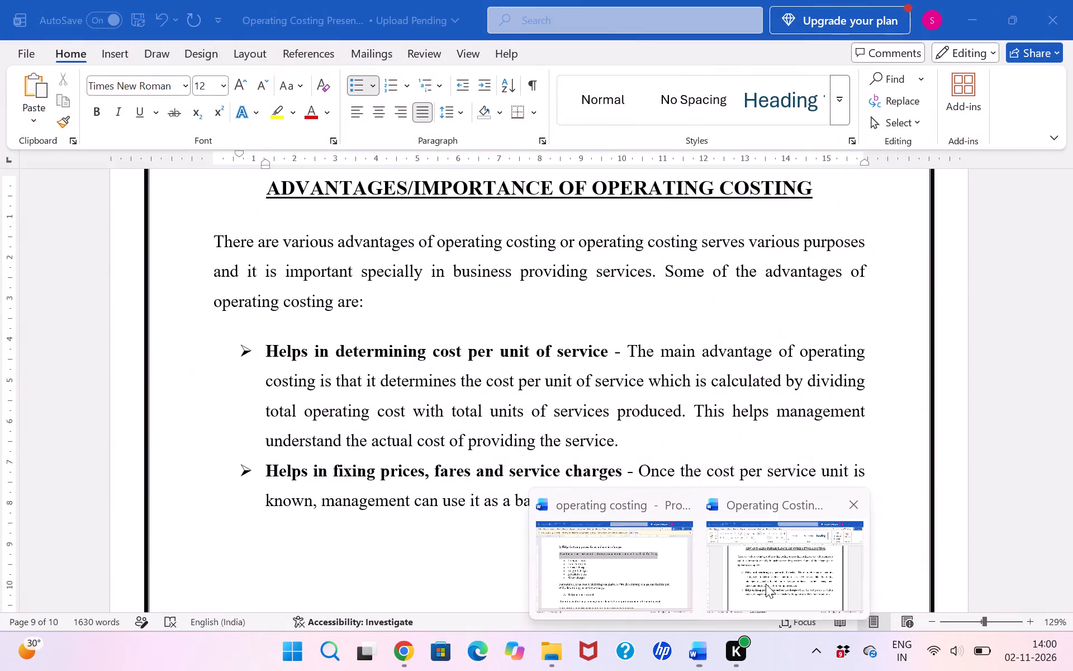
text(courier charges, hospital chag)
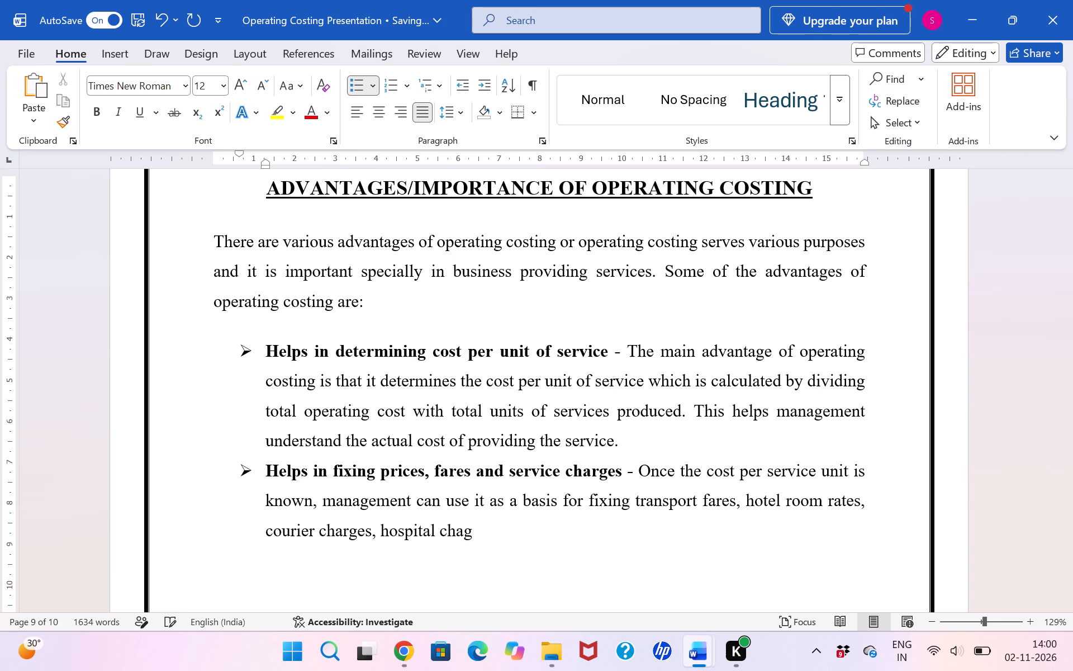
key(BackSpace)
text(rges,)
key(space)
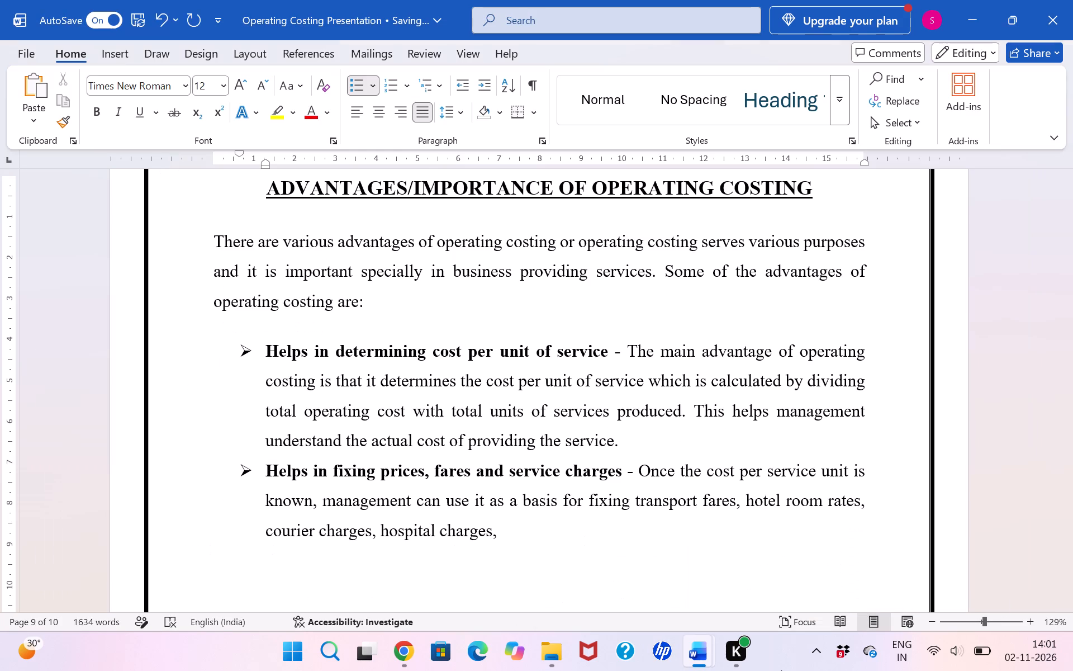
text(electricity rates, water charges, etc.)
key(space)
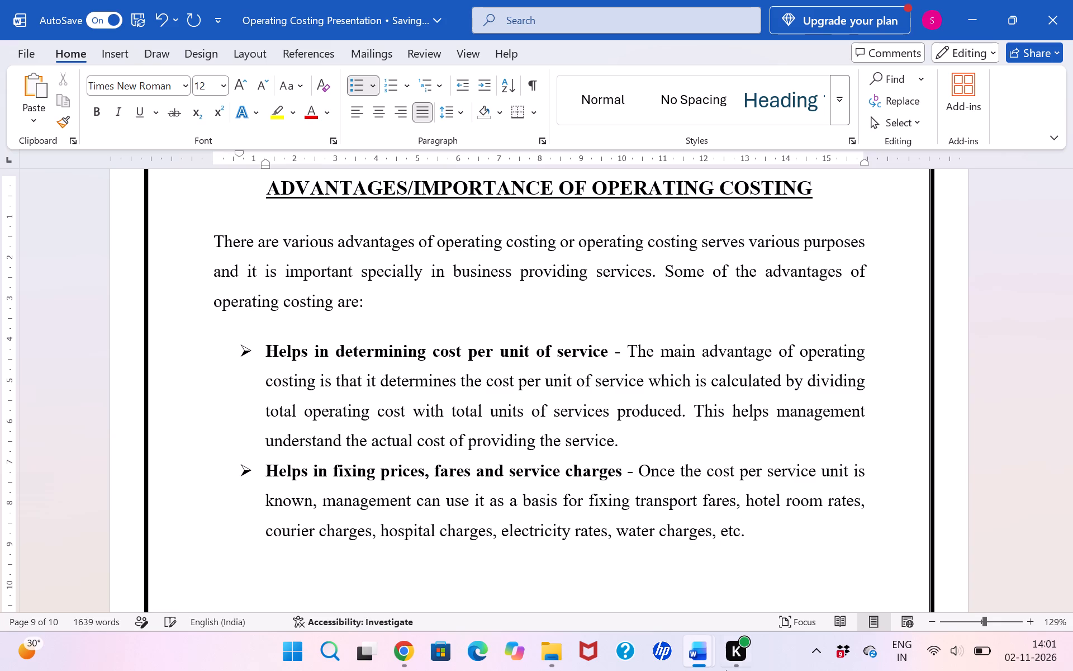
Copy the ₹40 parcel delivery example from the operating costing document to the end of the presentation's service charges bullet.
click(647, 574)
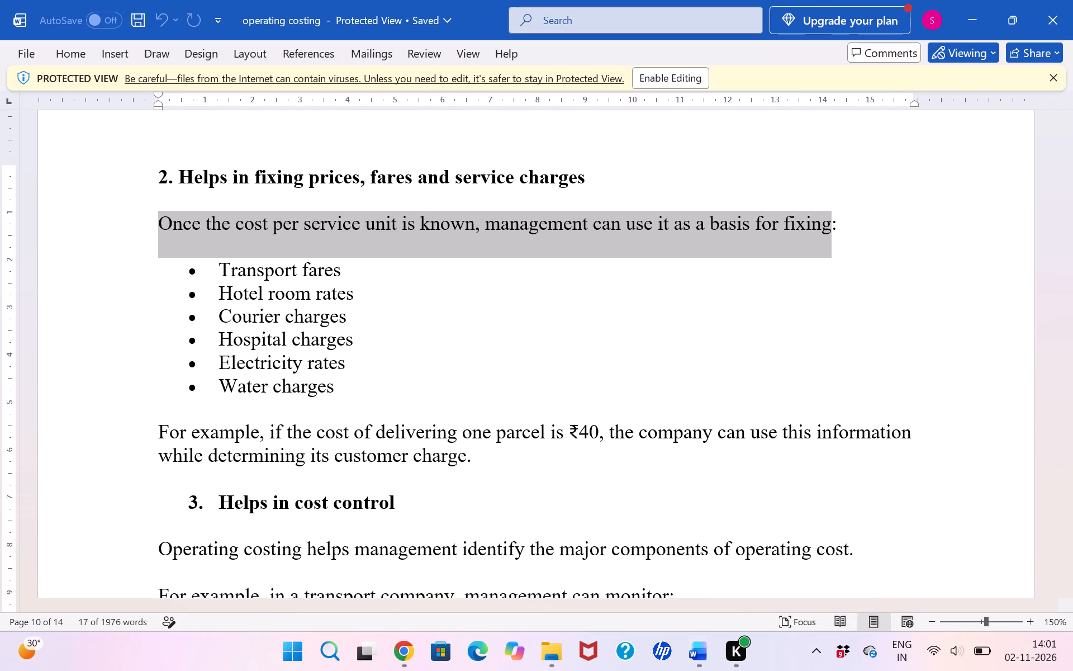
drag(162, 432, 327, 491)
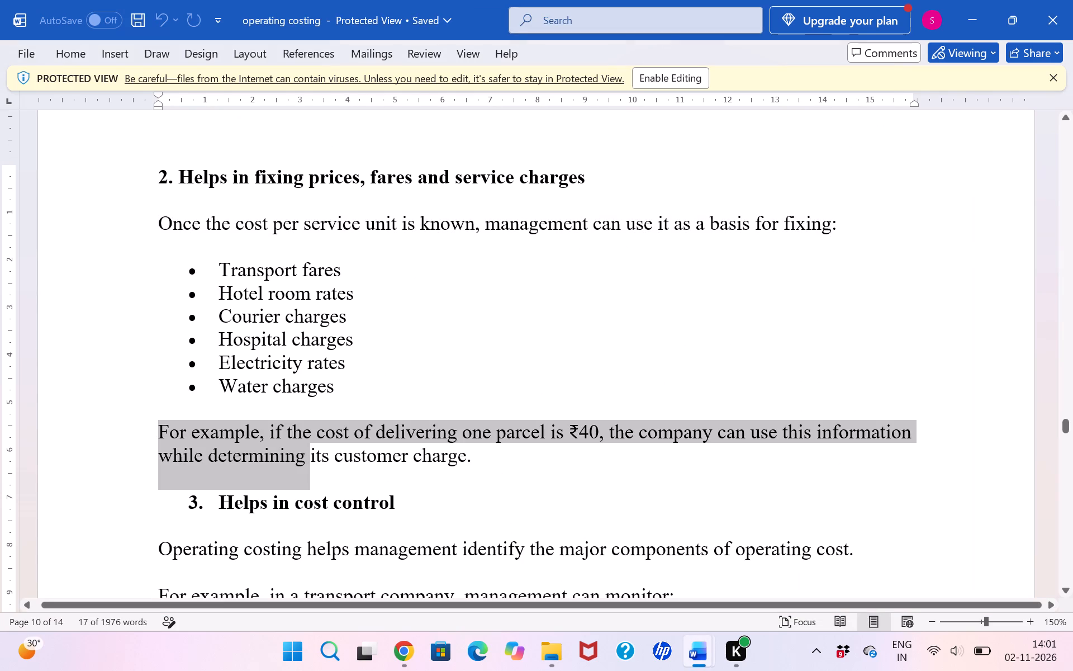
drag(327, 491, 474, 448)
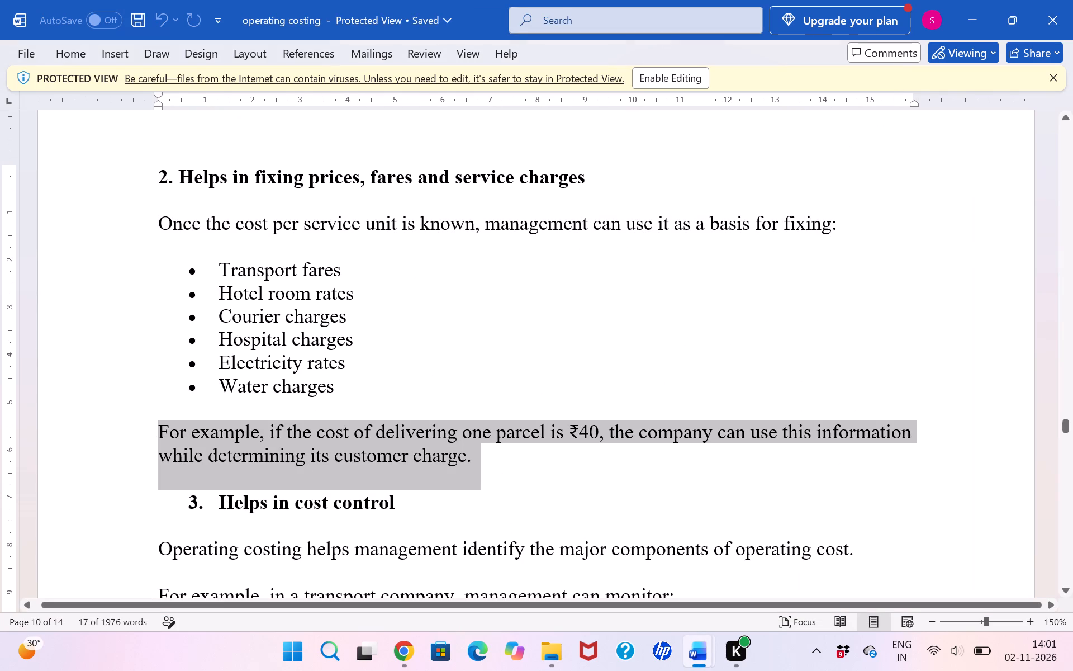
drag(474, 448, 472, 449)
key(ctrl+c)
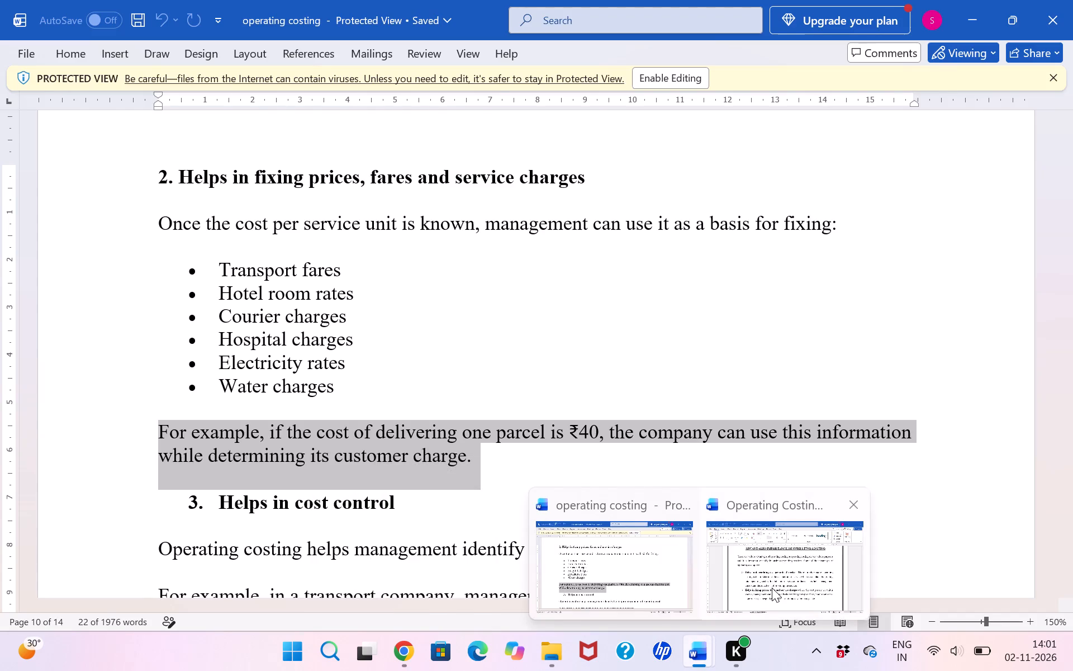
click(621, 578)
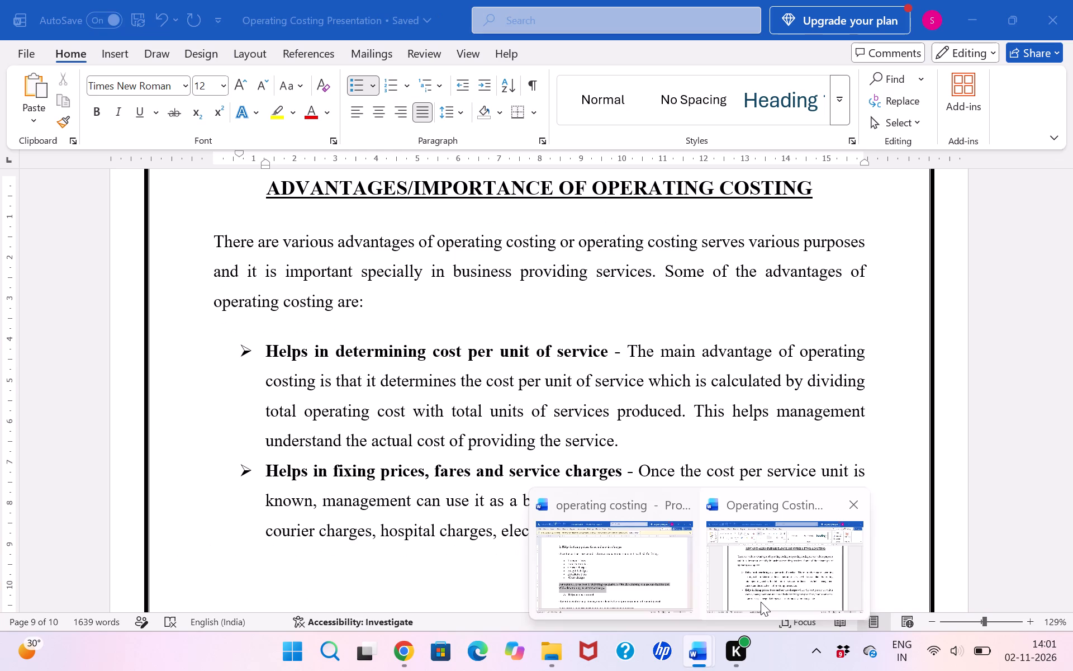
click(761, 602)
key(ctrl+v)
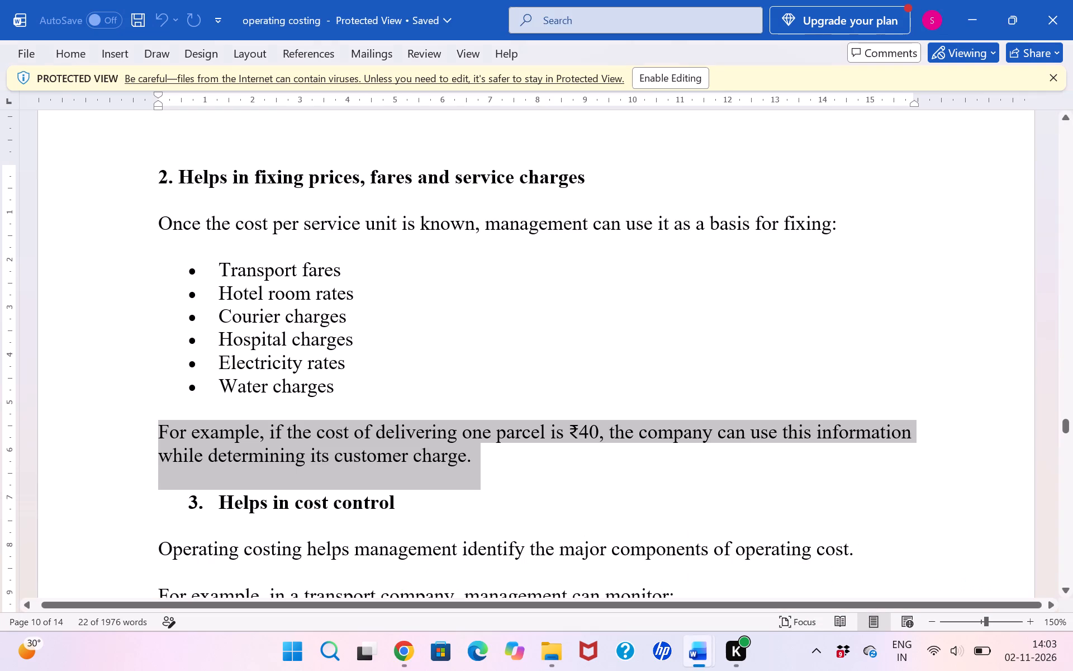
click(1072, 593)
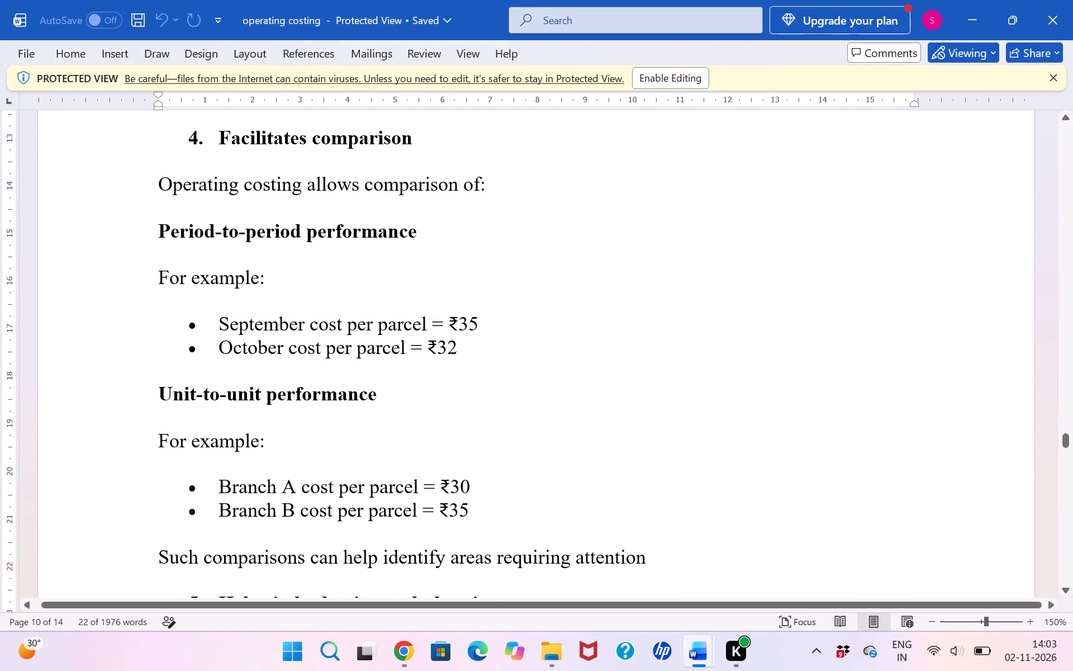
drag(221, 134, 395, 148)
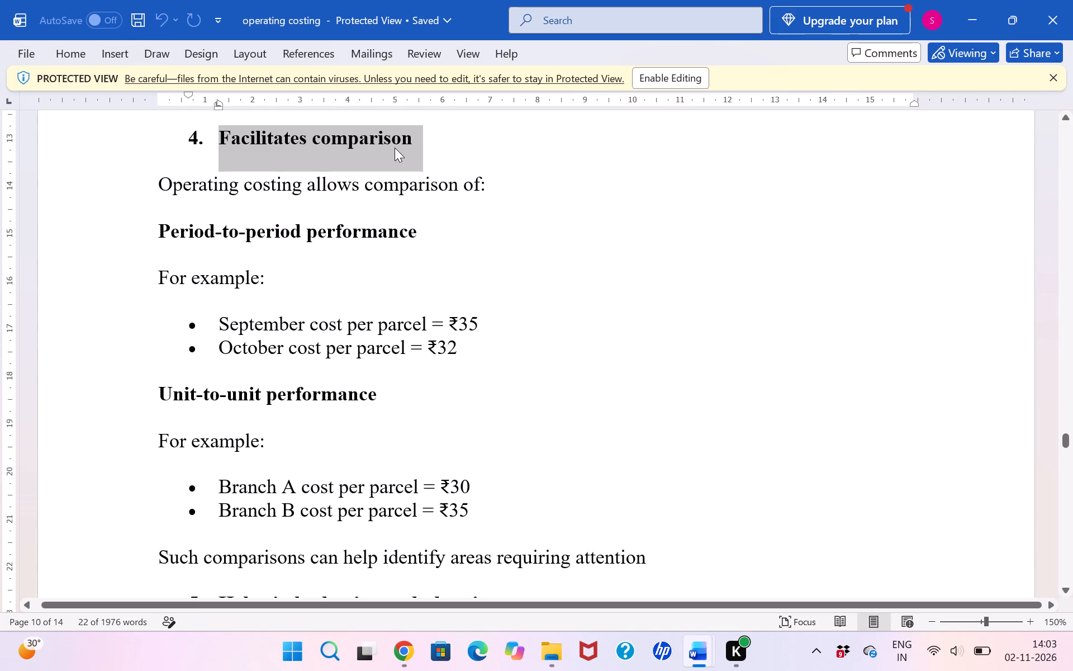
key(ctrl+c)
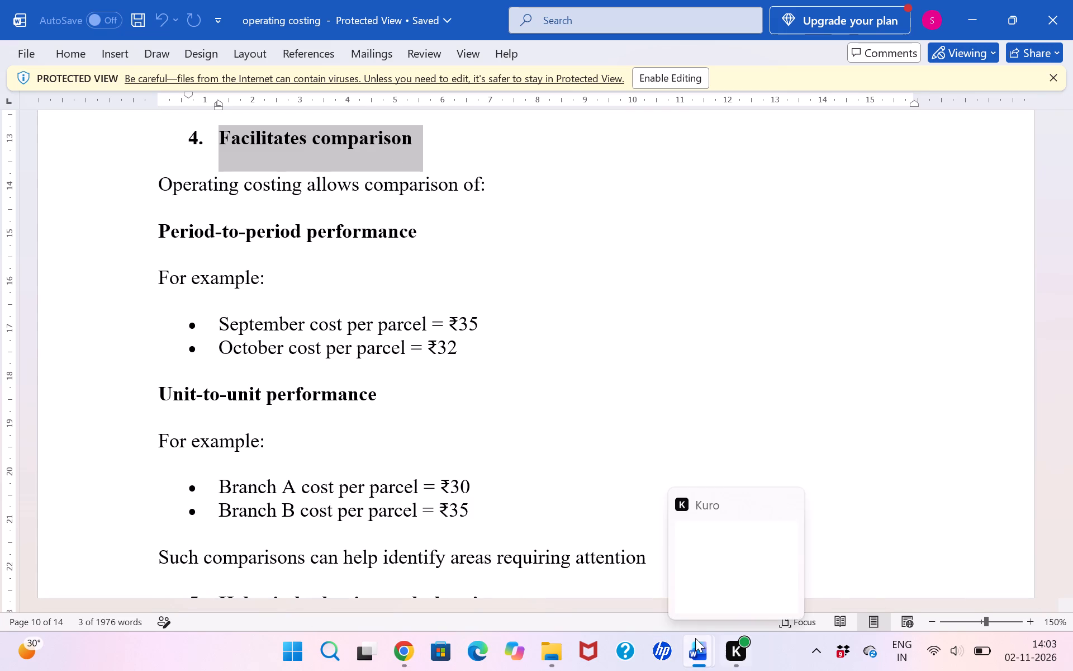
click(724, 575)
click(1071, 387)
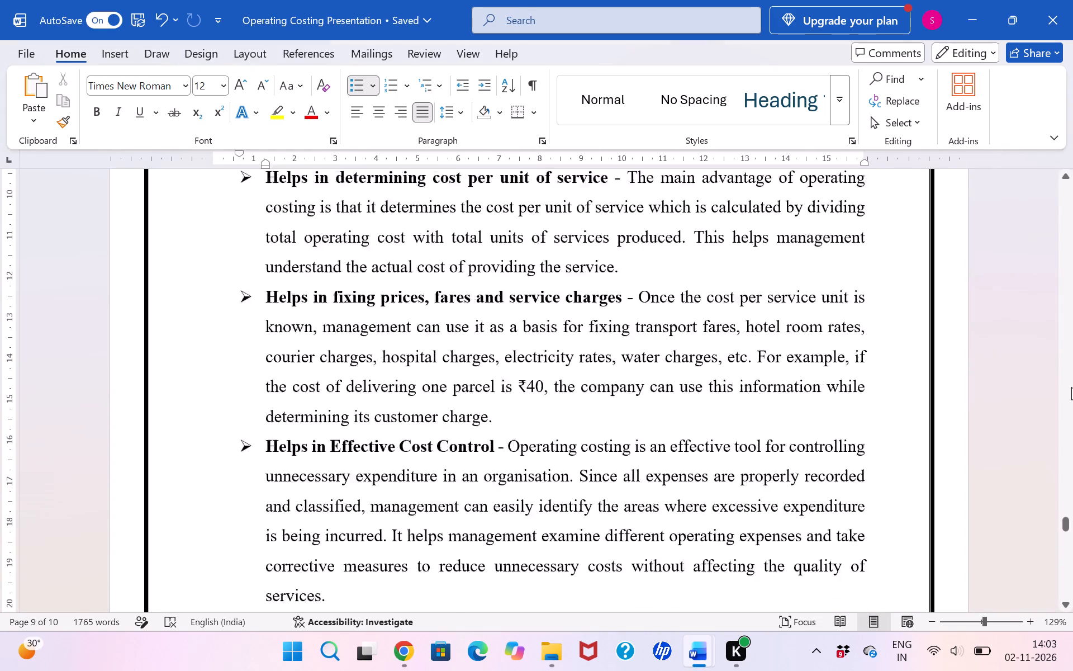
click(1072, 593)
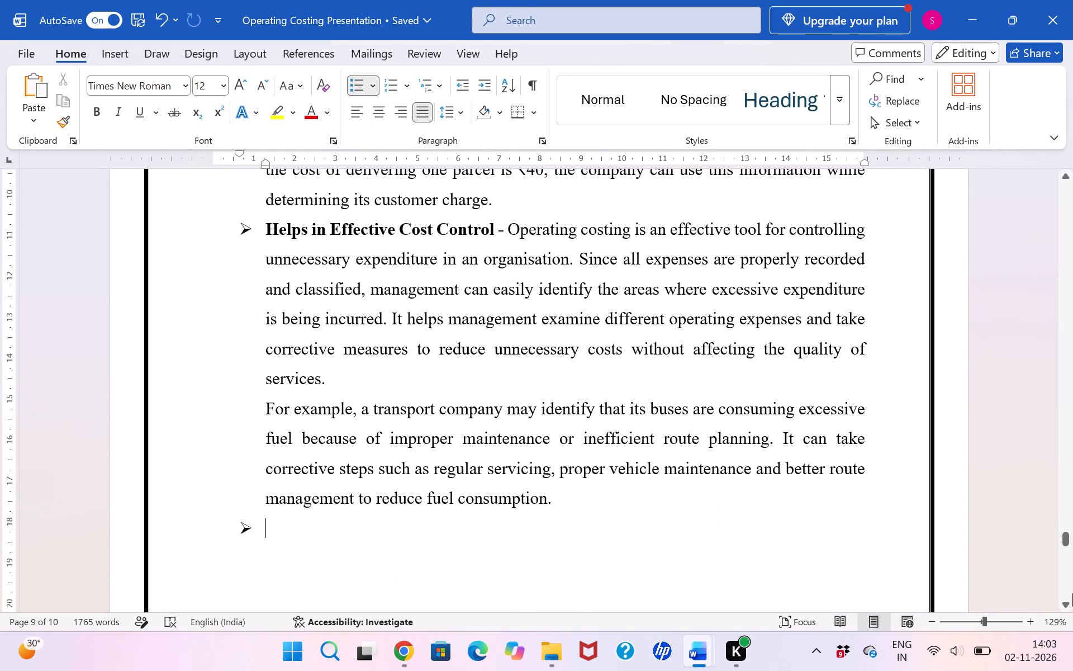
key(ctrl+v)
Remove the extra empty bullet below "Facilitates comparison" and add a spaced hyphen after the heading.
key(BackSpace)
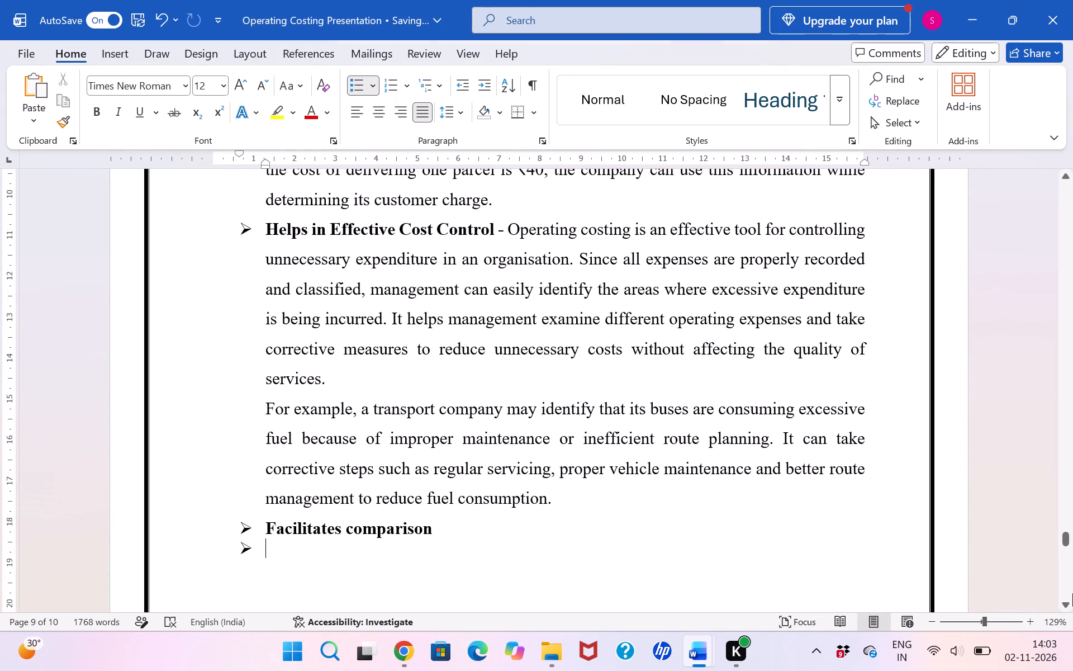
key(BackSpace)
key(BackSpace)
key(BackSpace)
key(space)
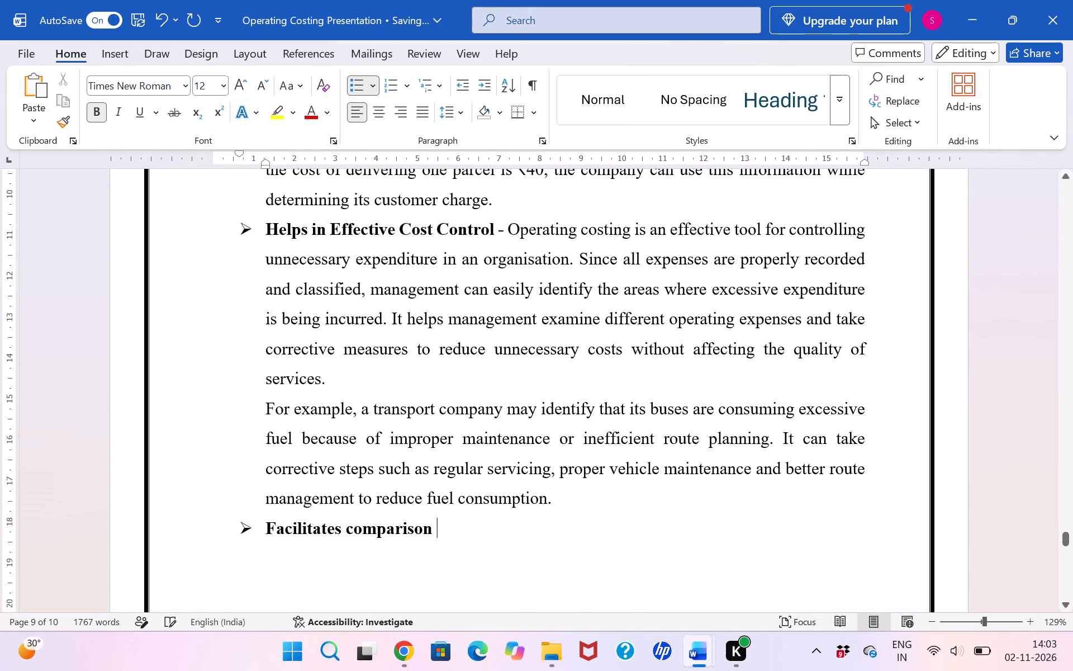
text(-)
key(space)
After the "Facilitates comparison" hyphen, write in non-bold text "By using operating costing, an organization can compare".
click(91, 118)
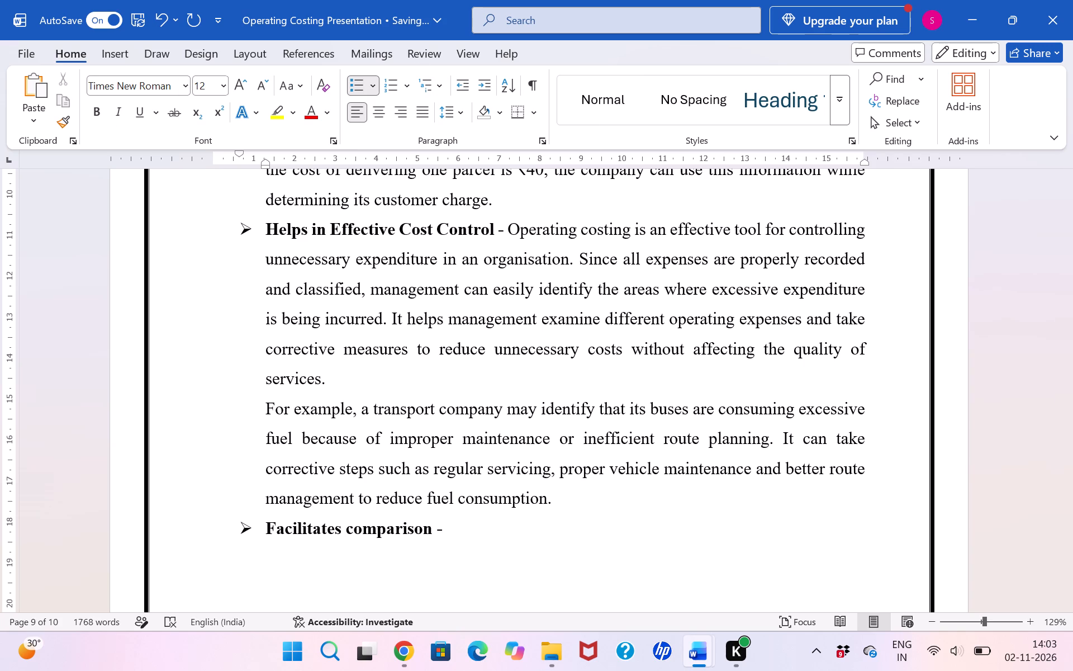
text(By using opert)
key(BackSpace)
text(ating costi)
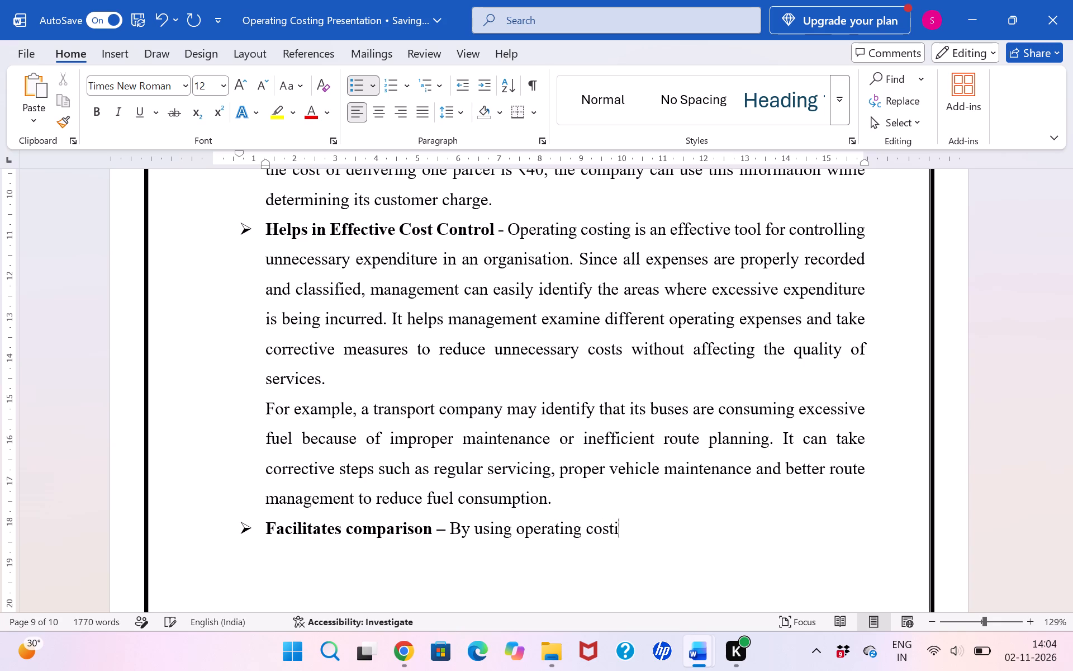
key(space)
key(BackSpace)
text(ng, a busin)
key(BackSpace)
key(BackSpace)
key(BackSpace)
key(BackSpace)
key(BackSpace)
key(BackSpace)
text(n organi)
text(zation n)
key(BackSpace)
text(can)
key(space)
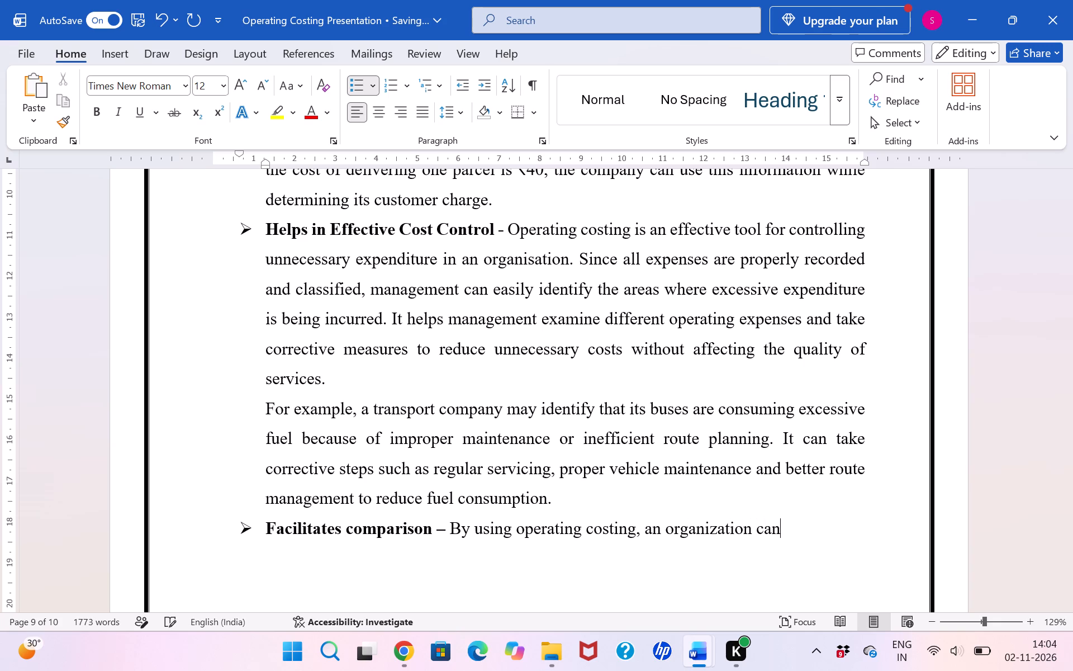
text(compa)
text(re)
key(space)
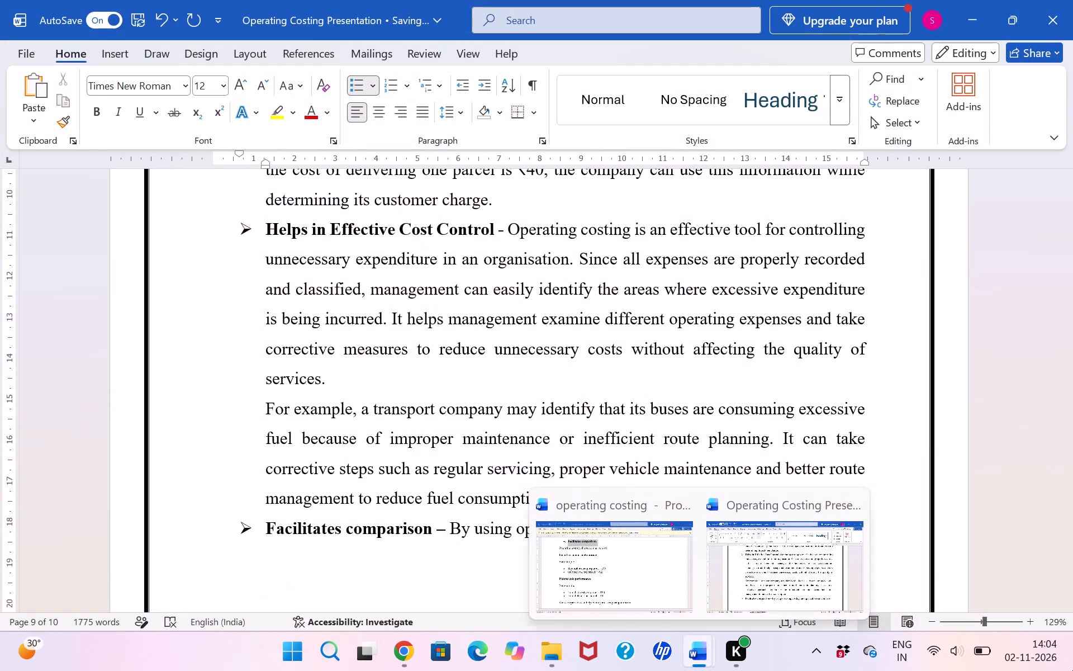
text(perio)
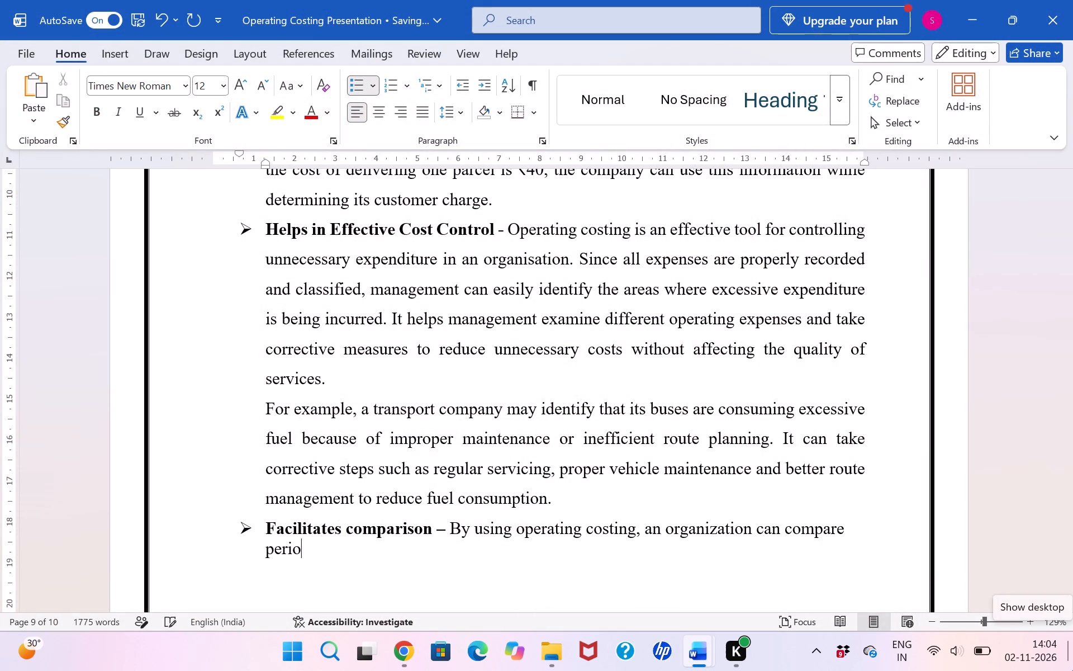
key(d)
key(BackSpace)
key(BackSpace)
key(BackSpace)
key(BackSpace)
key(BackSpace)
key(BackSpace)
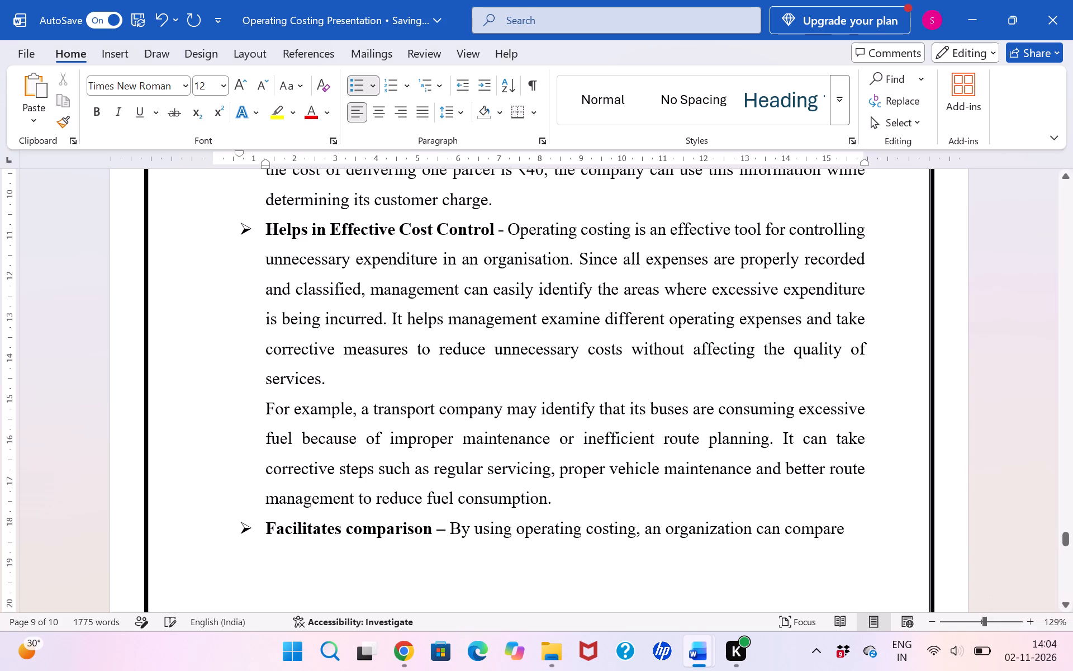
Justify the "Facilitates comparison" bullet and set its line spacing to 1.5.
click(425, 113)
click(453, 115)
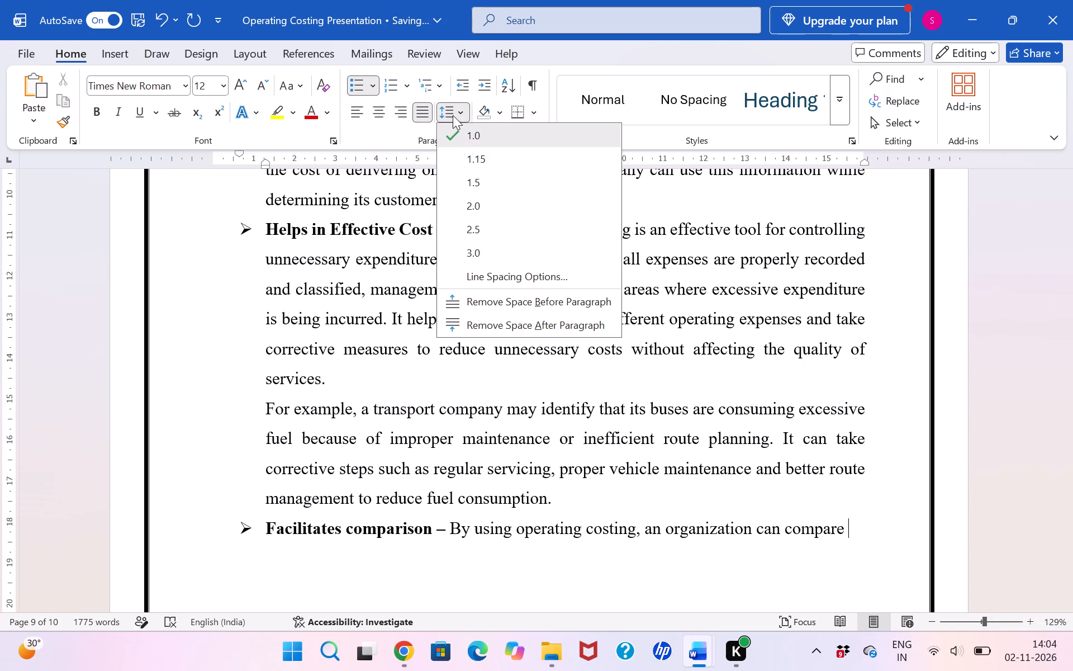
click(478, 179)
Continue the "Facilitates comparison" sentence with "period-to-period performance, unit-to-unit performance".
text(period)
text(-to)
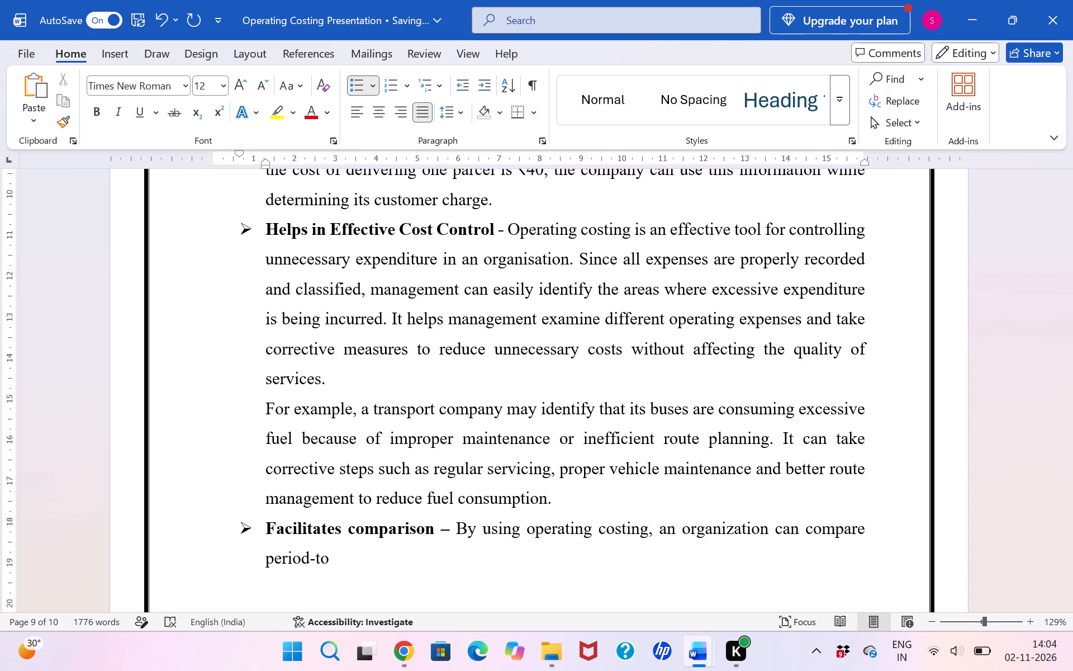
text(-period performance, unit-to-uni)
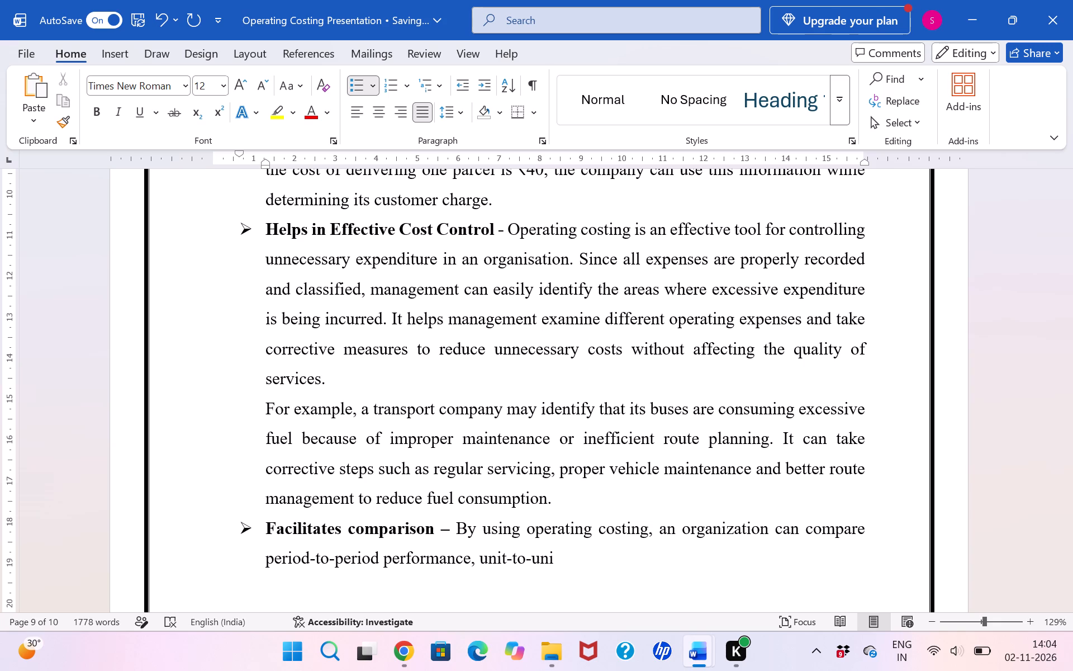
text(t performan)
text(ce)
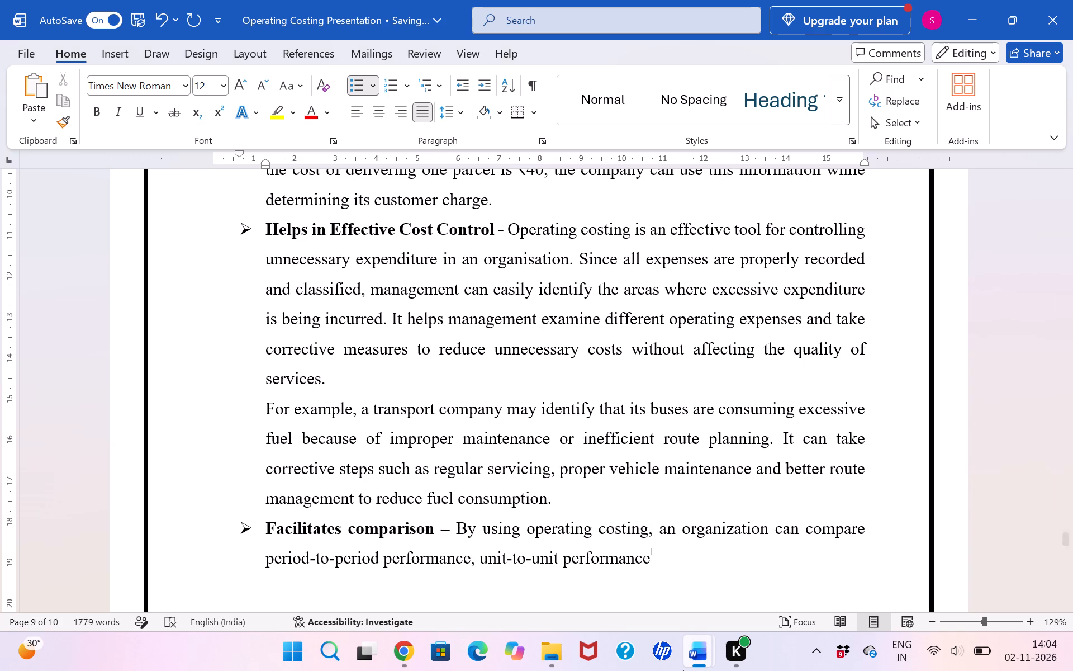
Check the sentence against the reference document, replace the comma before "unit-to-unit" with "as well as", and end the sentence with a full stop.
click(615, 611)
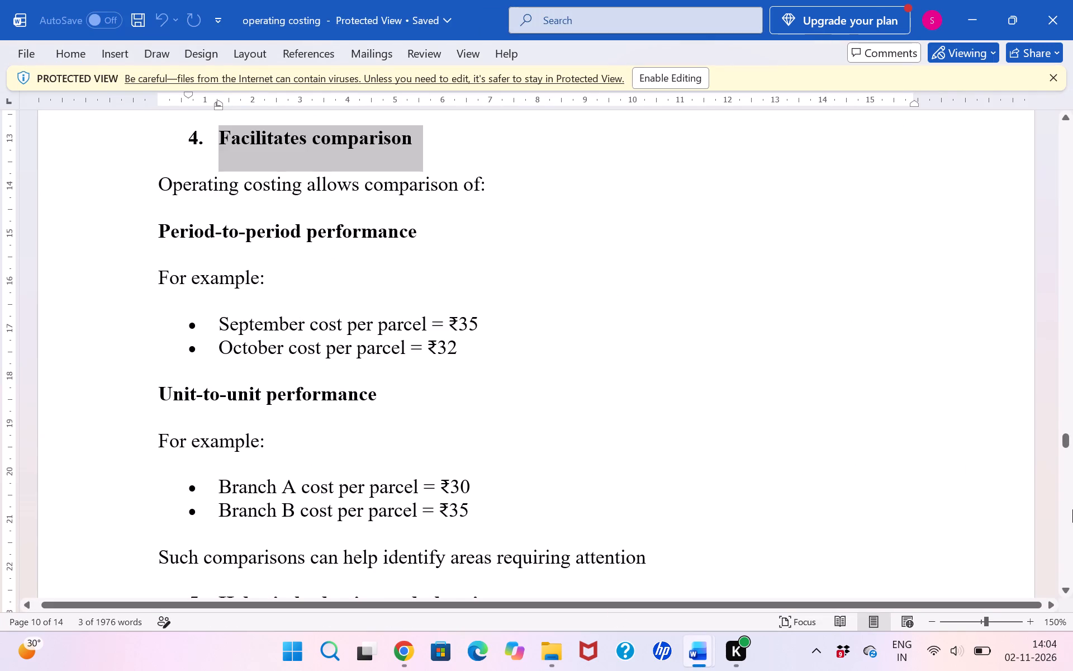
click(1072, 509)
click(1072, 357)
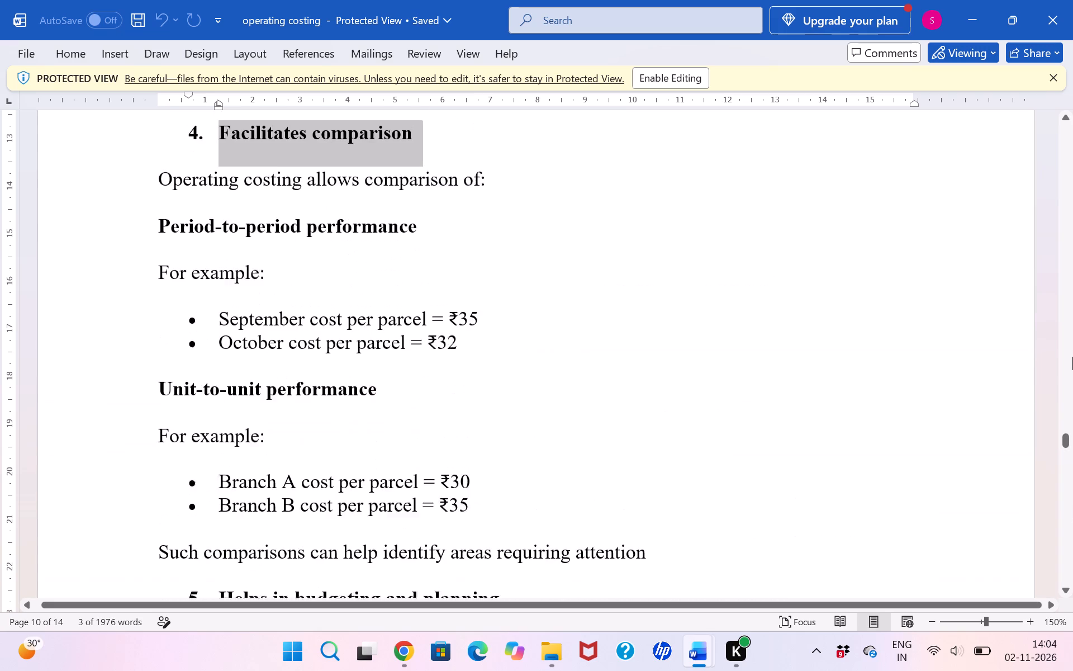
click(1072, 480)
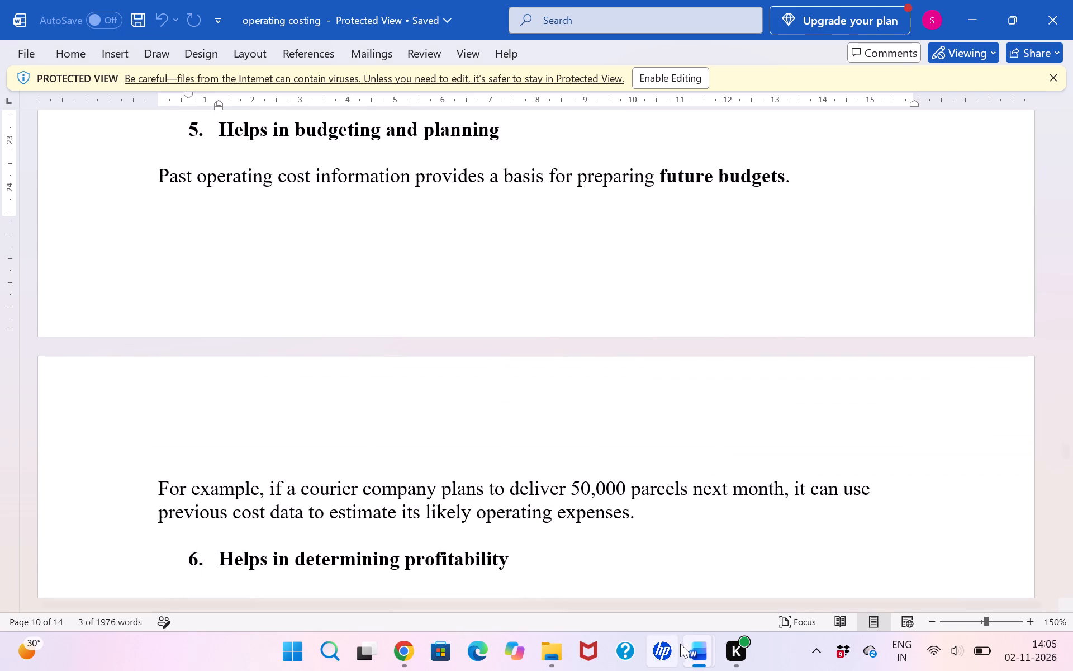
click(613, 579)
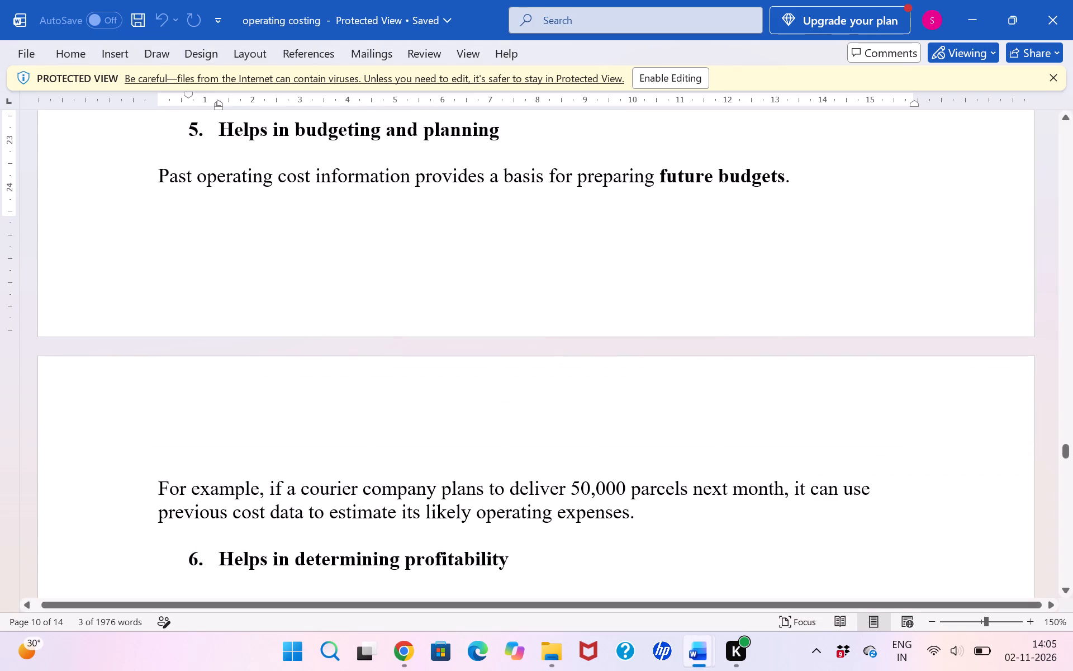
click(762, 590)
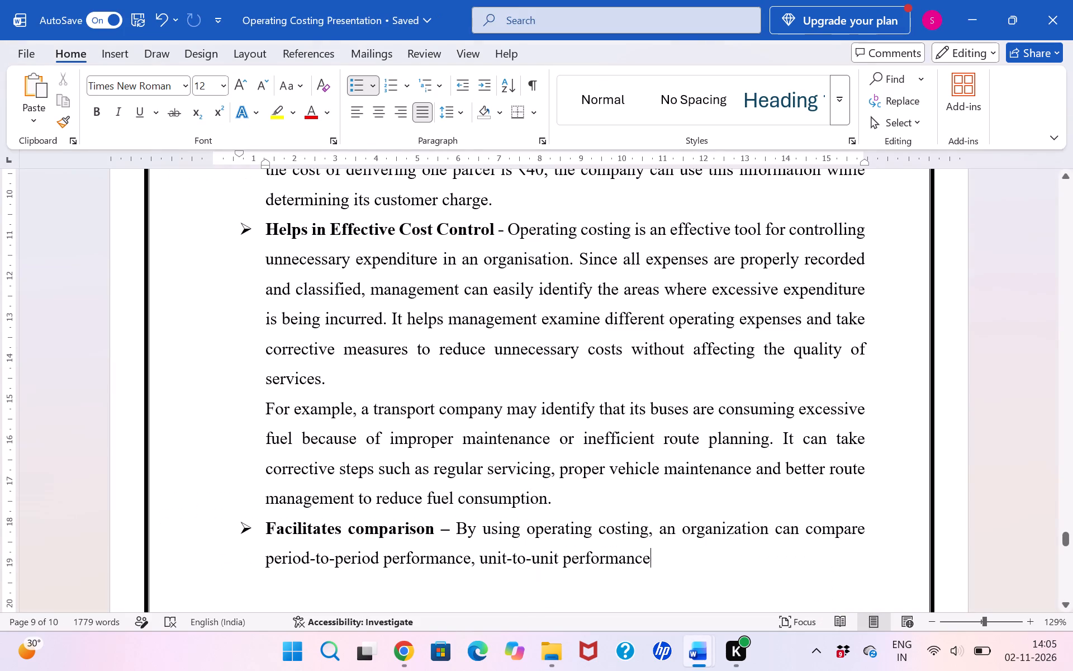
click(482, 563)
key(BackSpace)
key(BackSpace)
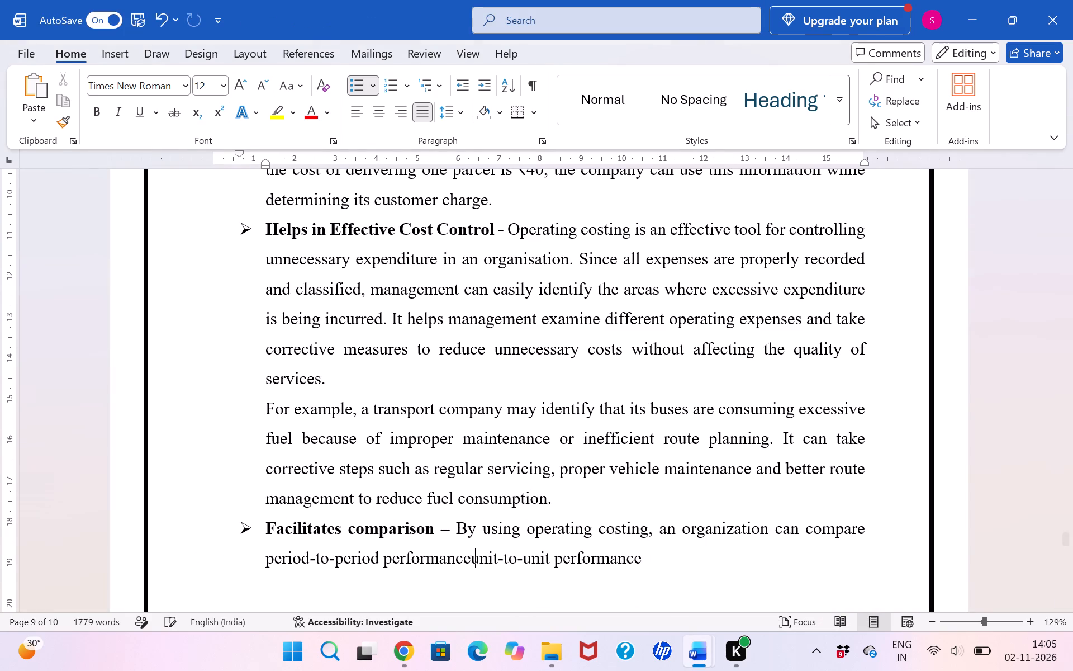
key(space)
text(as well as)
key(space)
click(726, 557)
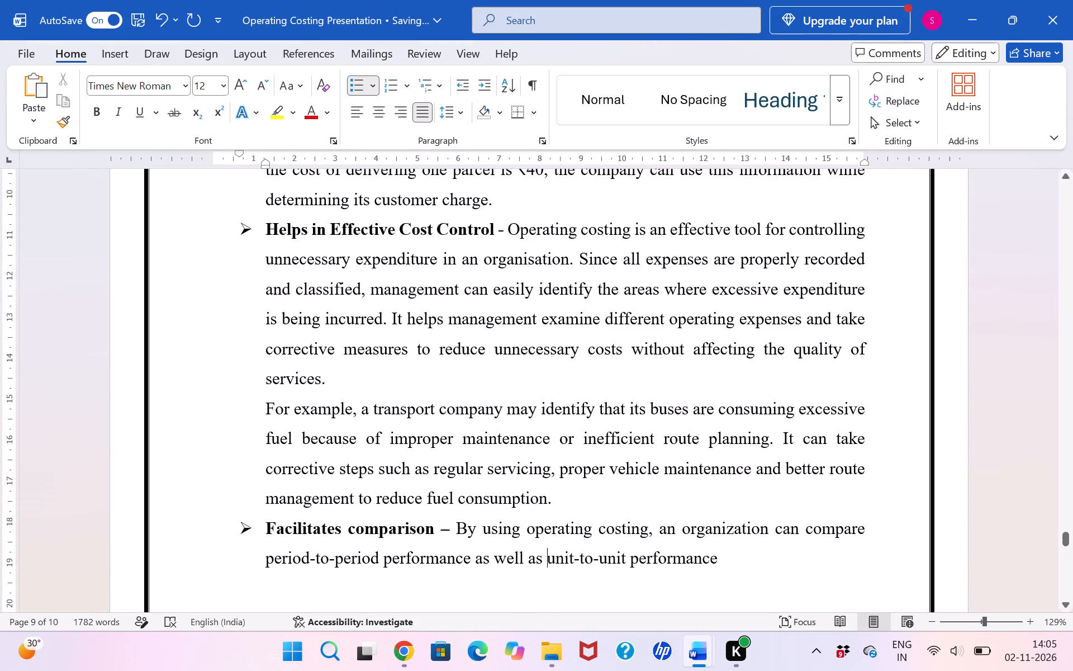
key(period)
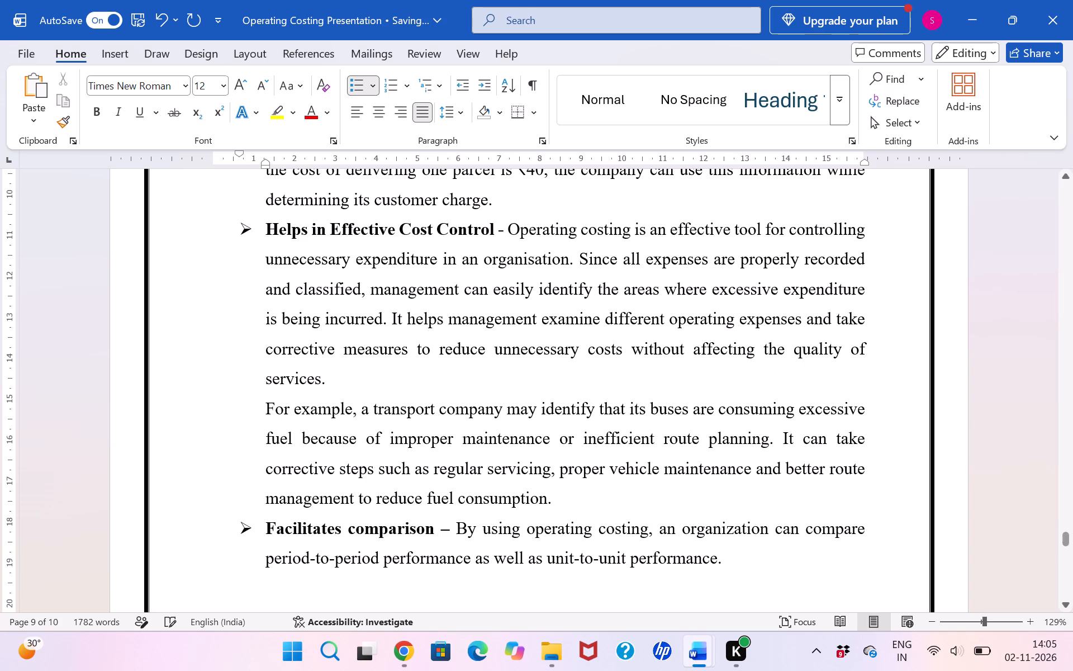
Bold the phrases "period-to-period performance" and "unit-to-unit performance" in the "Facilitates comparison" bullet.
drag(268, 555, 443, 573)
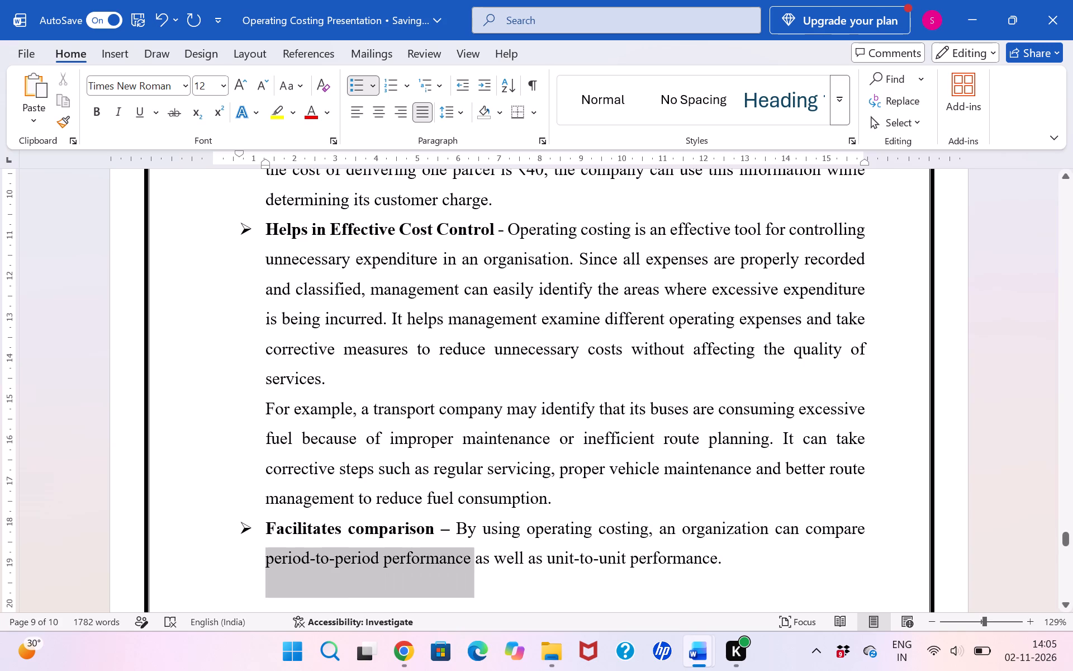
drag(443, 573, 442, 574)
key(ctrl+b)
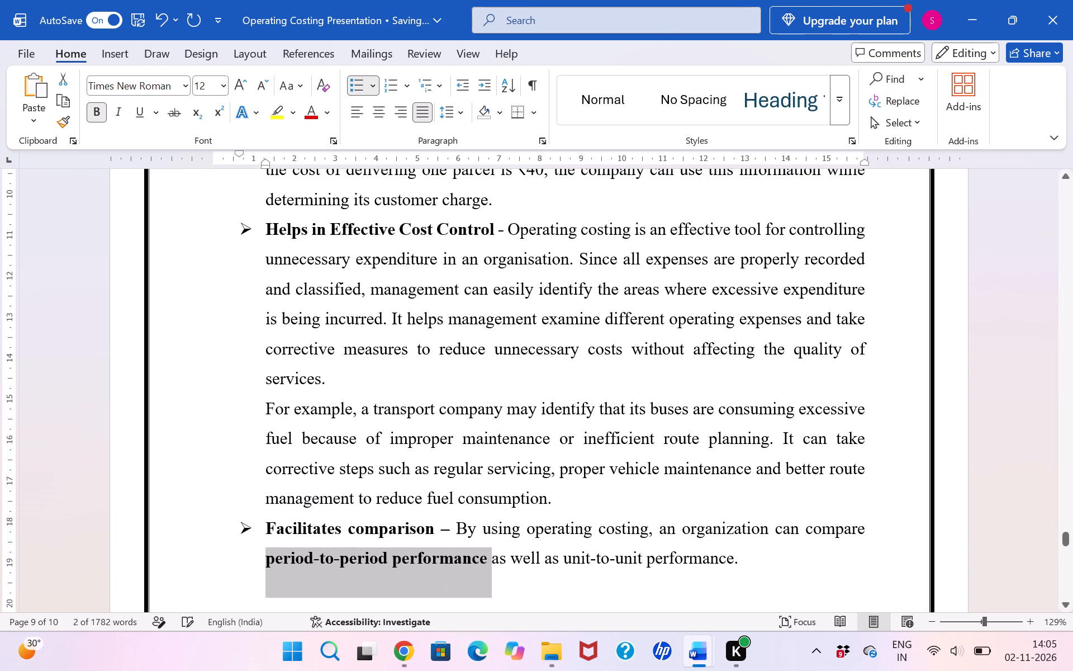
drag(558, 554, 726, 557)
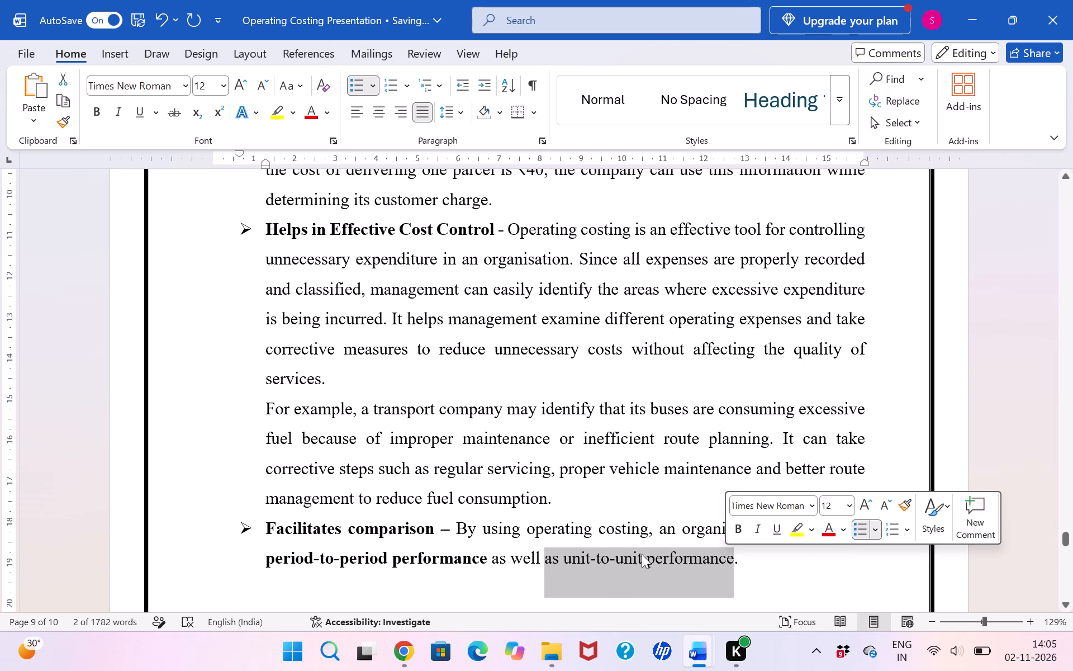
click(567, 547)
drag(567, 547, 763, 549)
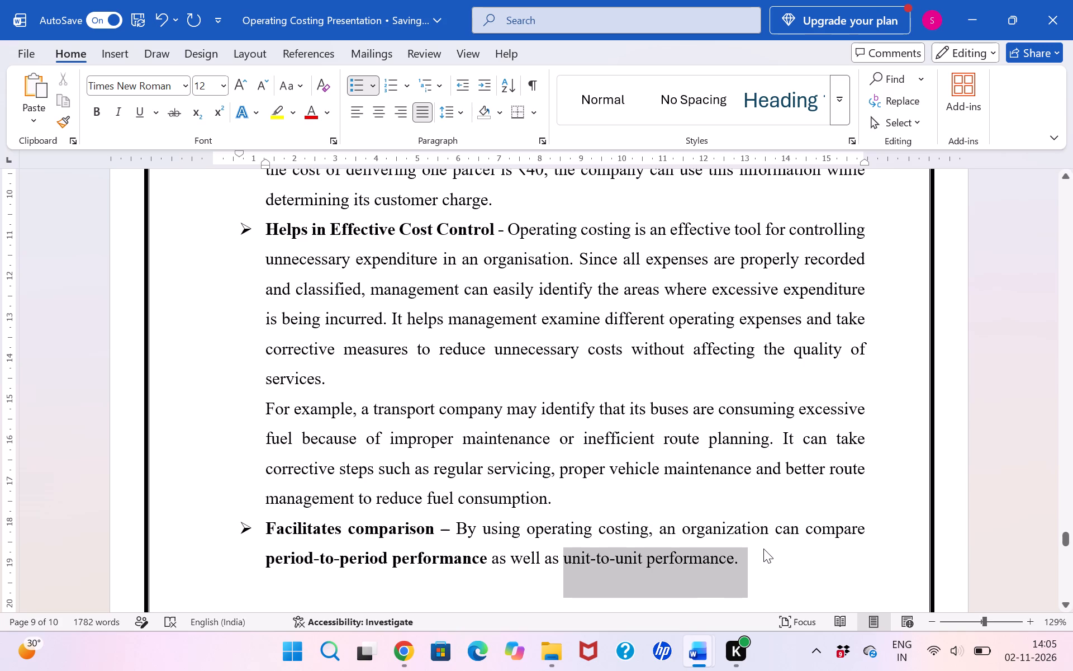
drag(763, 549, 731, 557)
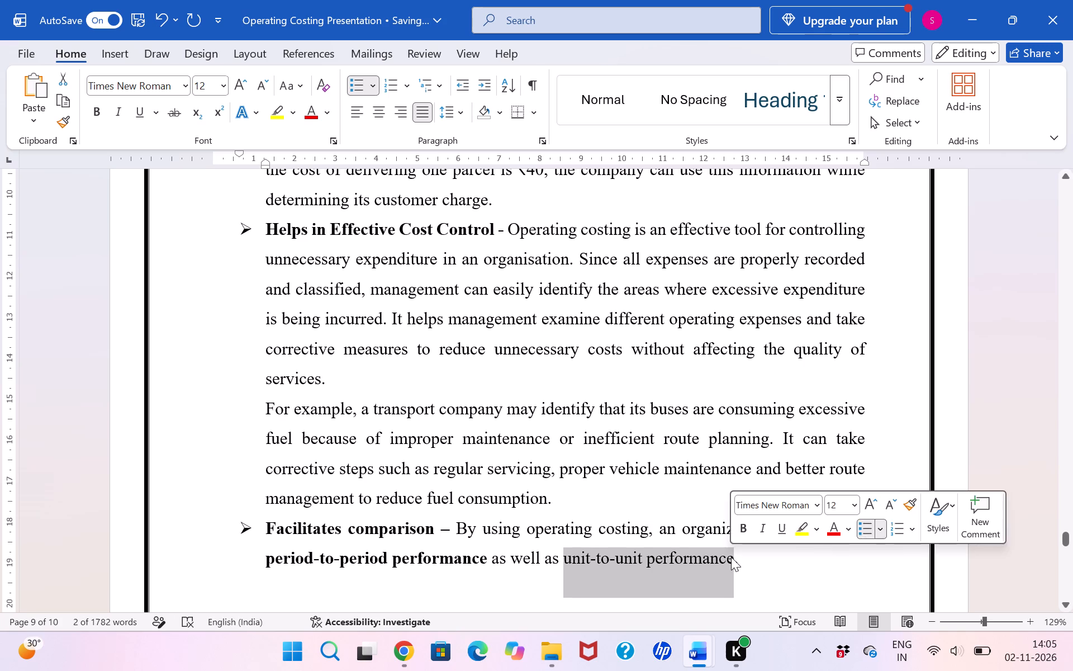
key(ctrl+c)
key(ctrl+b)
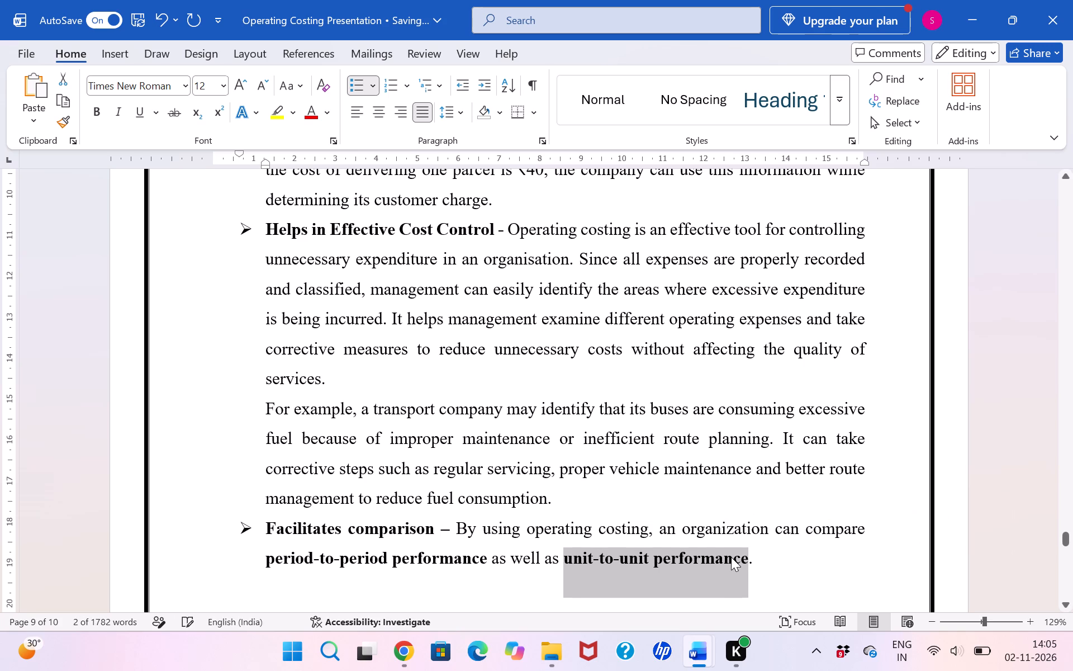
Add an empty unbulleted line below the "Facilitates comparison" bullet, aligned with its text.
triple_click(1066, 600)
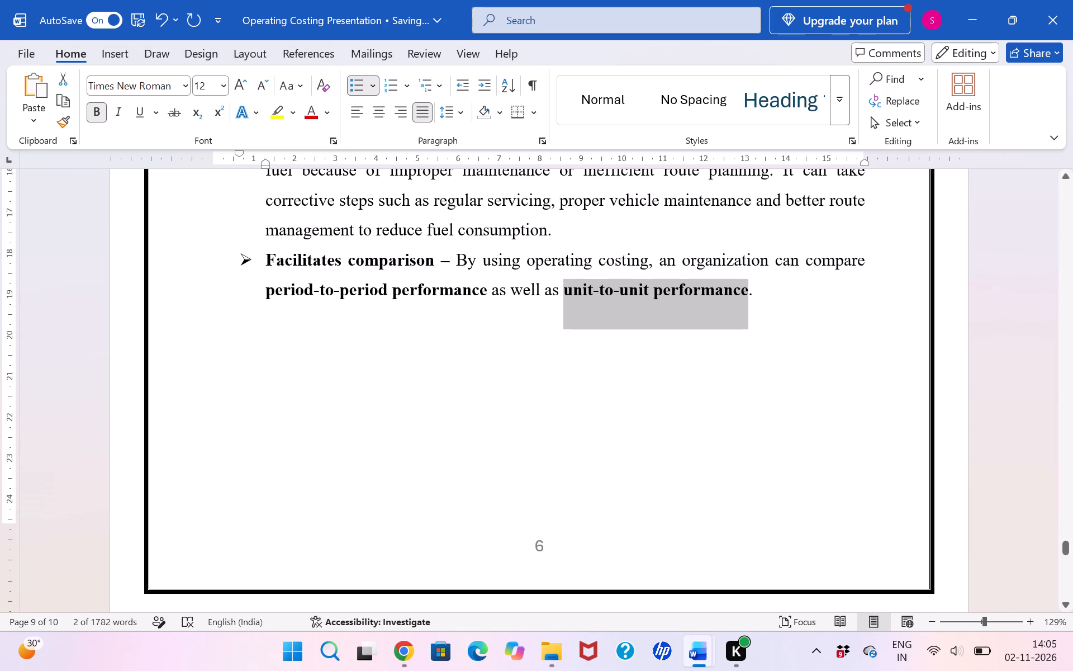
click(836, 304)
key(Return)
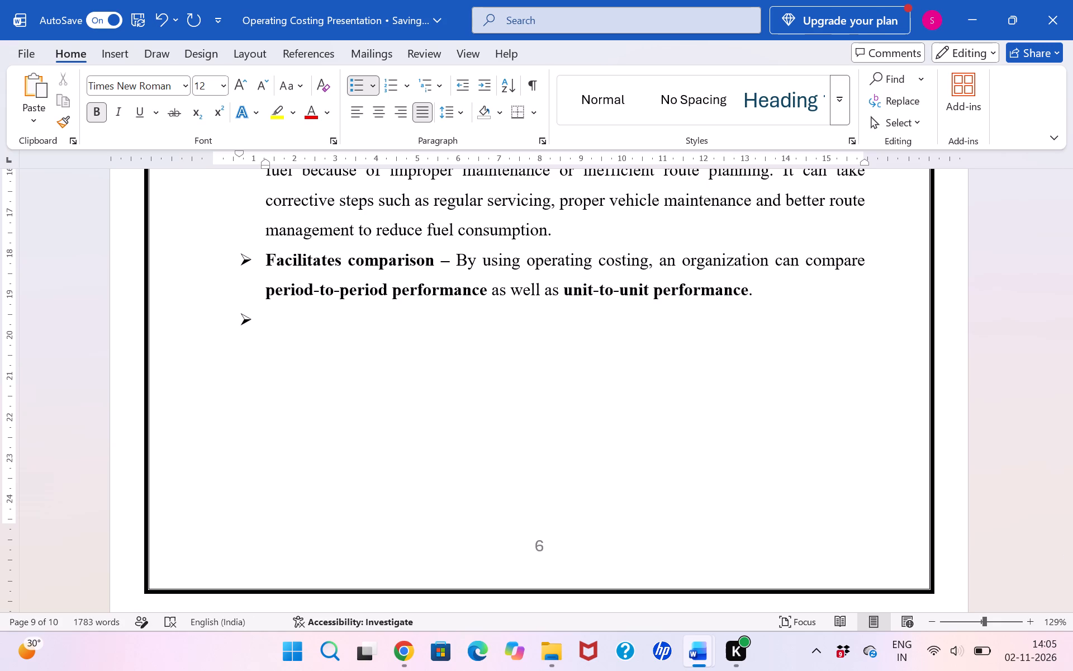
key(BackSpace)
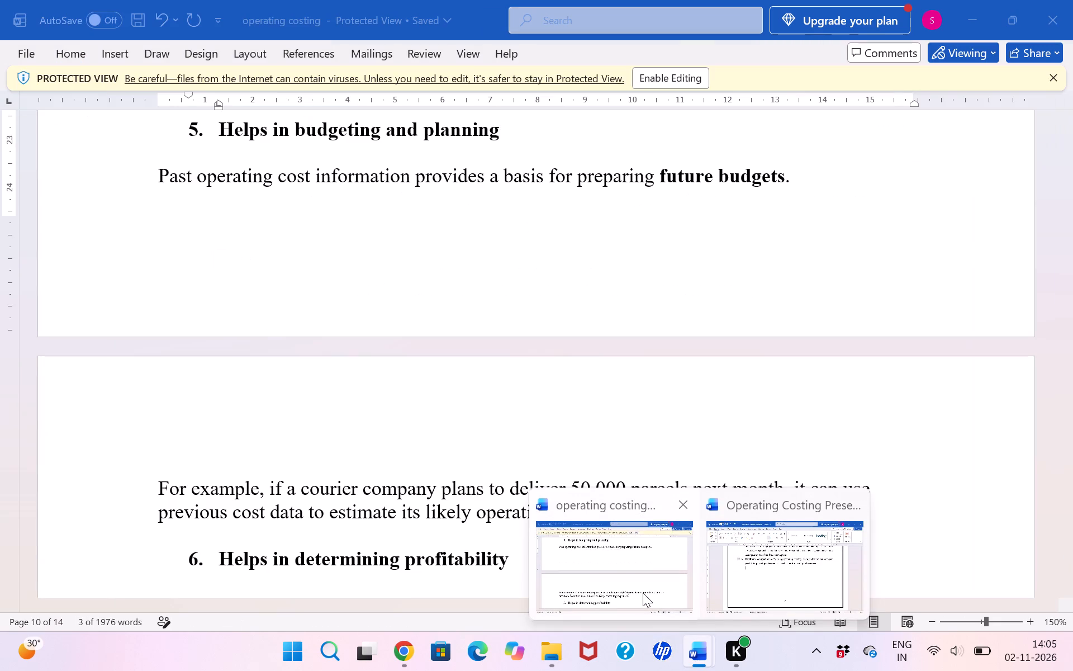
Copy the September and October cost per parcel lines from the operating costing reference document and return to the presentation document.
click(643, 593)
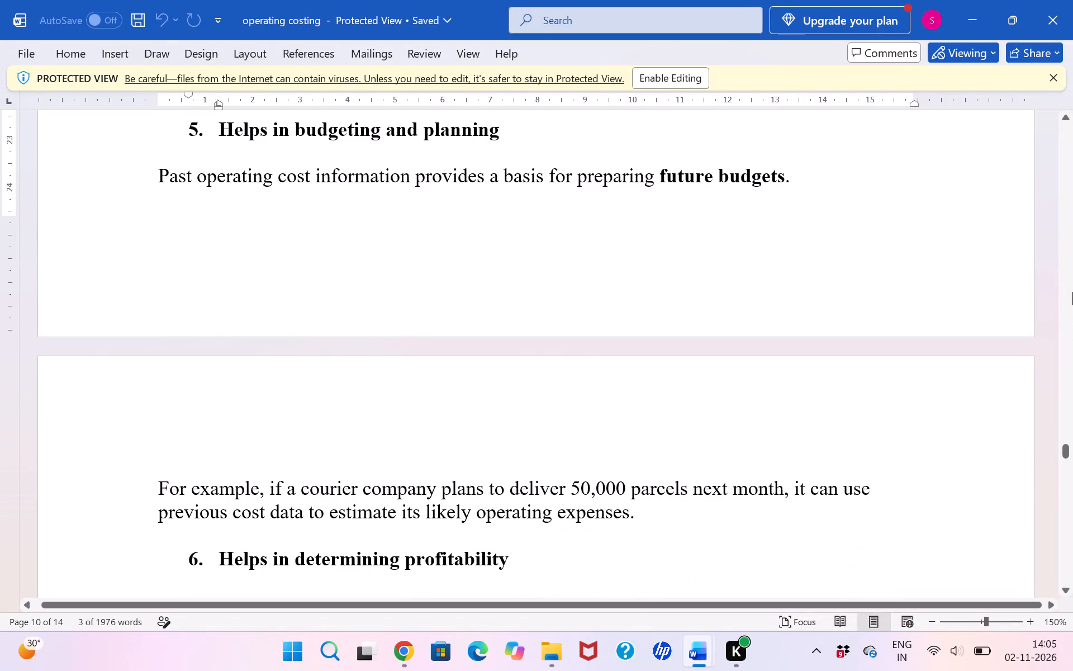
click(1072, 292)
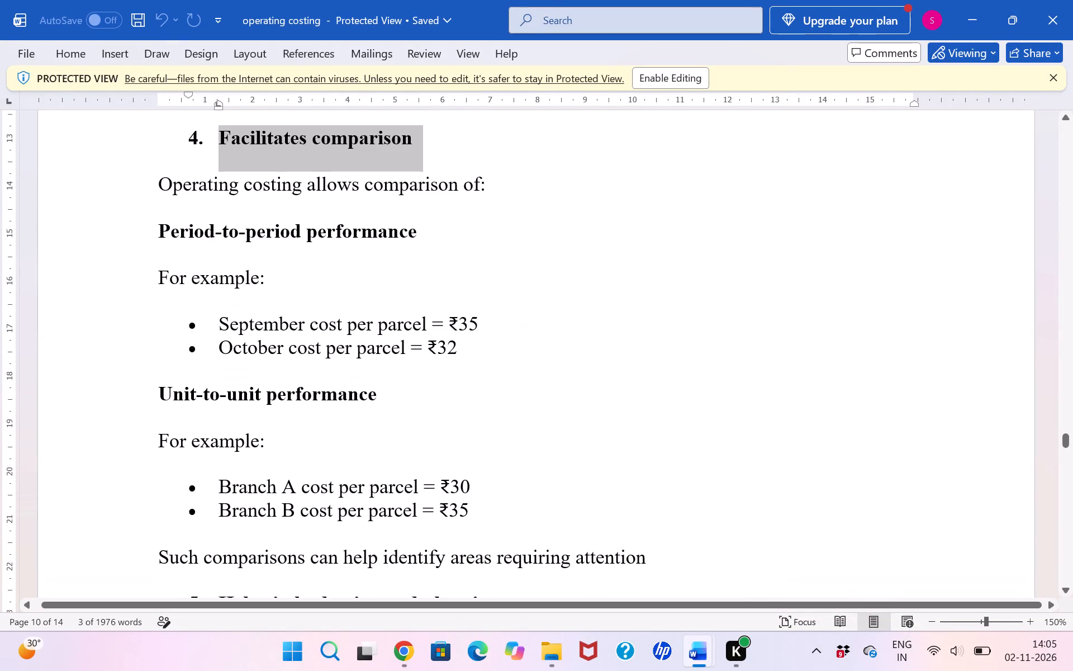
drag(219, 311, 459, 332)
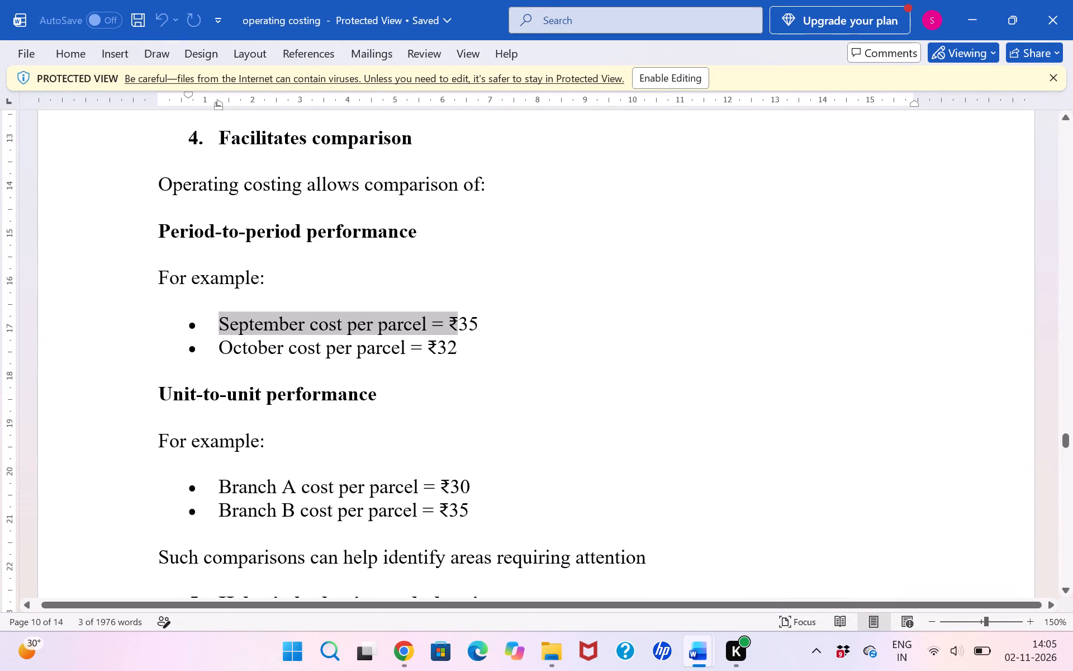
drag(459, 332, 485, 346)
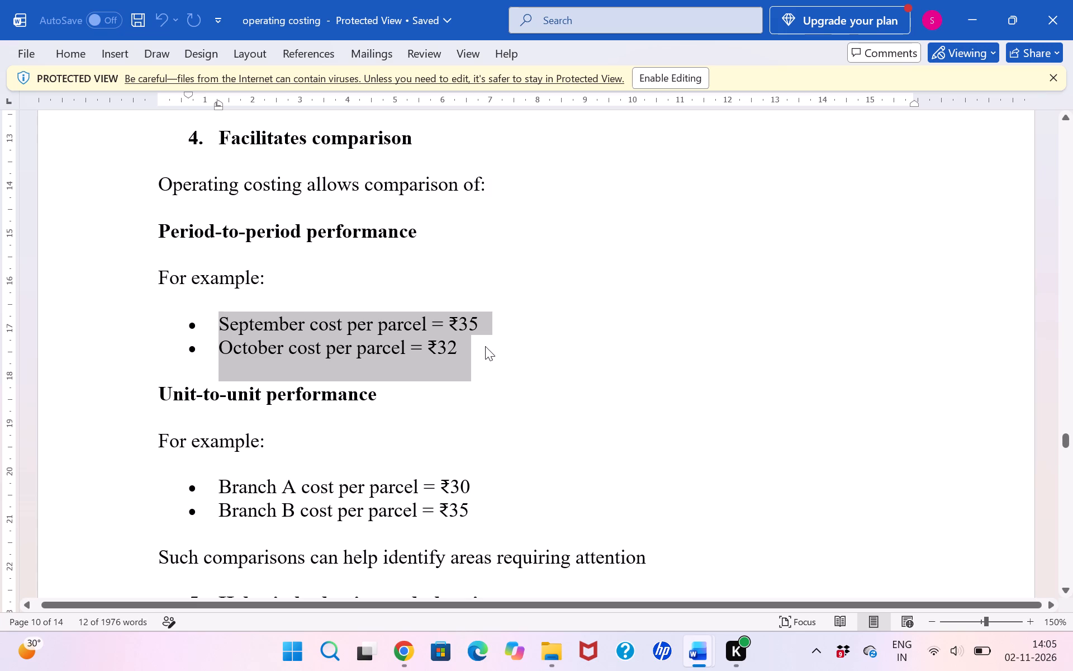
key(ctrl+c)
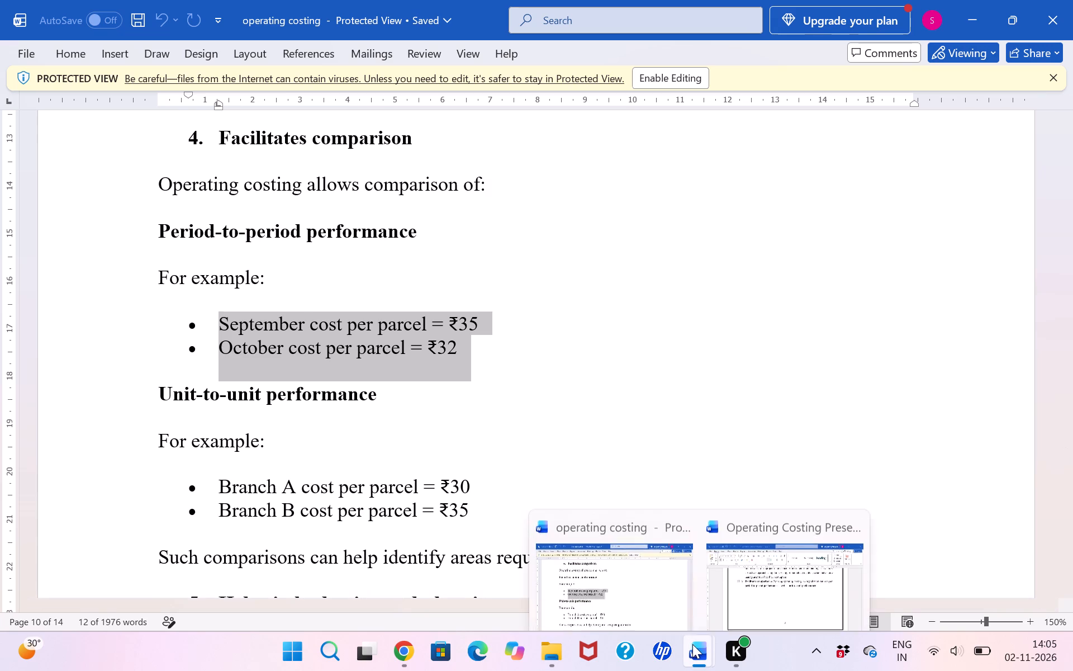
click(616, 581)
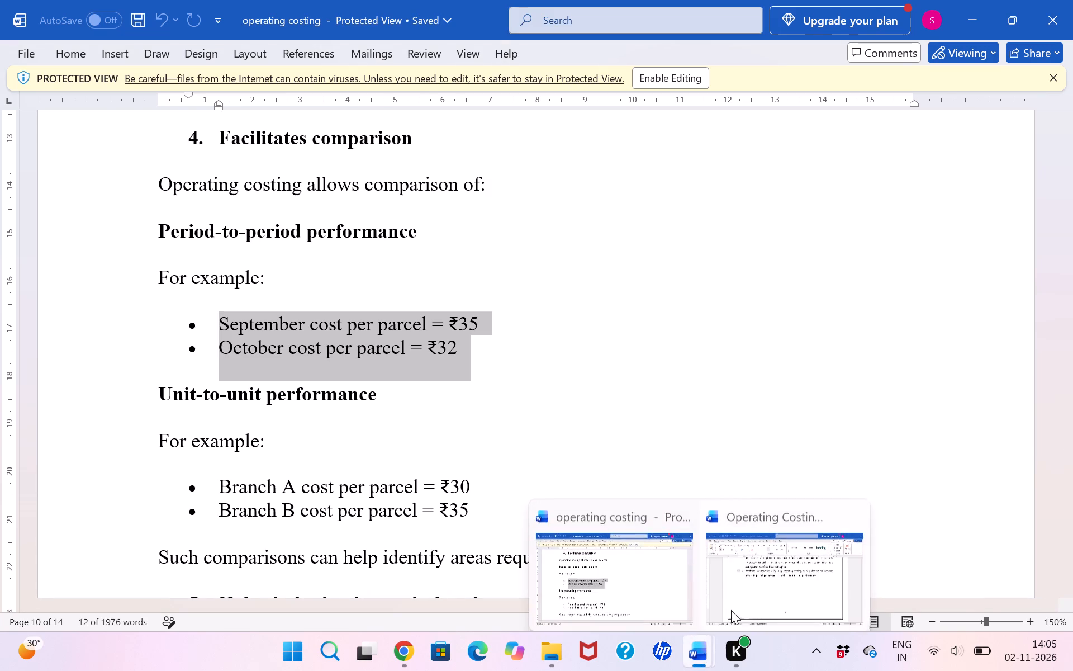
click(751, 595)
Begin the unbulleted line under "Facilitates comparison" with "For example" in non-bold text.
text(fo)
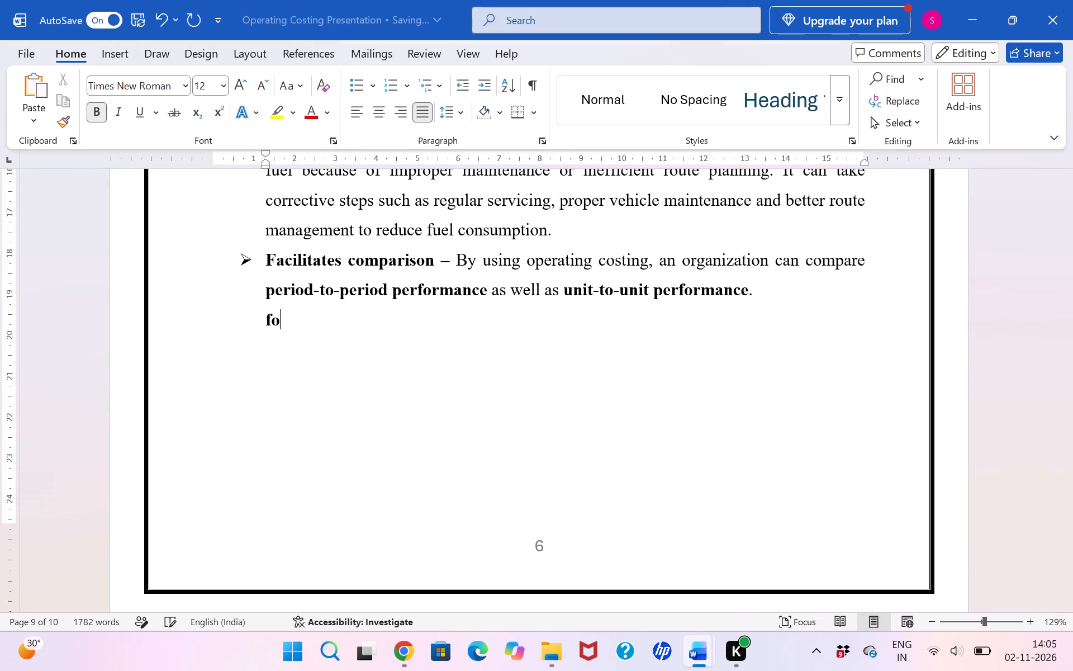
key(BackSpace)
key(BackSpace)
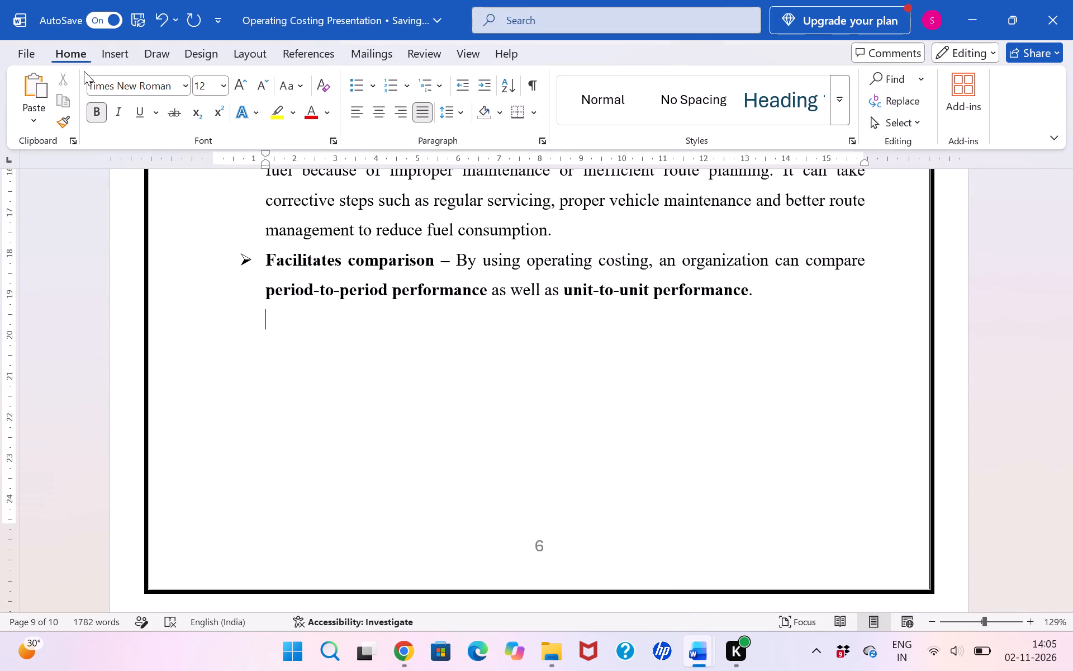
click(92, 100)
click(103, 117)
text(For examplk)
key(BackSpace)
text(e)
key(space)
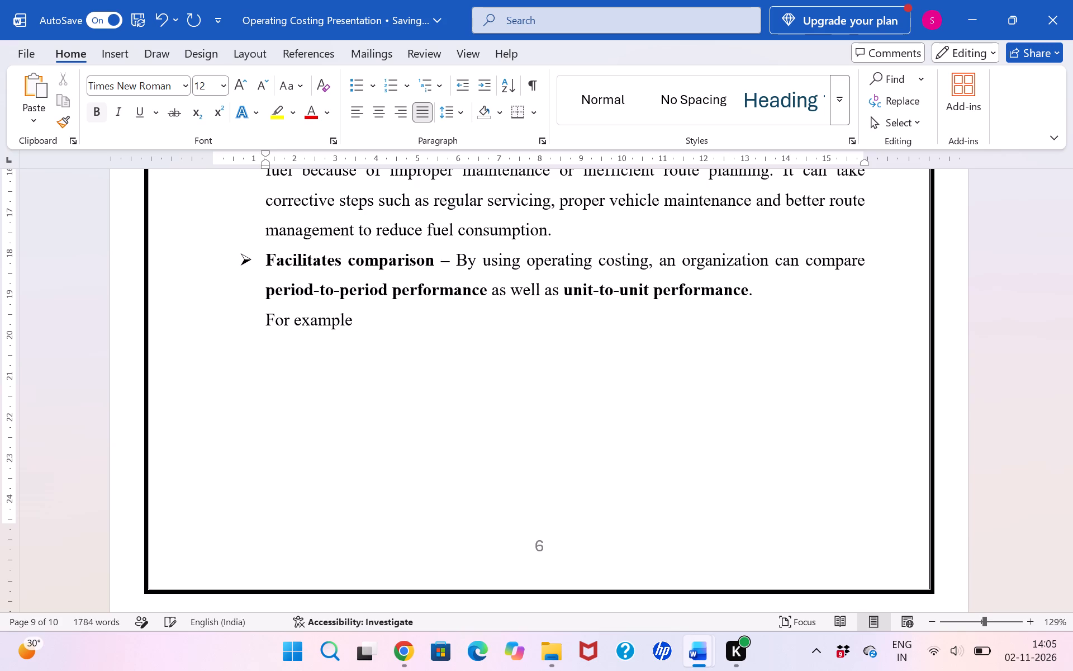
Continue the "For example" line under "Facilitates comparison" with a dash and "Period-to-period performance".
text(- perio)
text(d t)
key(BackSpace)
key(BackSpace)
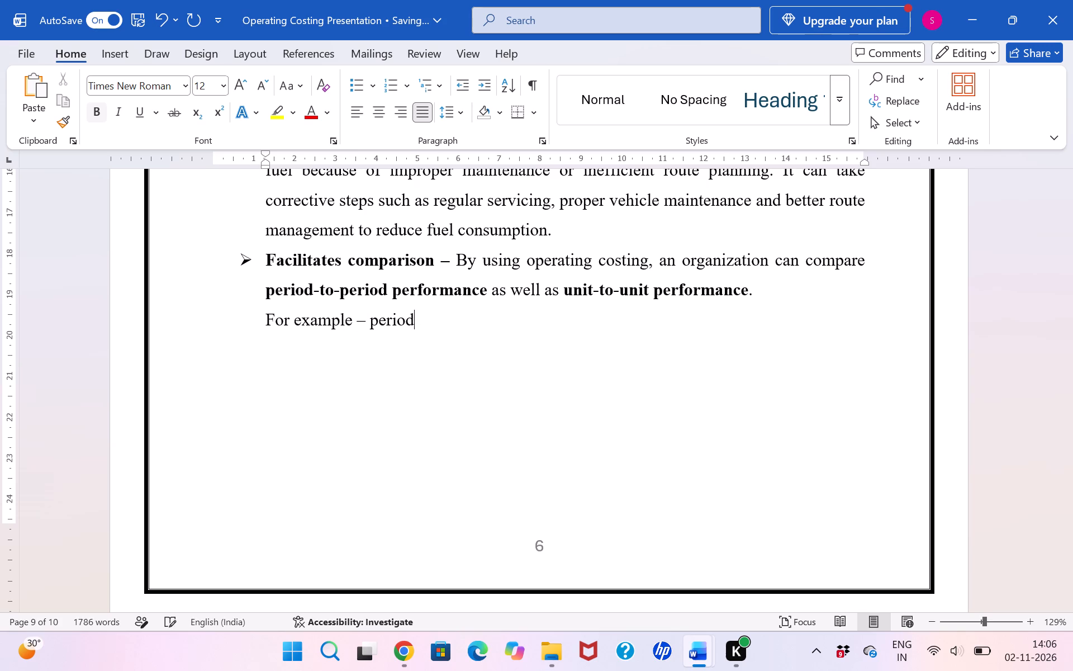
key(minus)
key(BackSpace)
key(BackSpace)
key(BackSpace)
key(BackSpace)
key(BackSpace)
key(BackSpace)
key(BackSpace)
text(Period)
text(-to-p)
text(eriof)
key(BackSpace)
text(d)
key(space)
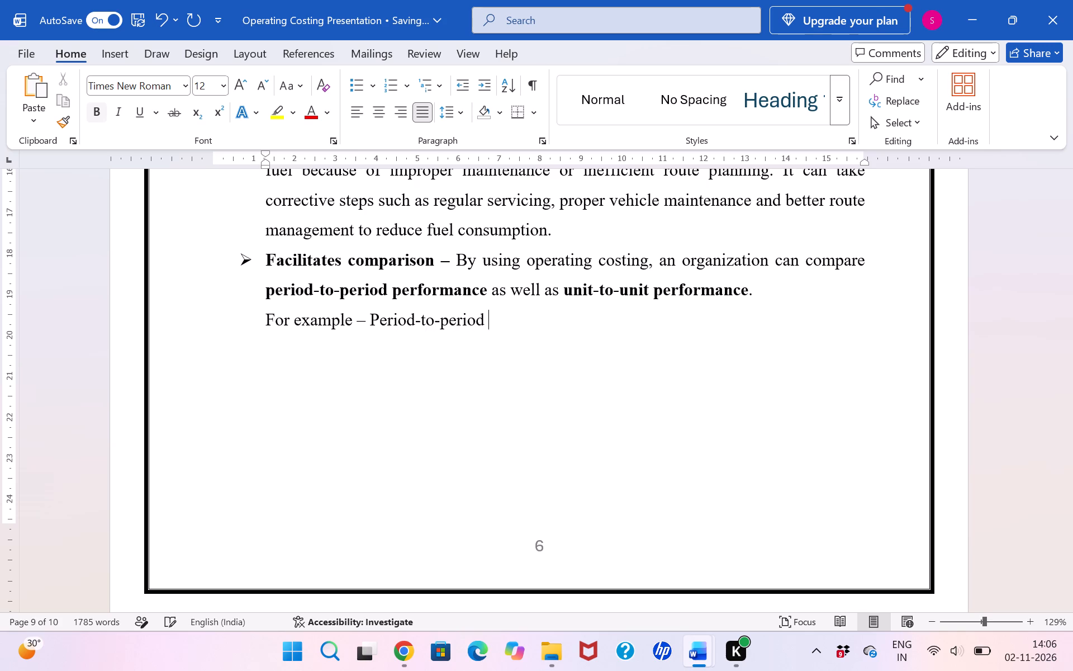
text(perfromance)
key(space)
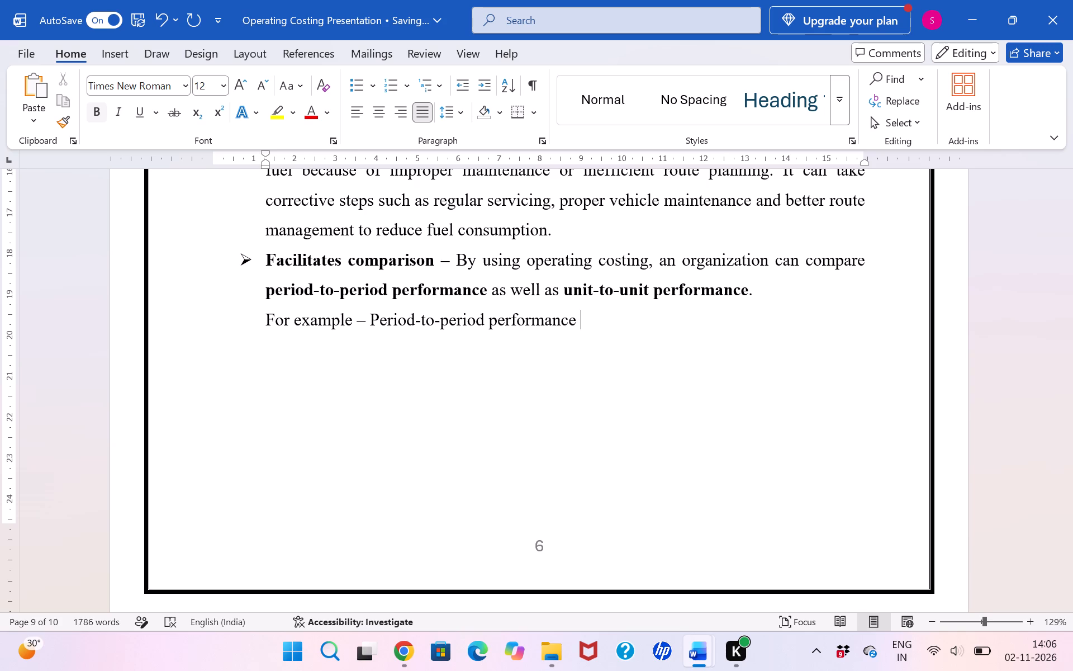
Paste the copied September and October cost per parcel lines after it as one unbulleted paragraph, separated by a comma.
key(ctrl+v)
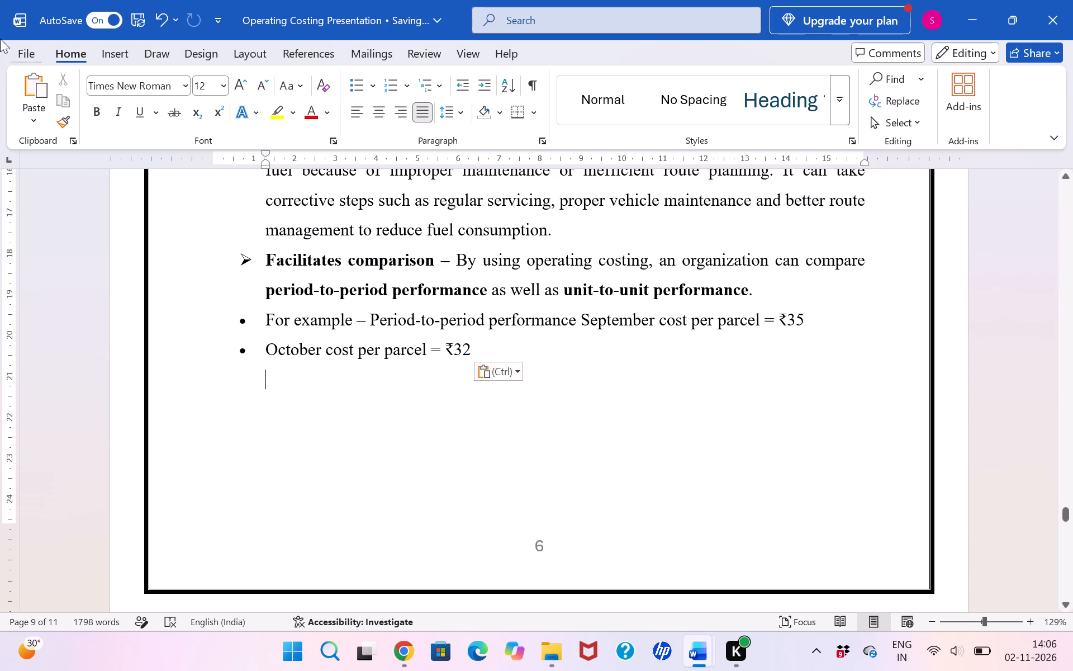
click(257, 333)
key(BackSpace)
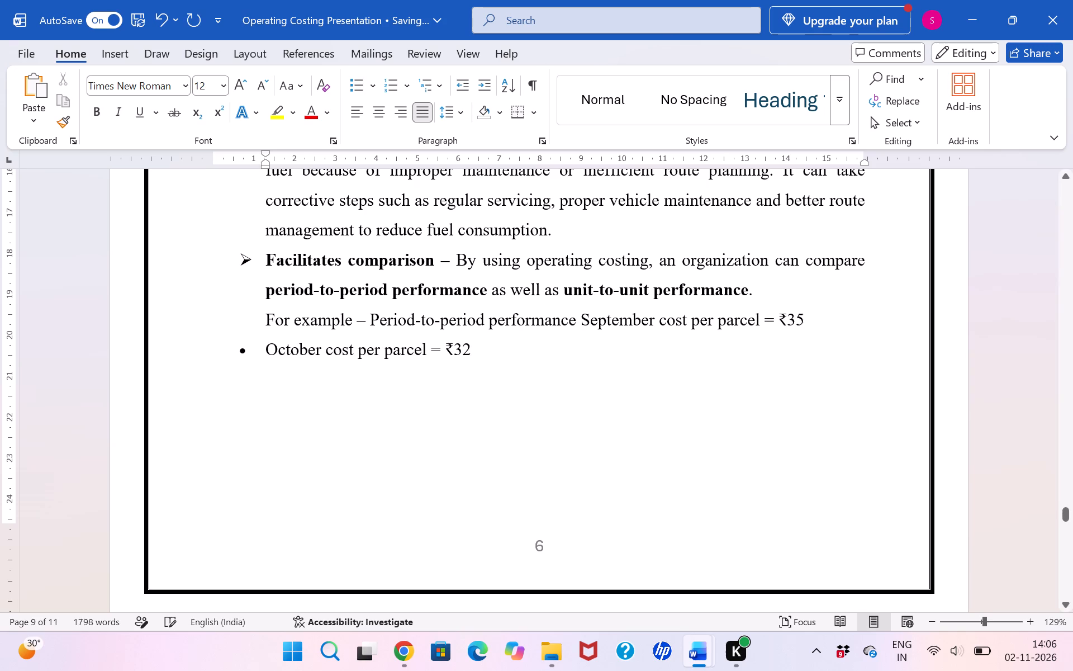
click(266, 352)
key(BackSpace)
key(BackSpace)
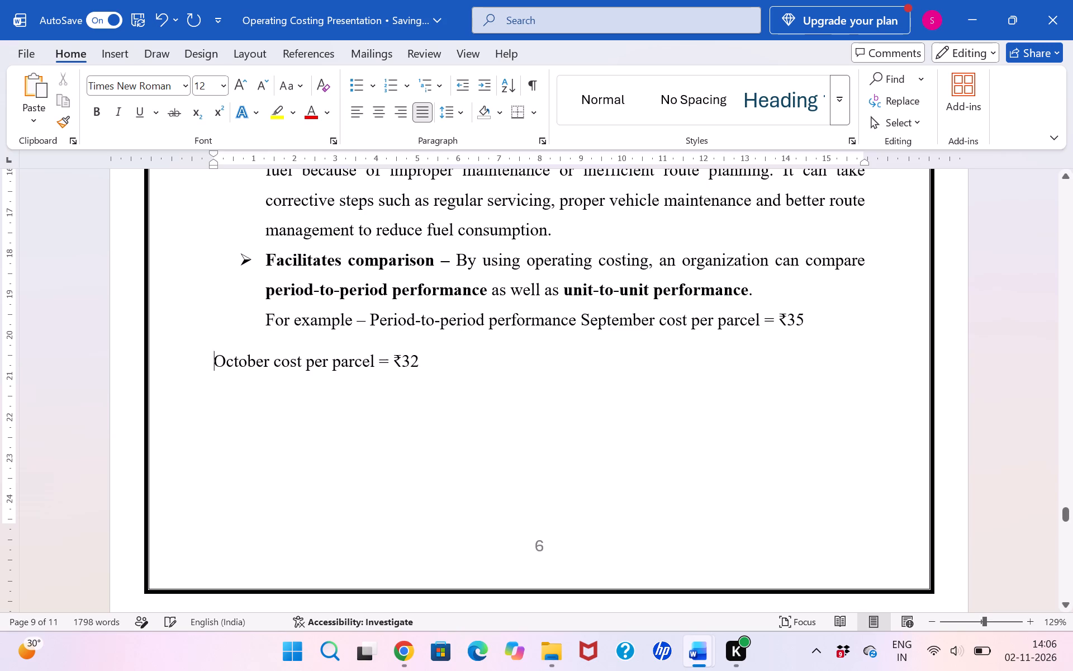
key(BackSpace)
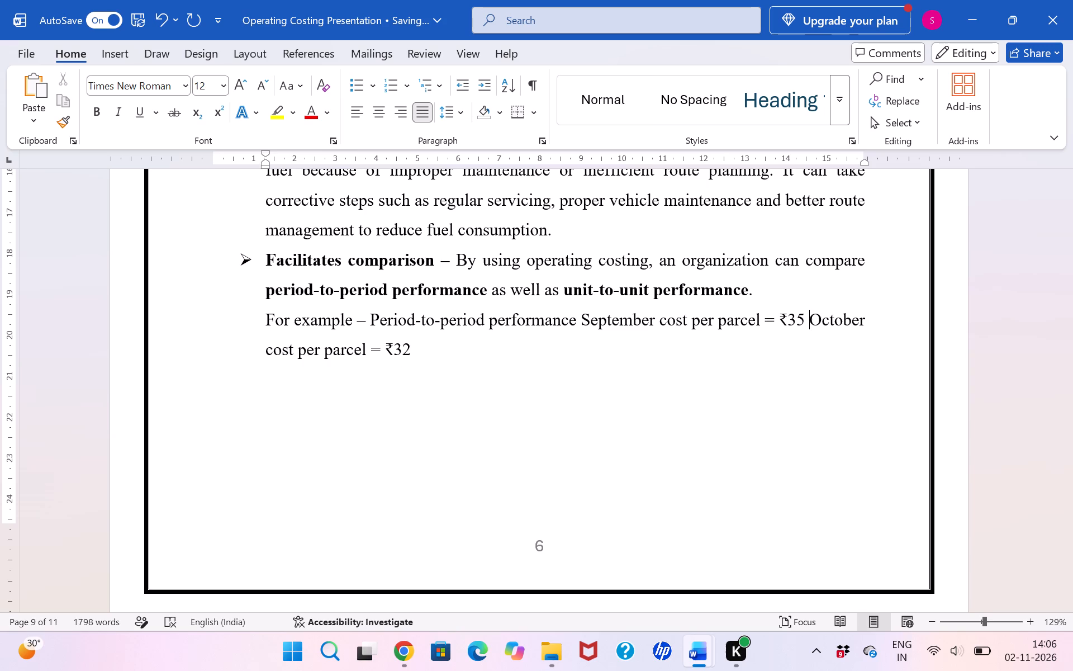
key(BackSpace)
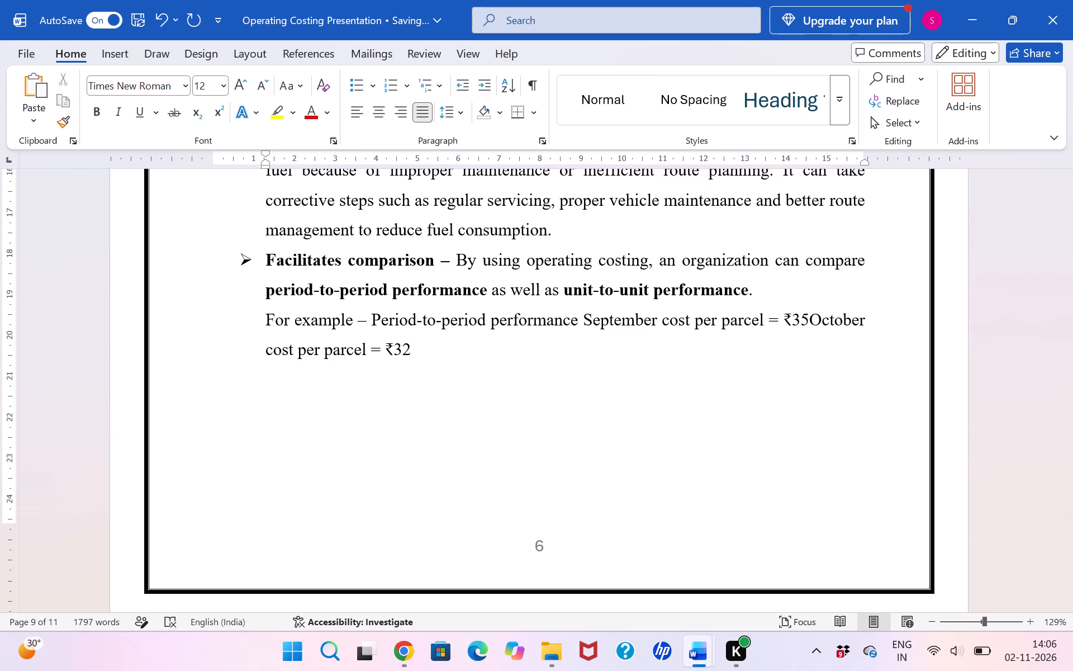
text(,)
key(space)
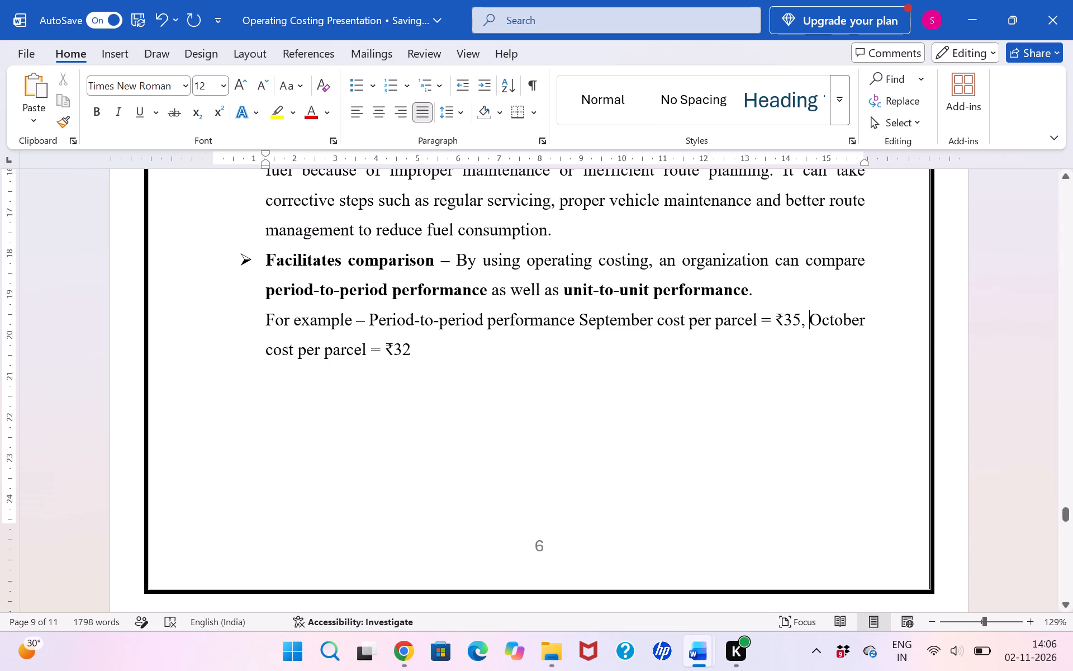
Insert a hyphen between "Period-to-period performance" and "September" in the example line.
click(578, 323)
key(minus)
key(space)
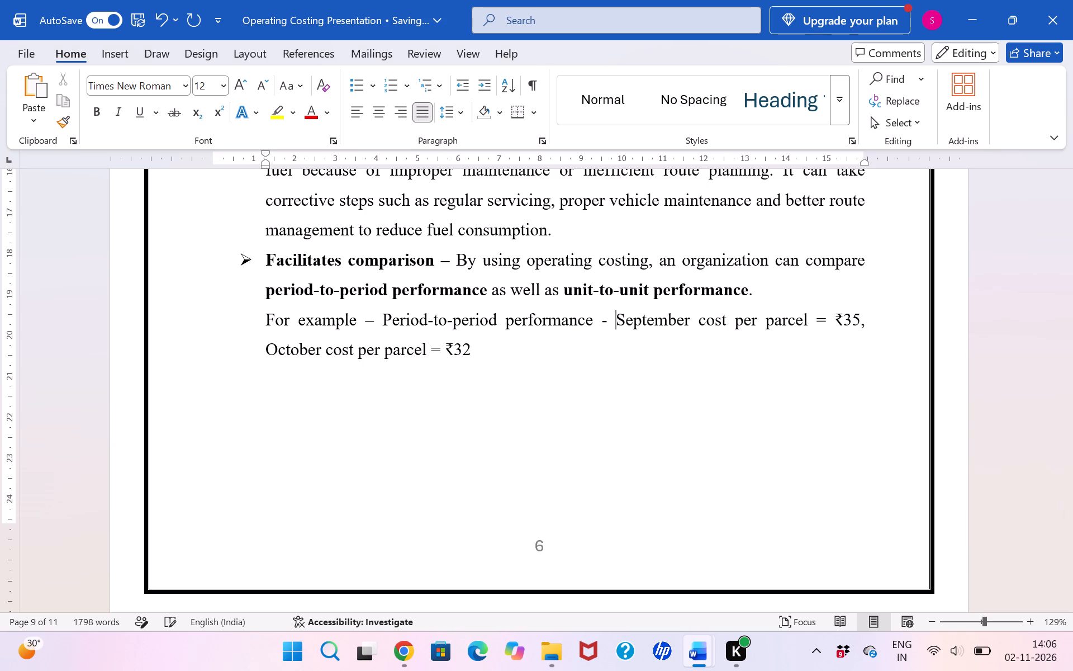
Bold "Period-to-period performance" in the example line.
drag(385, 315, 451, 328)
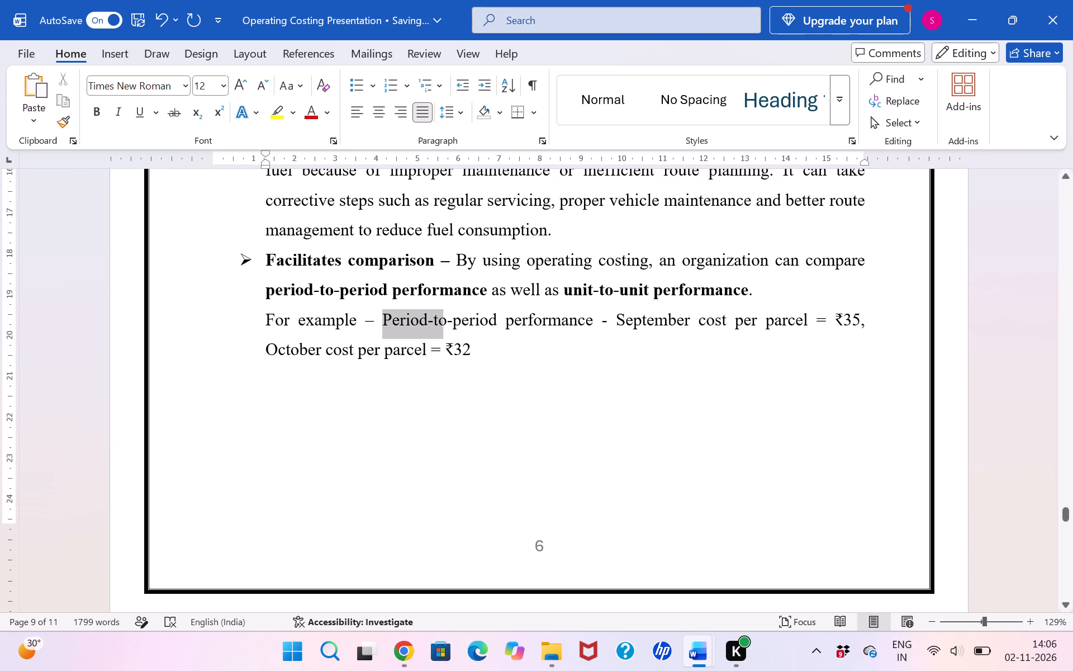
drag(451, 328, 568, 320)
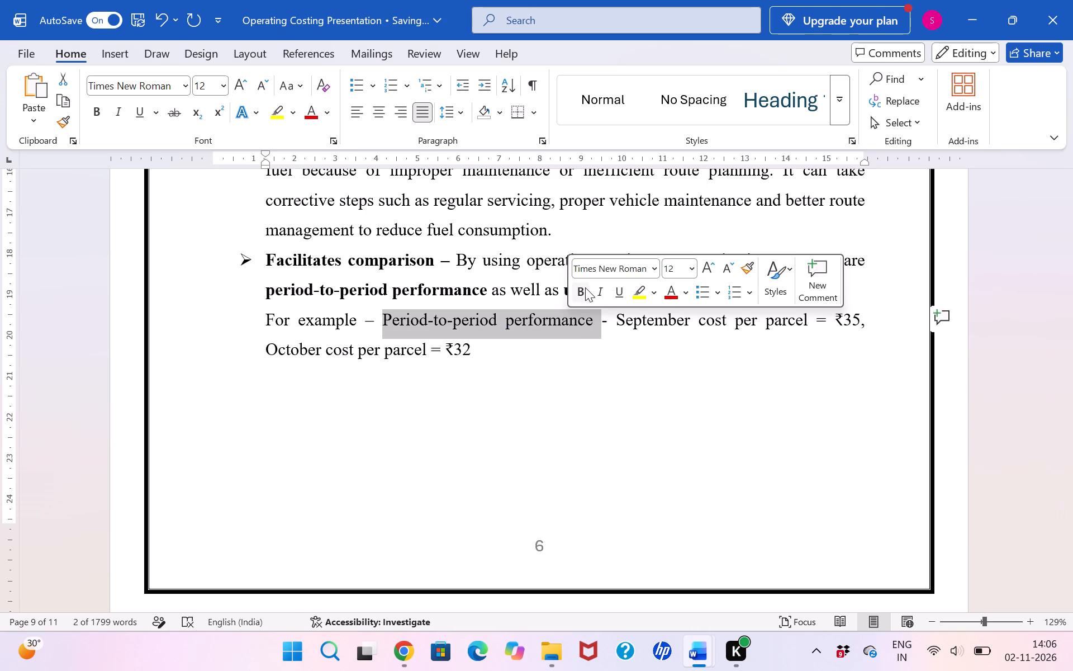
click(585, 287)
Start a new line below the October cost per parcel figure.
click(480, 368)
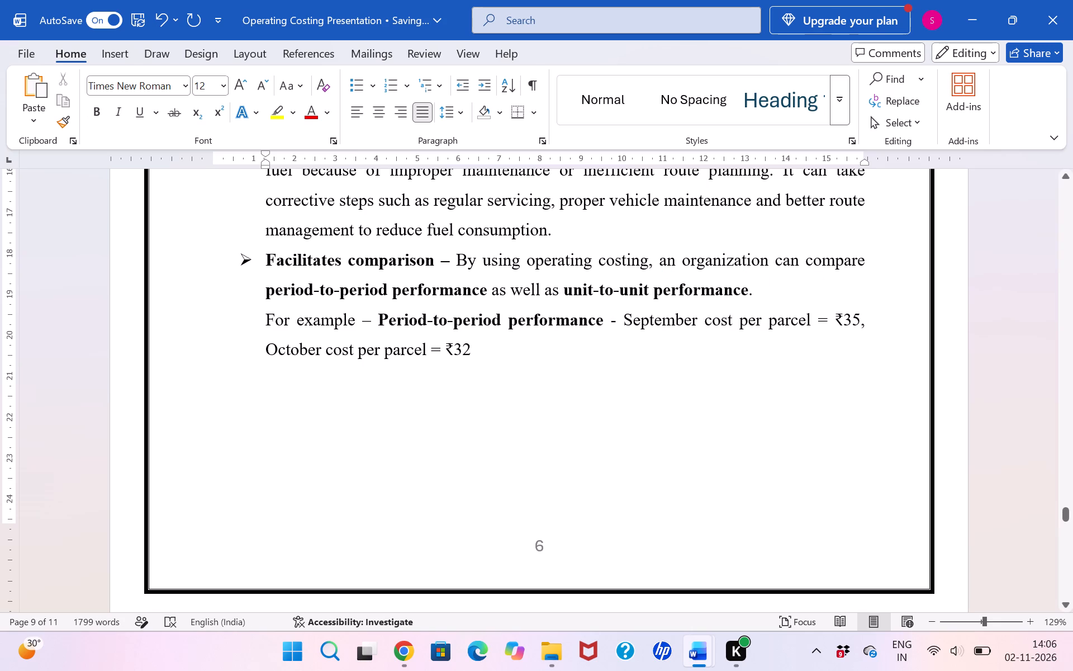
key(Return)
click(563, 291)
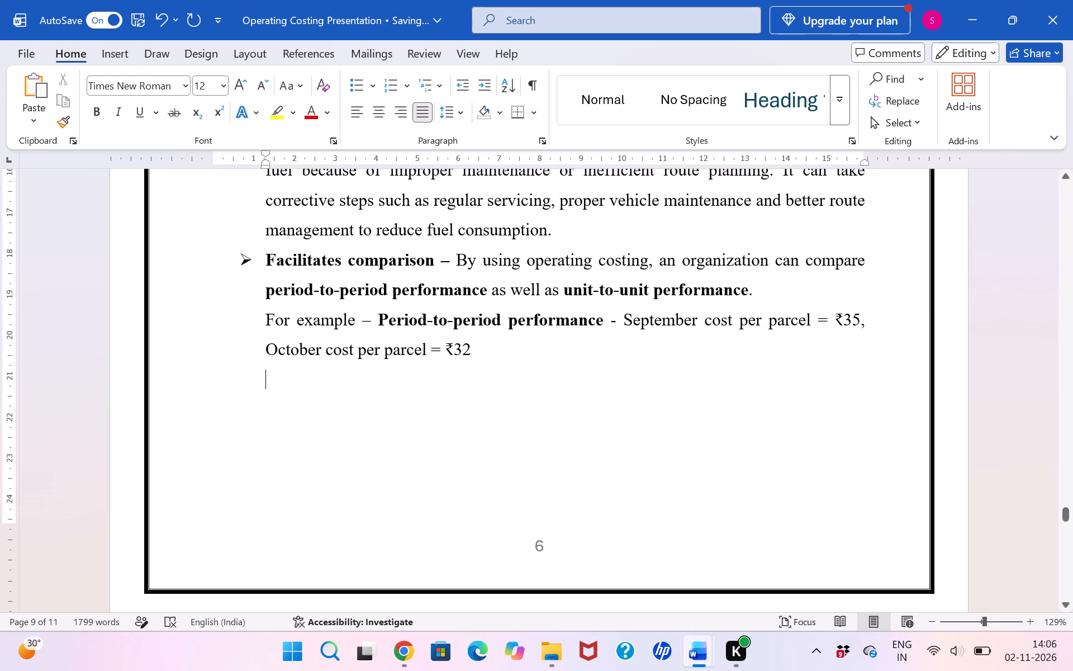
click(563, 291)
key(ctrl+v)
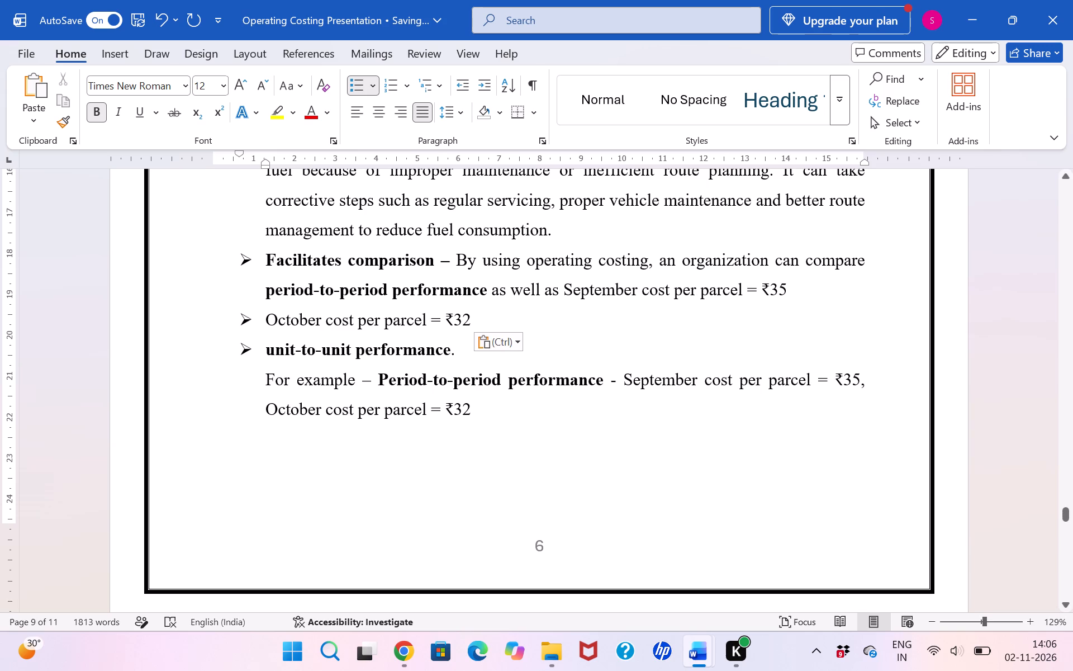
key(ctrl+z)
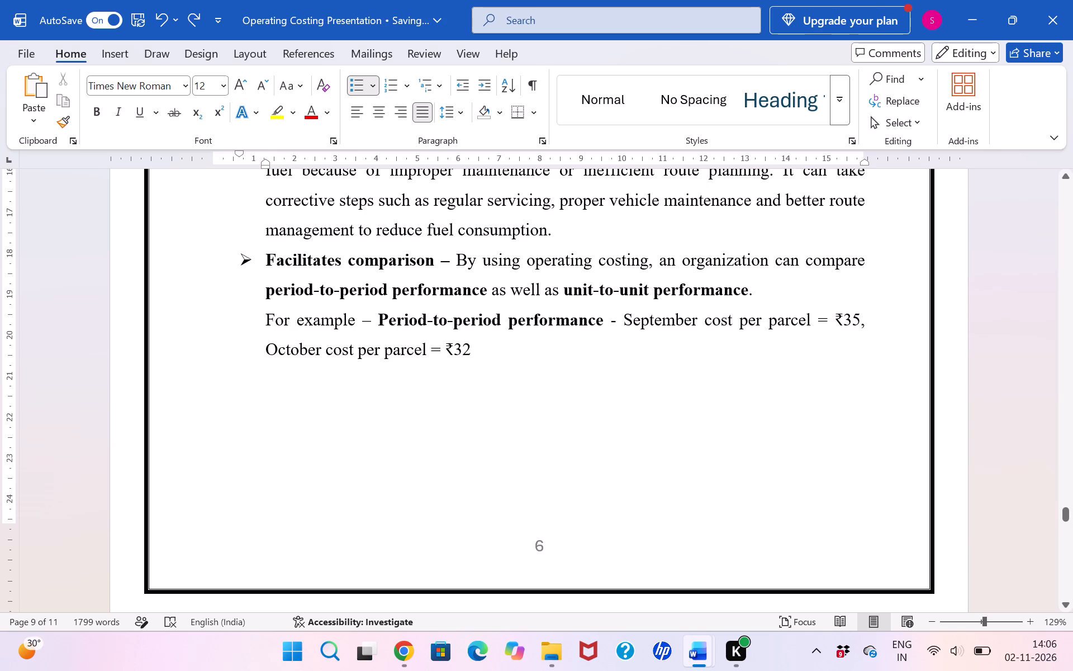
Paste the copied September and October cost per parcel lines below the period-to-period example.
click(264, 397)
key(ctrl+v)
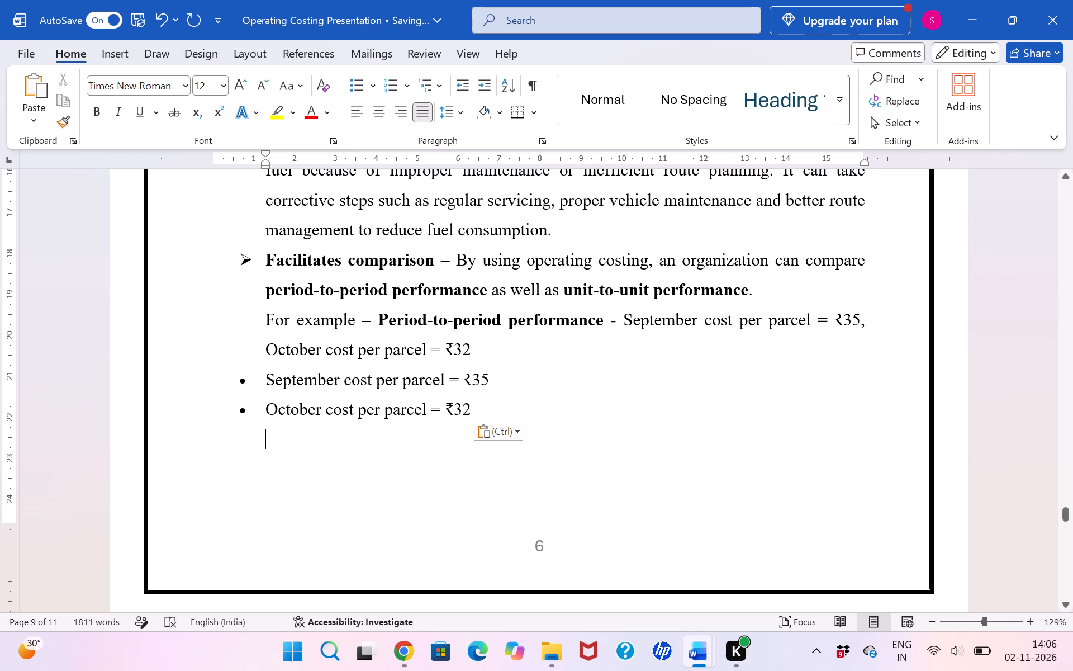
Copy the bold phrase "unit-to-unit performance" from the "Facilitates comparison" bullet.
drag(567, 281, 738, 302)
key(ctrl+b)
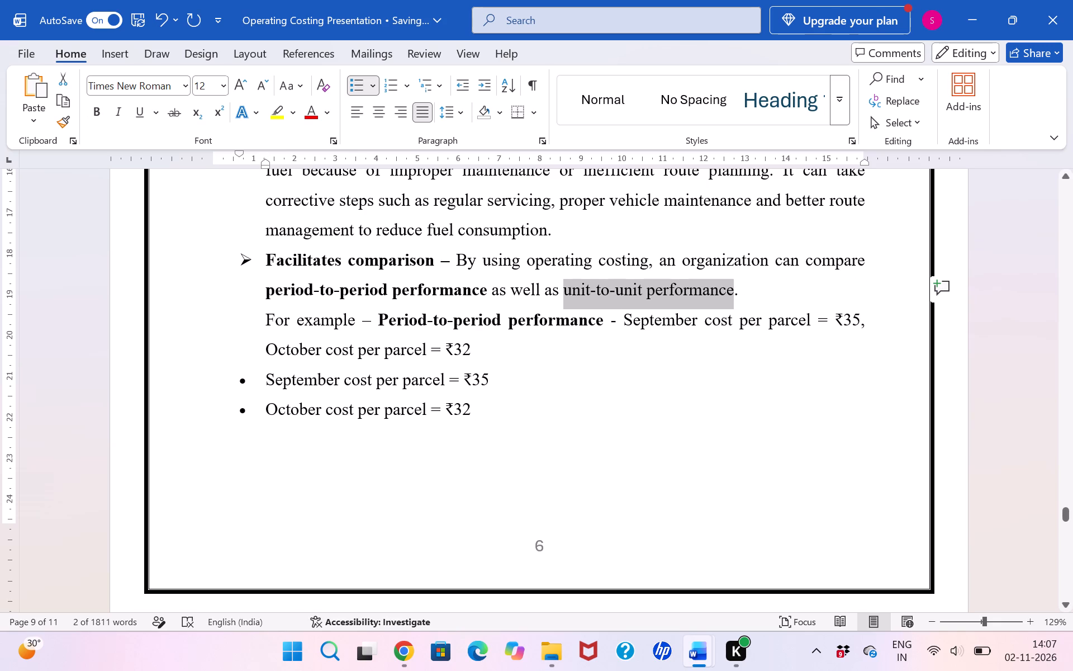
key(ctrl+b)
key(ctrl+c)
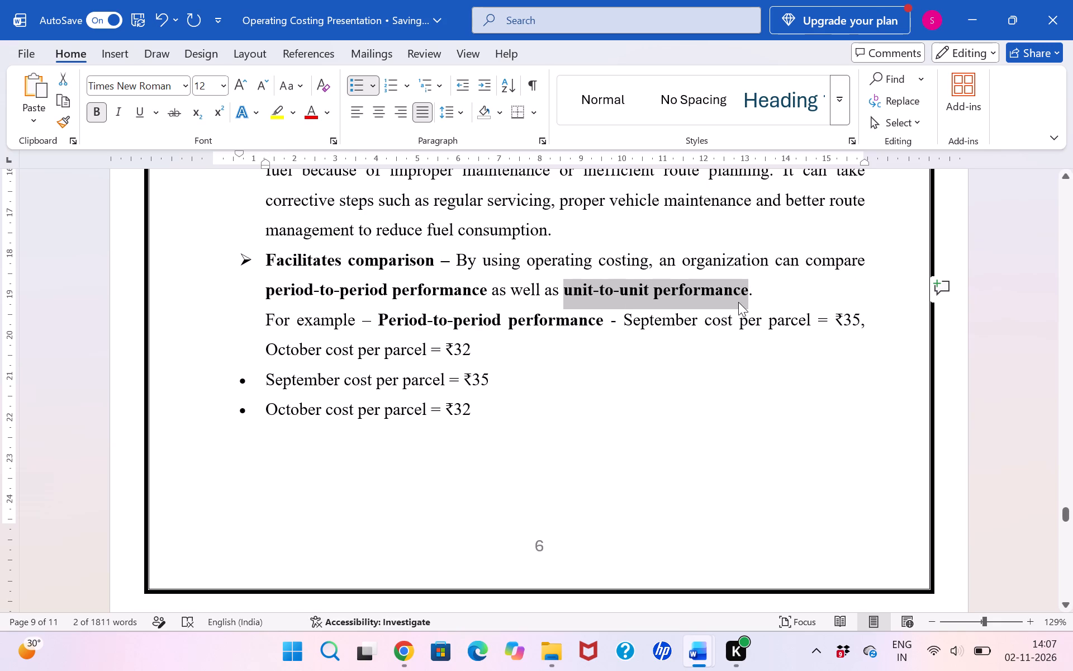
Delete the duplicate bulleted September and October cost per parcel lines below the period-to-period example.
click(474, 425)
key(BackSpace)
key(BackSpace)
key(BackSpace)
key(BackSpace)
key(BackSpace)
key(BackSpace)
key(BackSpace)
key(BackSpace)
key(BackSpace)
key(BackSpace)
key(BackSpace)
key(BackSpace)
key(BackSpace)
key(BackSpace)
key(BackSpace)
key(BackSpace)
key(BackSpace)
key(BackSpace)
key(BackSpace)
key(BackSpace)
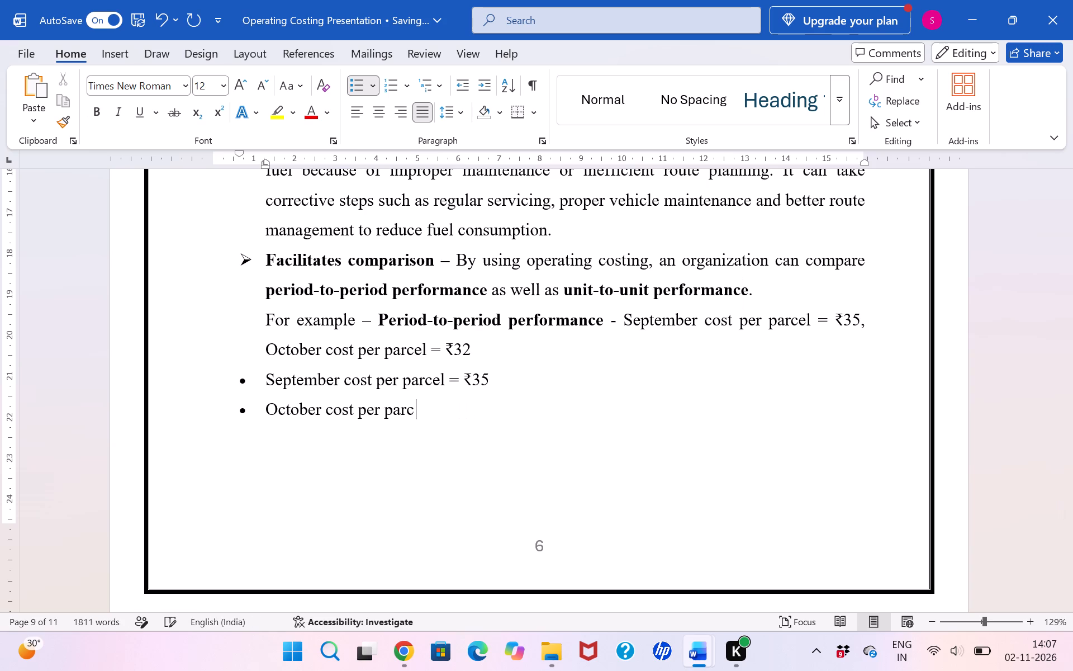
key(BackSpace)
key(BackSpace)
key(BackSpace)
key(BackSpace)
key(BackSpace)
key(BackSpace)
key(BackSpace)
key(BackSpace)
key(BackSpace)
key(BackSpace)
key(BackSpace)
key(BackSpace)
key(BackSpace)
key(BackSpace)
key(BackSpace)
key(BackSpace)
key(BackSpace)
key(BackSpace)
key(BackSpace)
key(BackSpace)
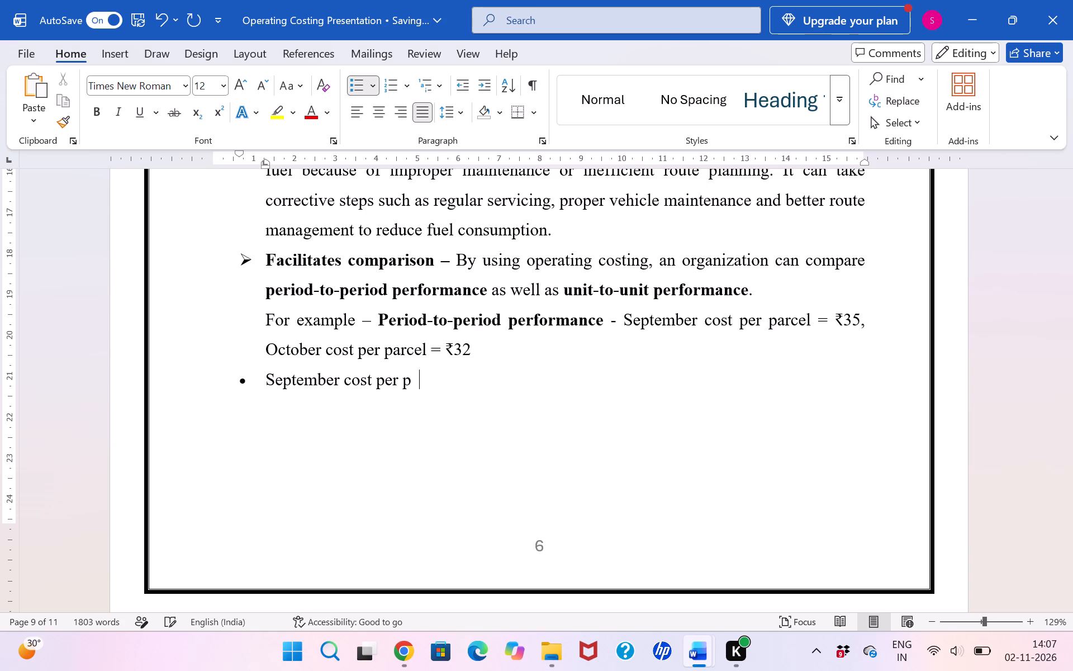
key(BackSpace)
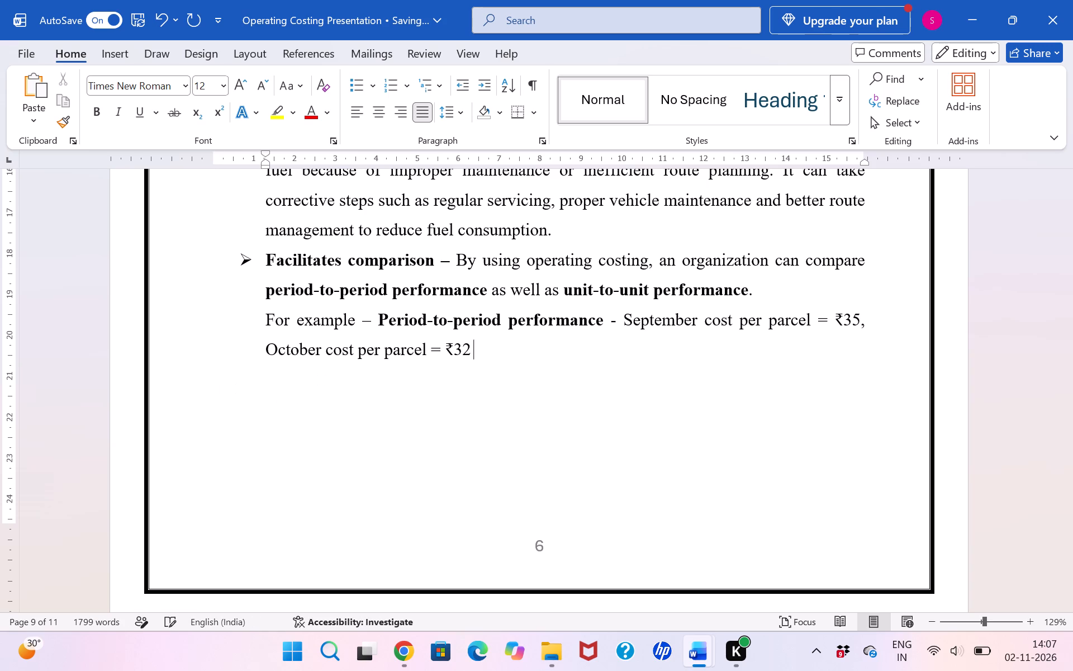
Add an unbulleted line below the October cost with the copied phrase, capitalized and followed by a hyphen: "Unit-to-unit performance -".
key(Return)
key(BackSpace)
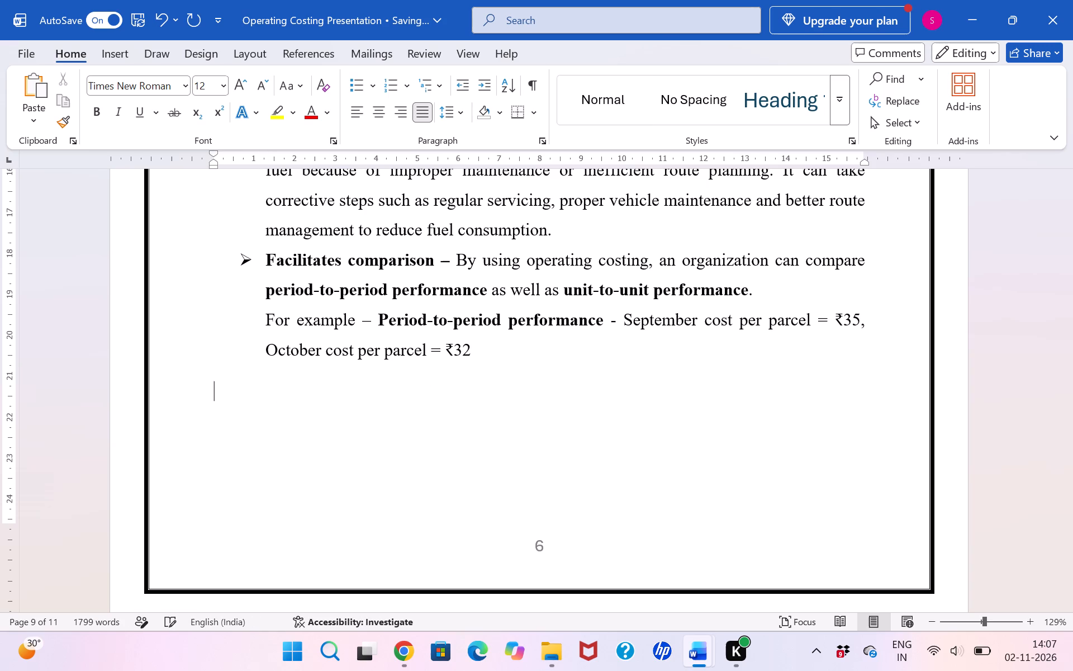
key(BackSpace)
key(BackSpace)
key(Return)
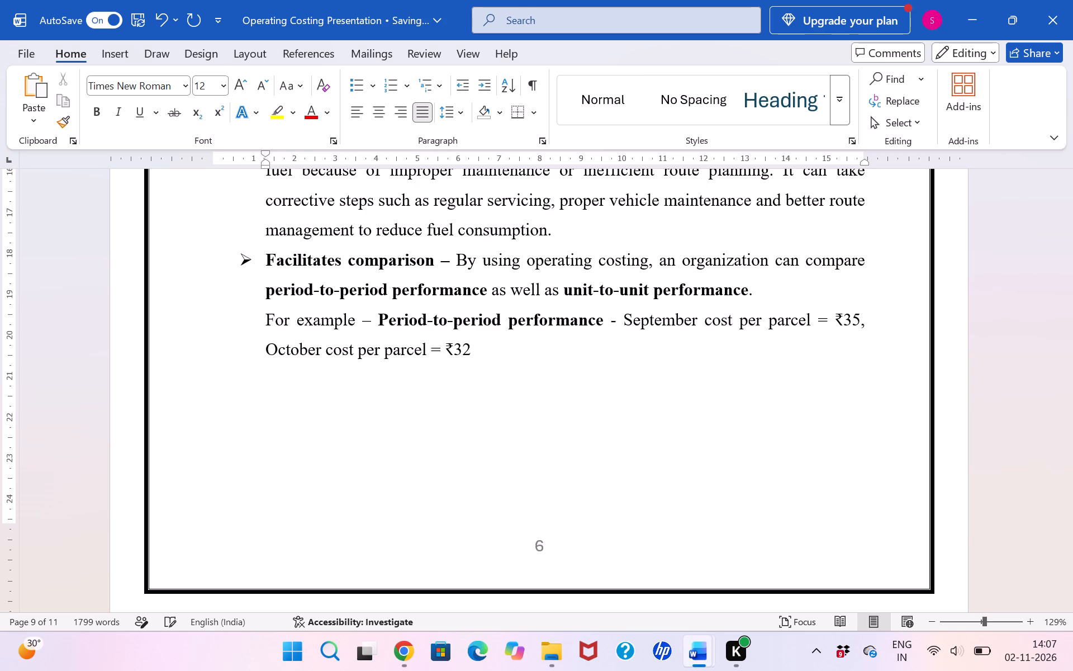
key(ctrl+v)
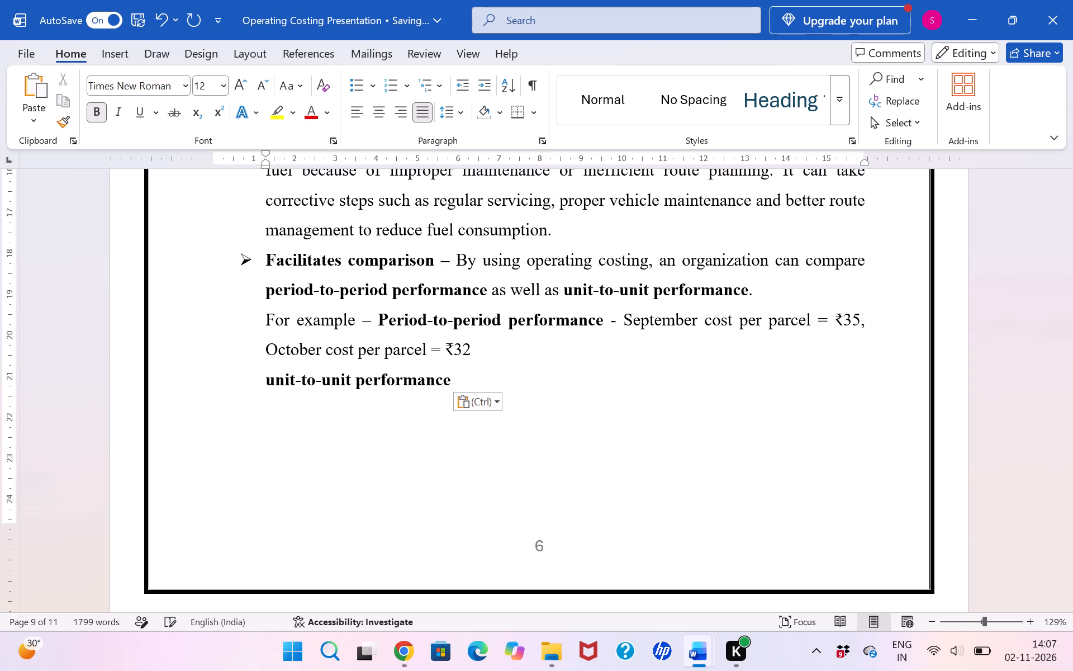
click(277, 381)
key(BackSpace)
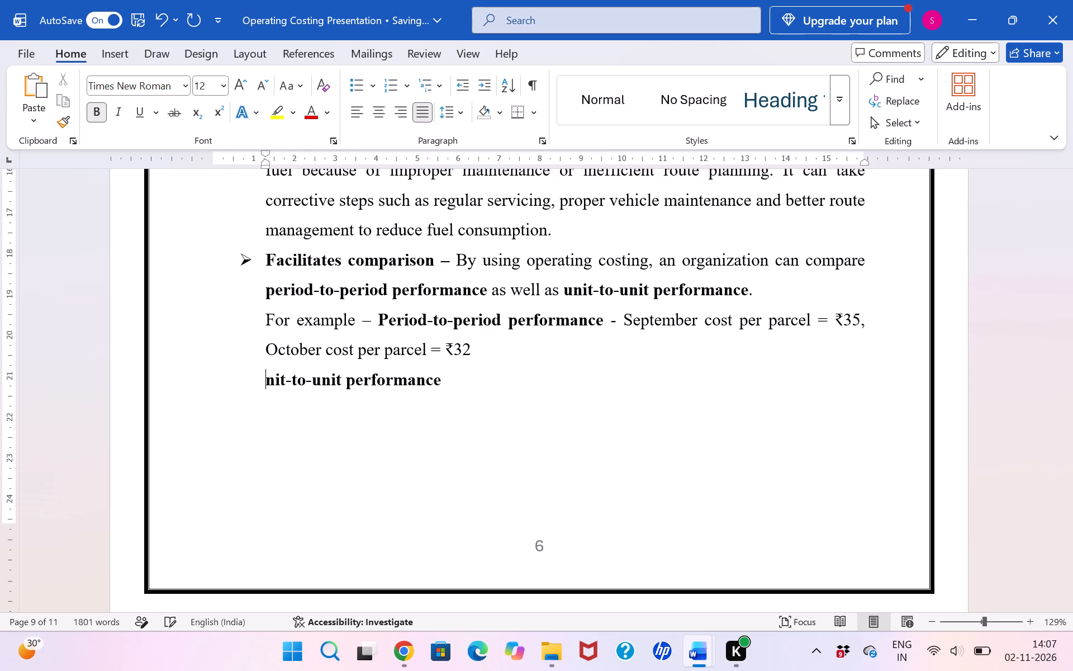
key(shift+u)
click(457, 382)
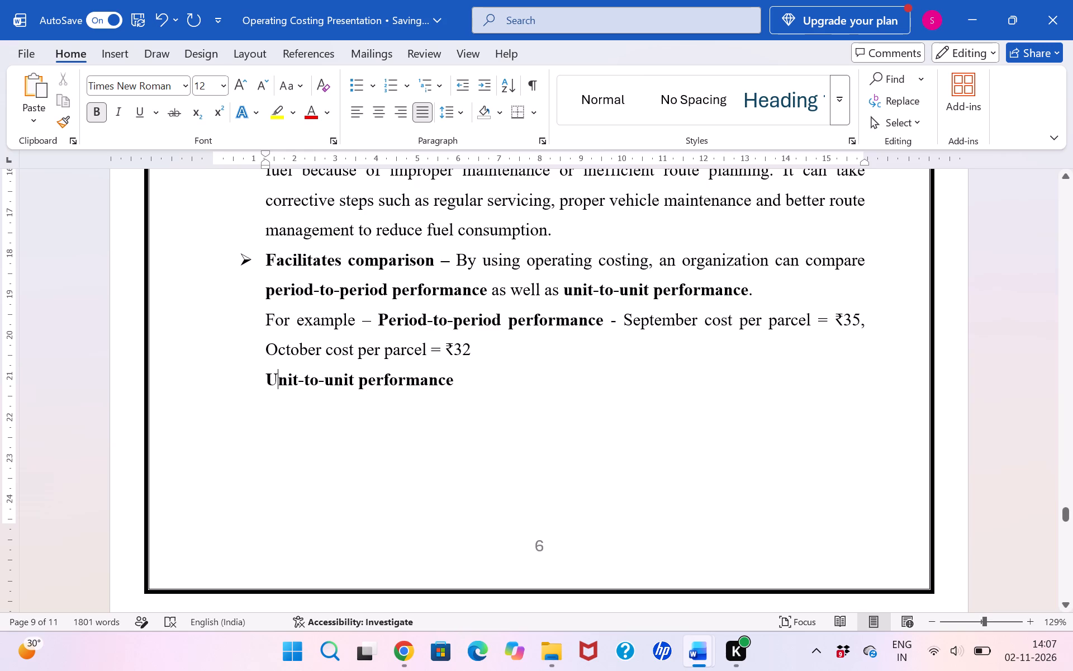
key(space)
text(-)
key(space)
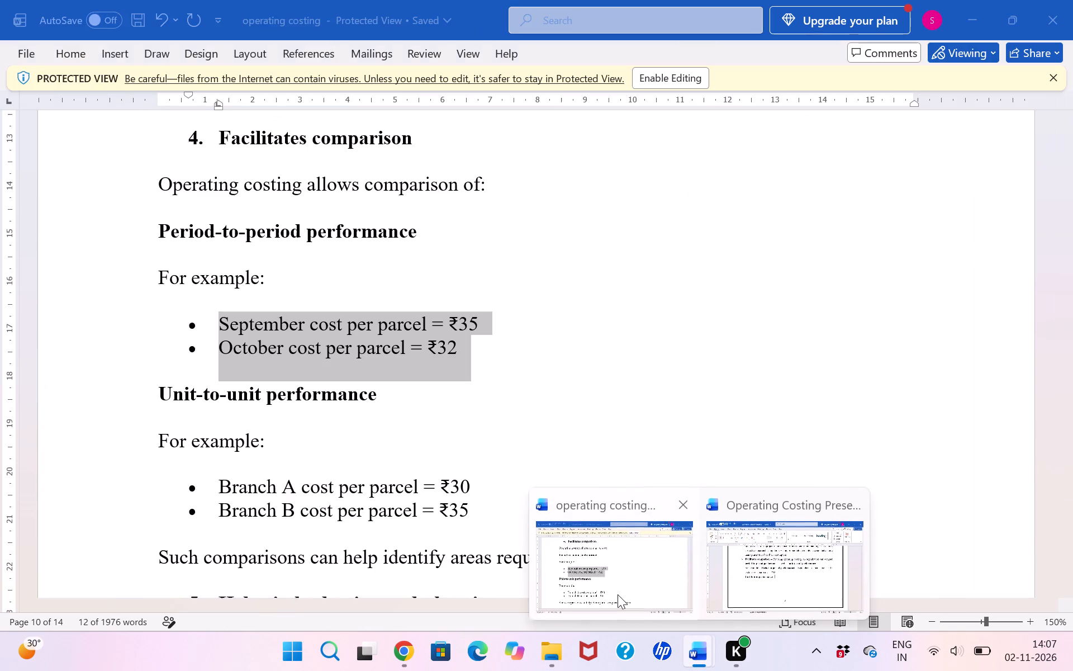
Switch to the operating costing reference document and copy the Branch A and Branch B cost per parcel lines.
click(618, 594)
drag(218, 490, 437, 503)
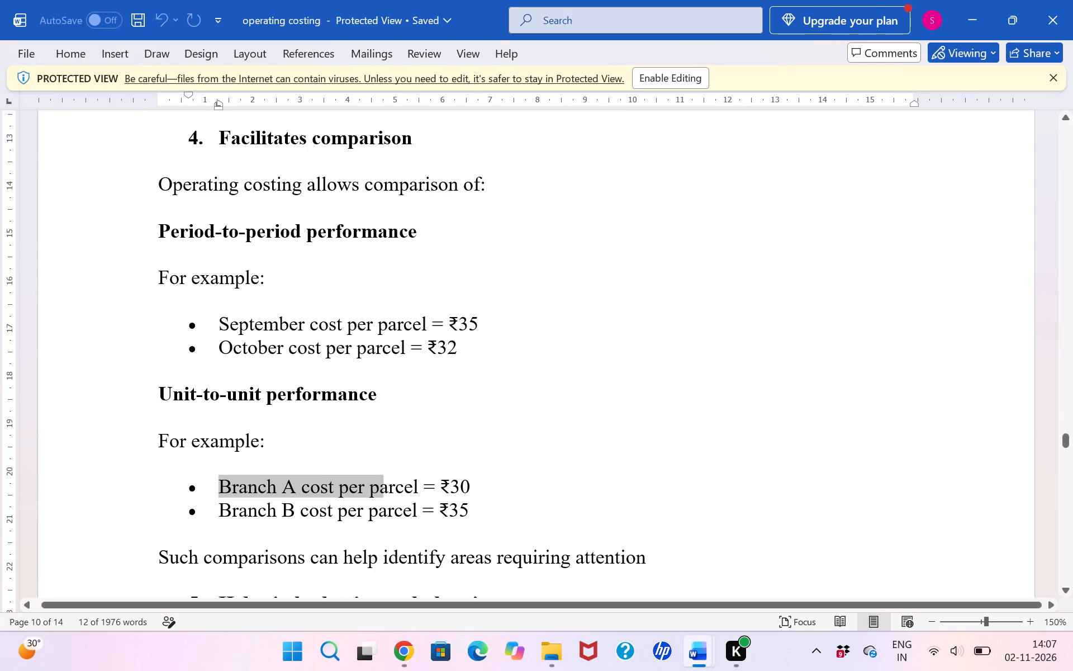
drag(437, 503, 512, 514)
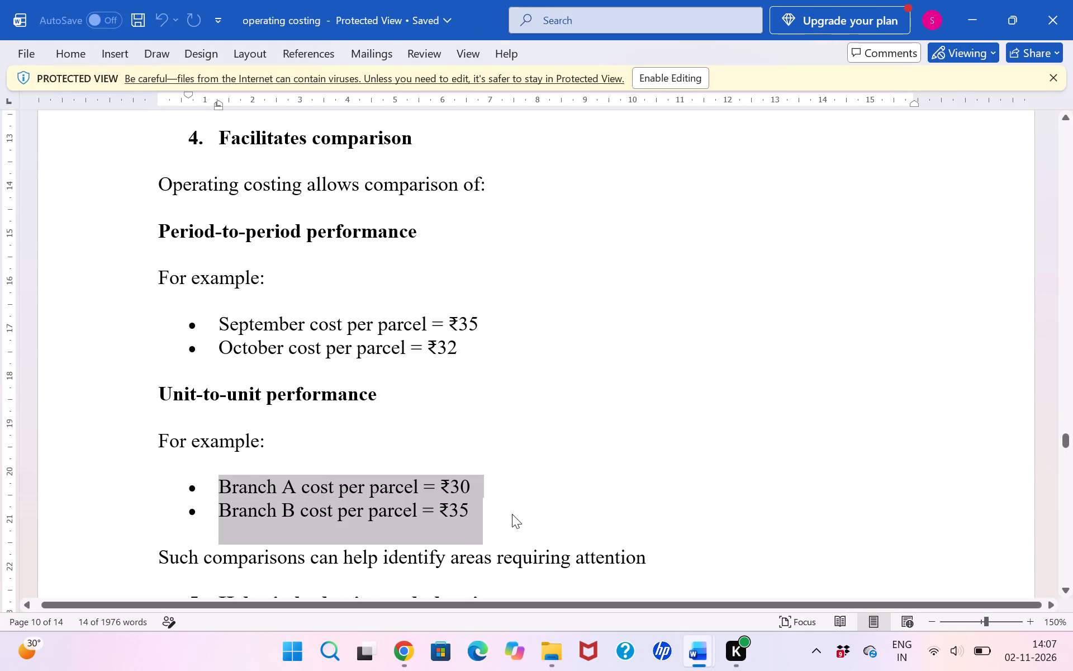
key(ctrl+c)
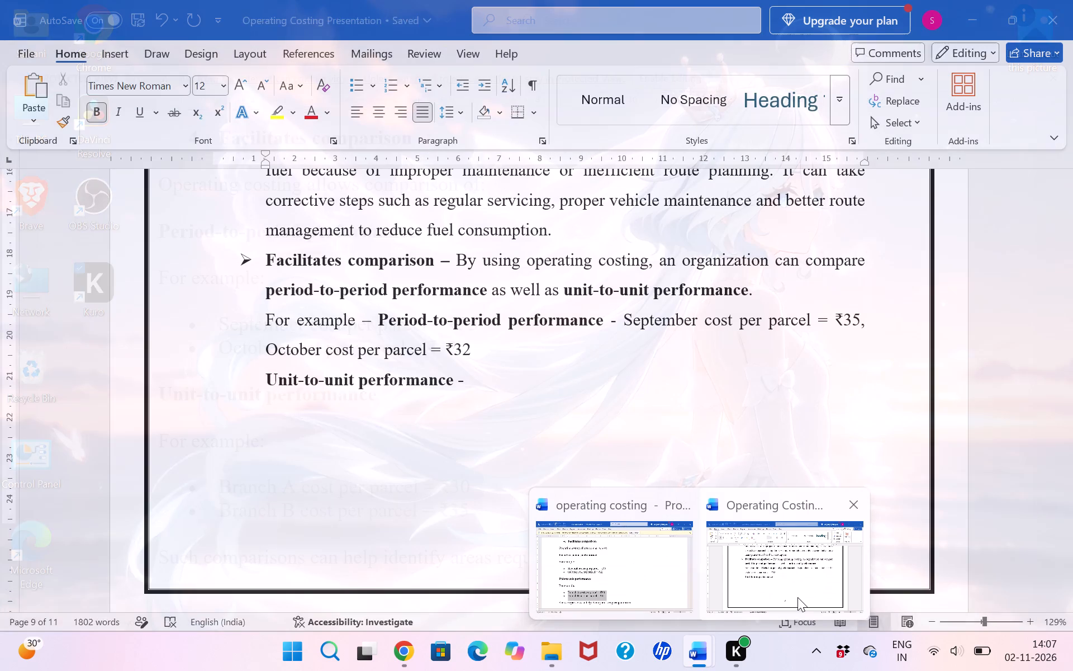
Paste the Branch A and Branch B costs after "Unit-to-unit performance -" in the presentation document, joined as one unbulleted, comma-separated line.
click(796, 597)
key(ctrl+v)
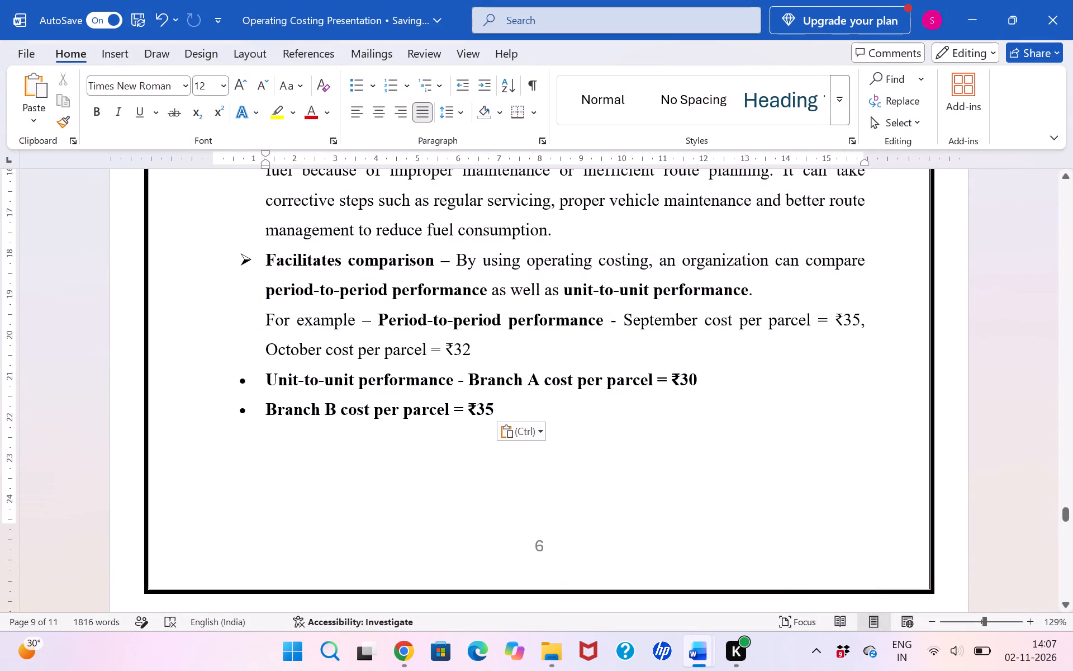
click(260, 382)
key(BackSpace)
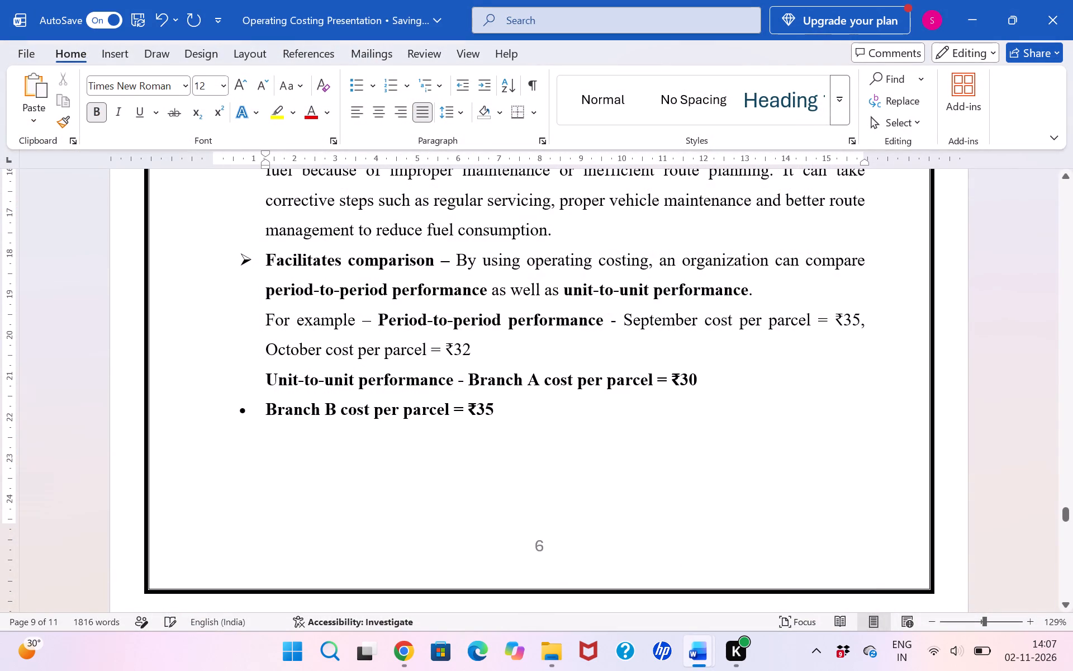
click(263, 395)
click(263, 395)
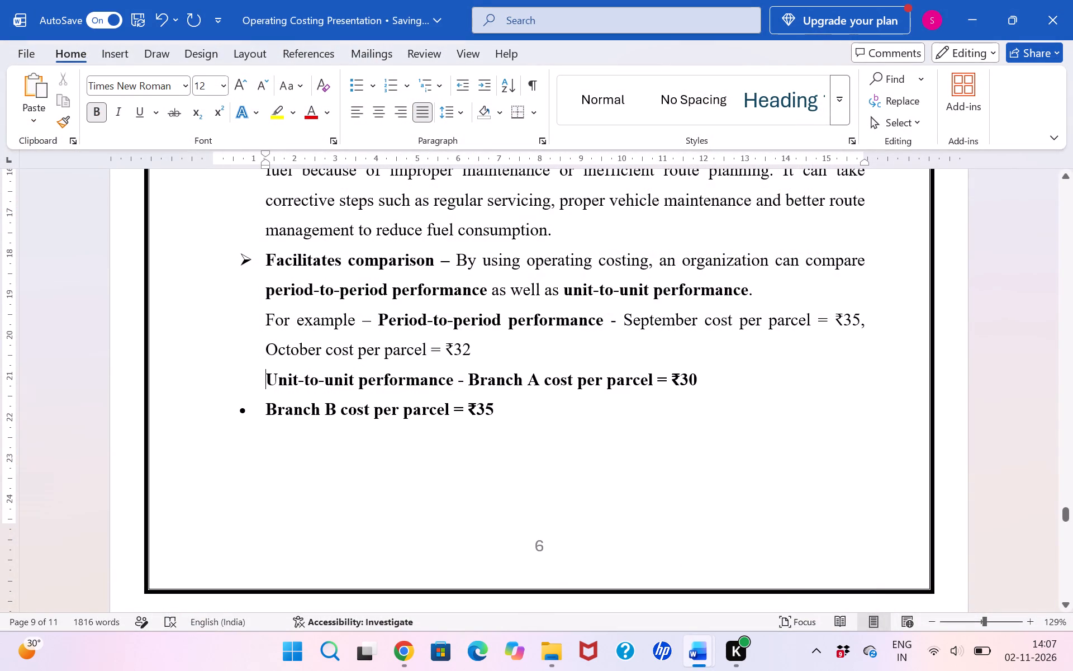
click(267, 410)
key(BackSpace)
key(BackSpace)
key(BackSpace)
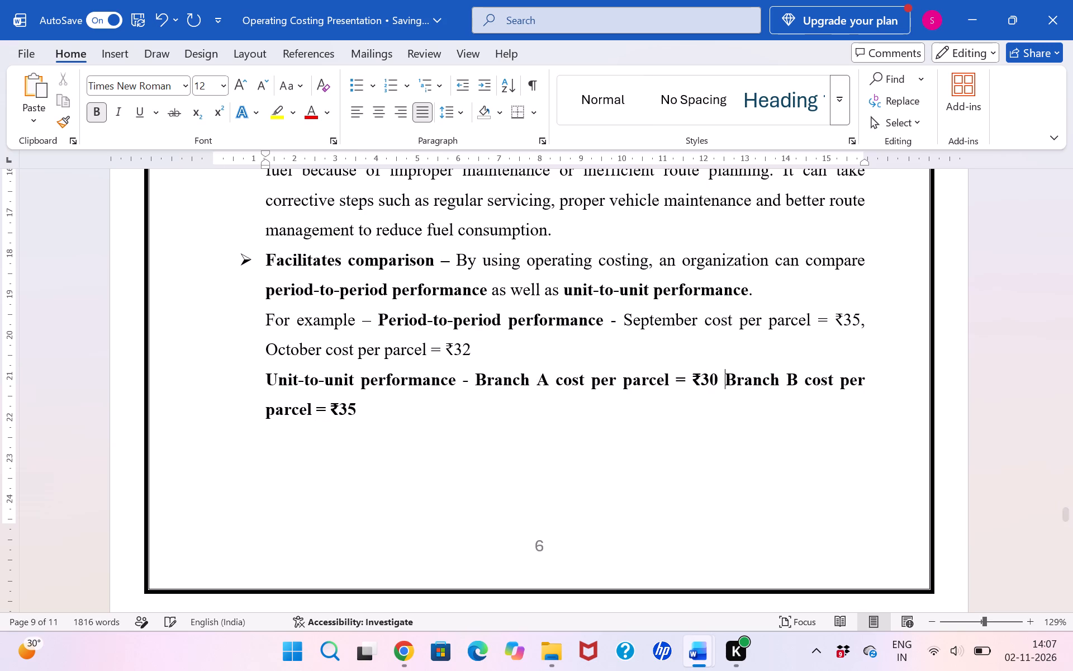
key(BackSpace)
text(,)
key(space)
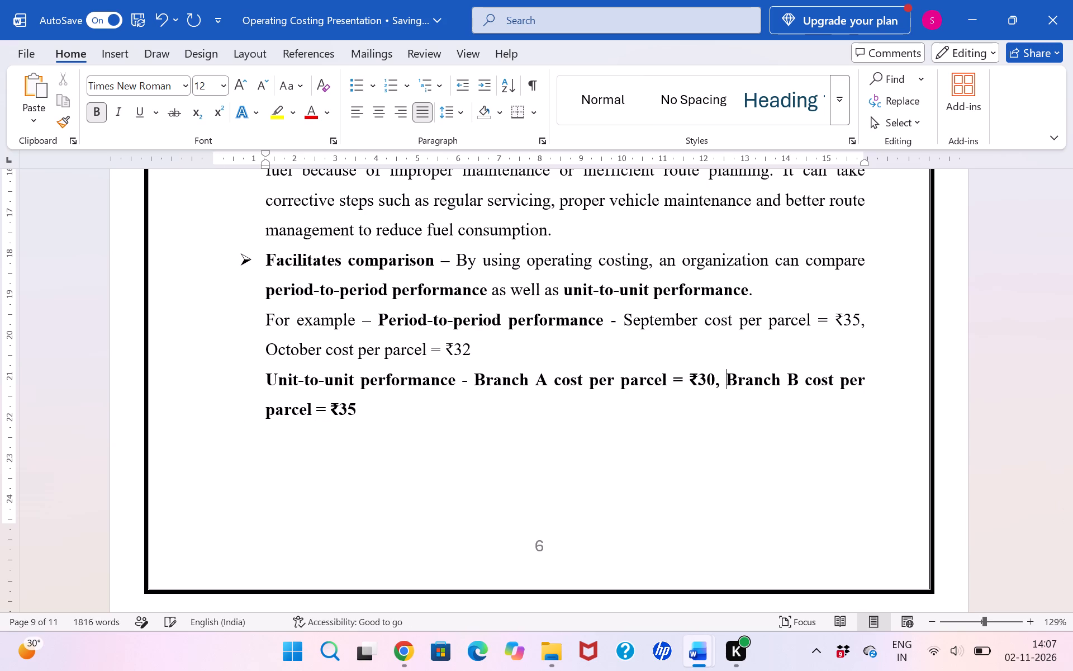
Remove the bold formatting from the Branch A and Branch B cost per parcel text.
drag(478, 379, 478, 408)
key(ctrl+b)
click(389, 399)
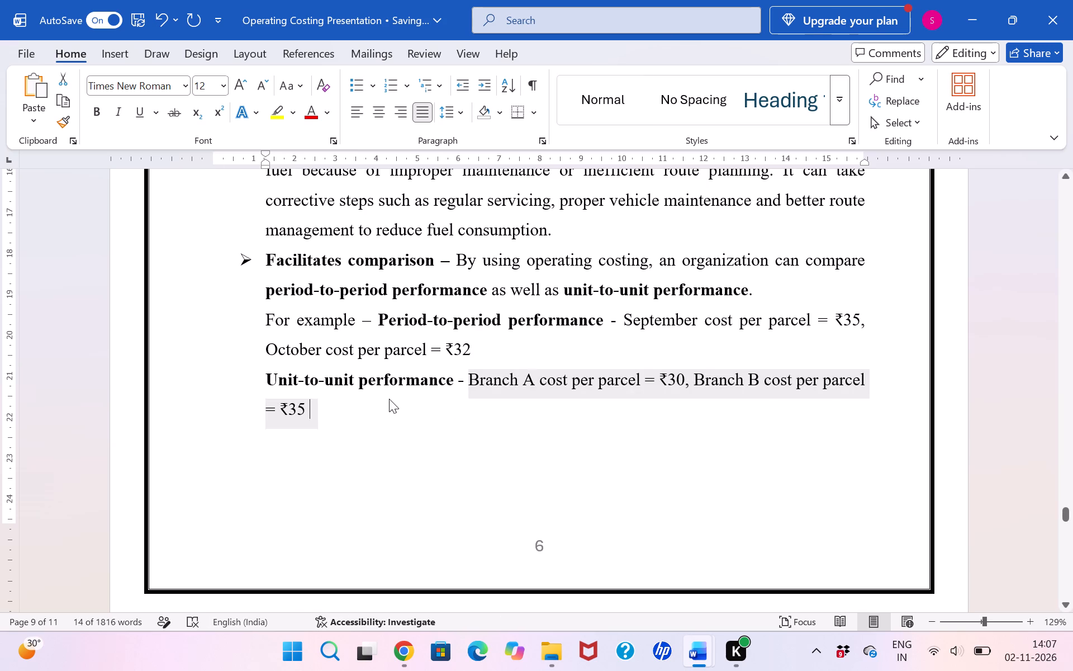
Move "Branch B cost per parcel = ₹35" onto its own line below the Branch A cost.
click(263, 411)
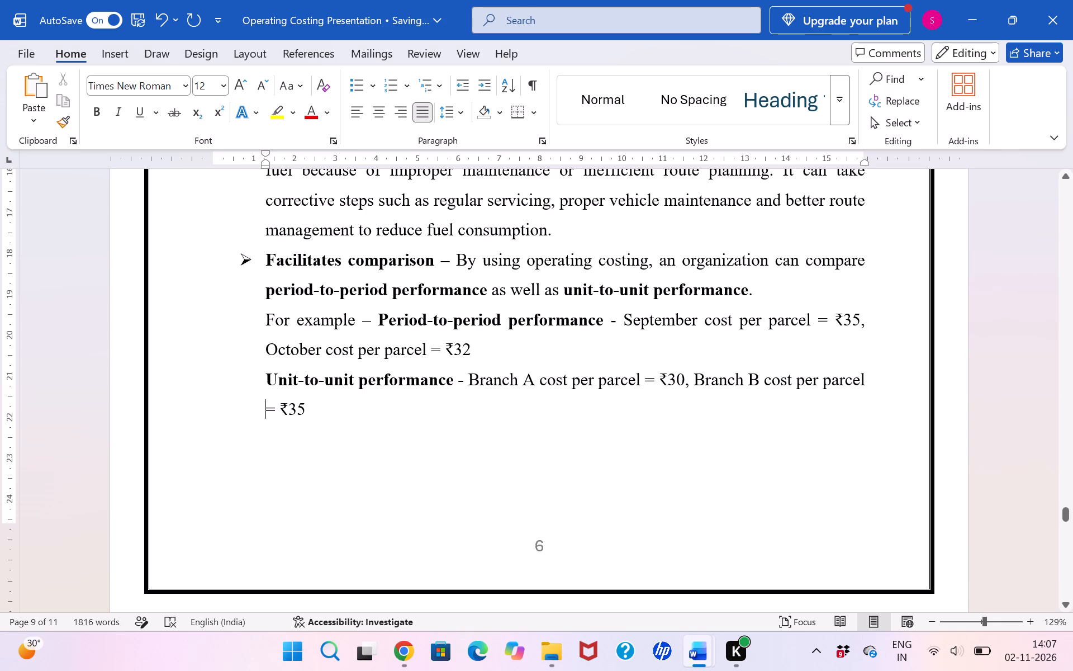
key(BackSpace)
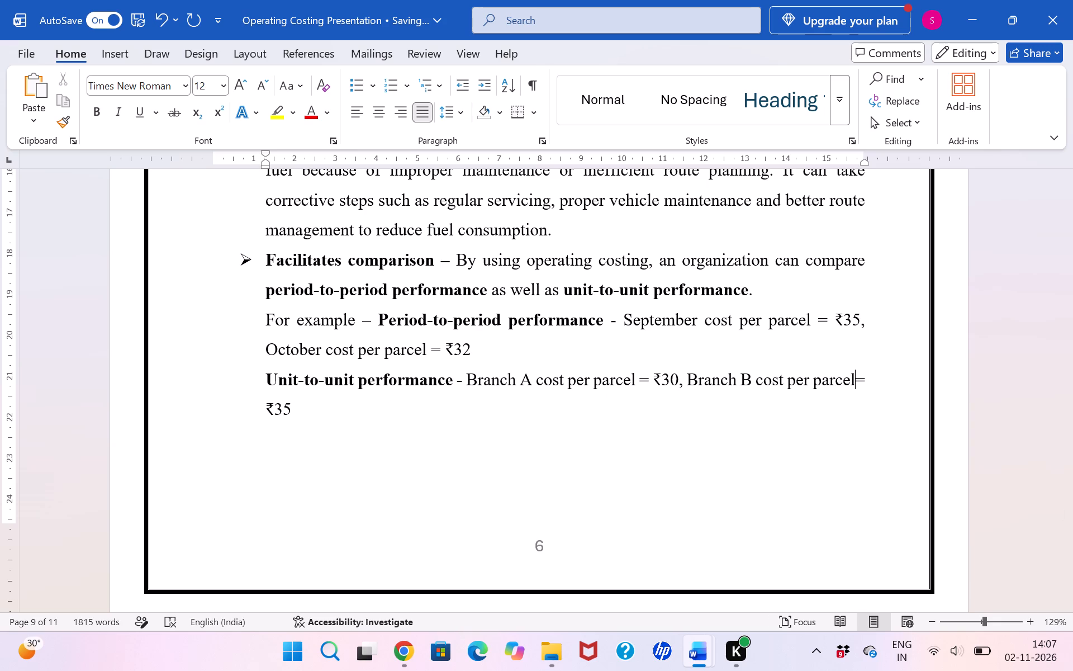
key(space)
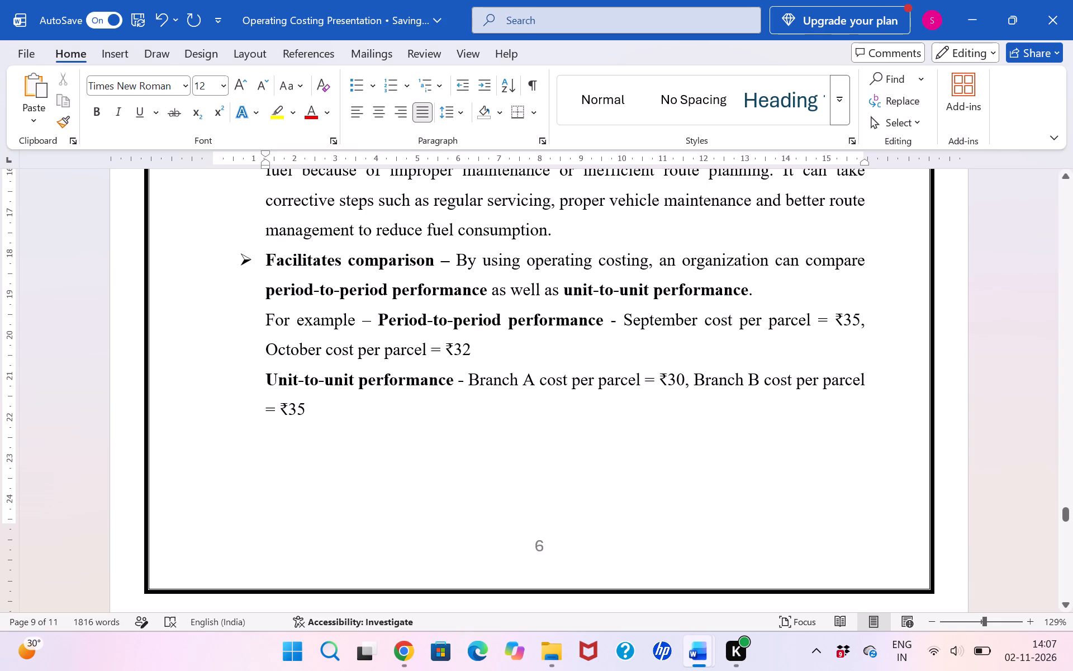
click(693, 385)
key(Return)
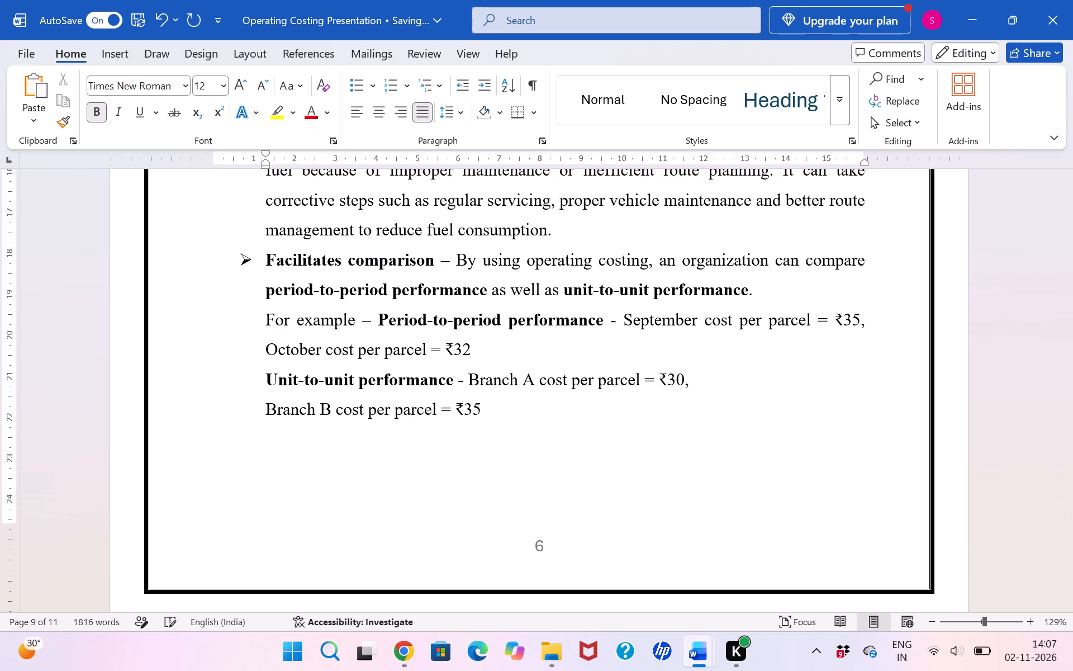
click(732, 376)
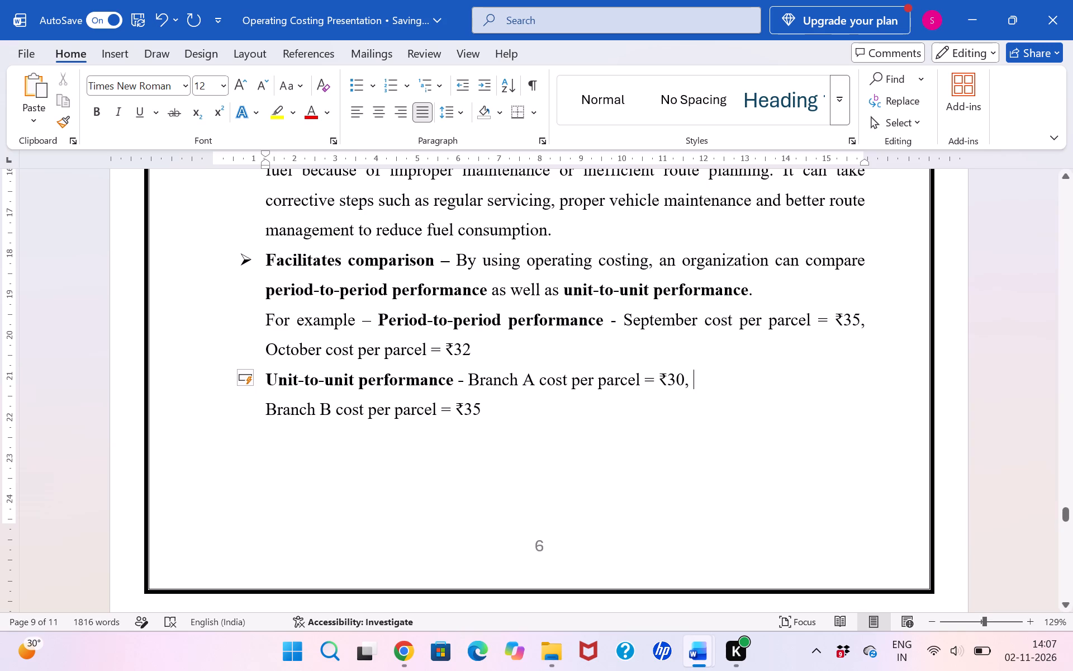
Add a new arrow-bulleted line below the Branch B cost per parcel line.
click(484, 426)
key(Return)
click(355, 82)
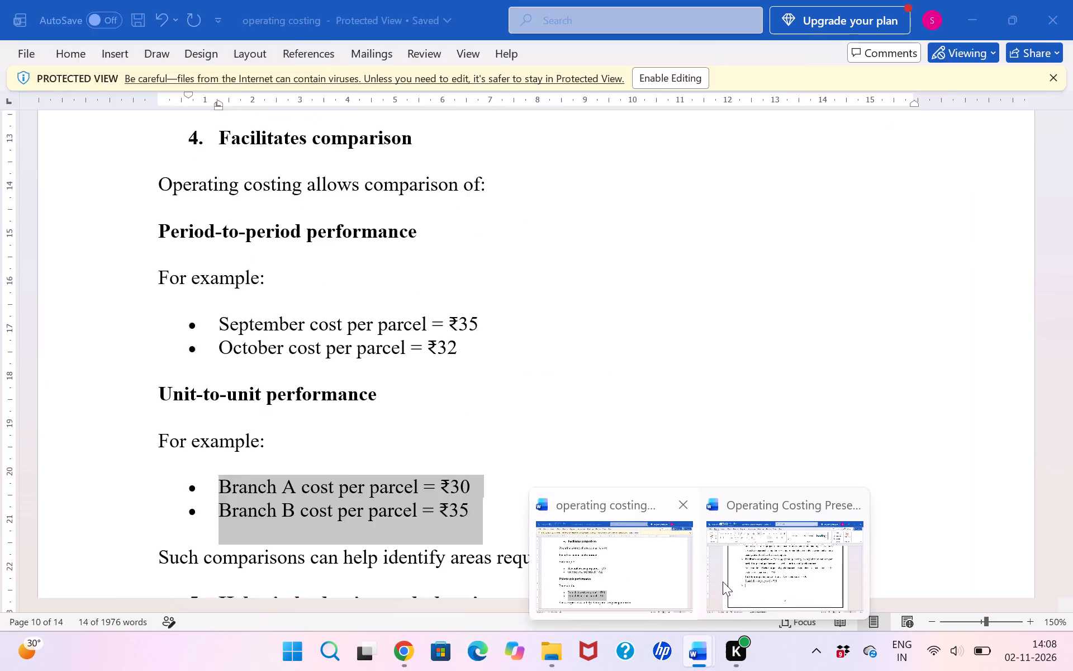
Switch to the operating costing reference document and copy the "Helps in determining profitability" heading, its introductory sentence and the profit per service unit formula.
click(633, 565)
click(1072, 531)
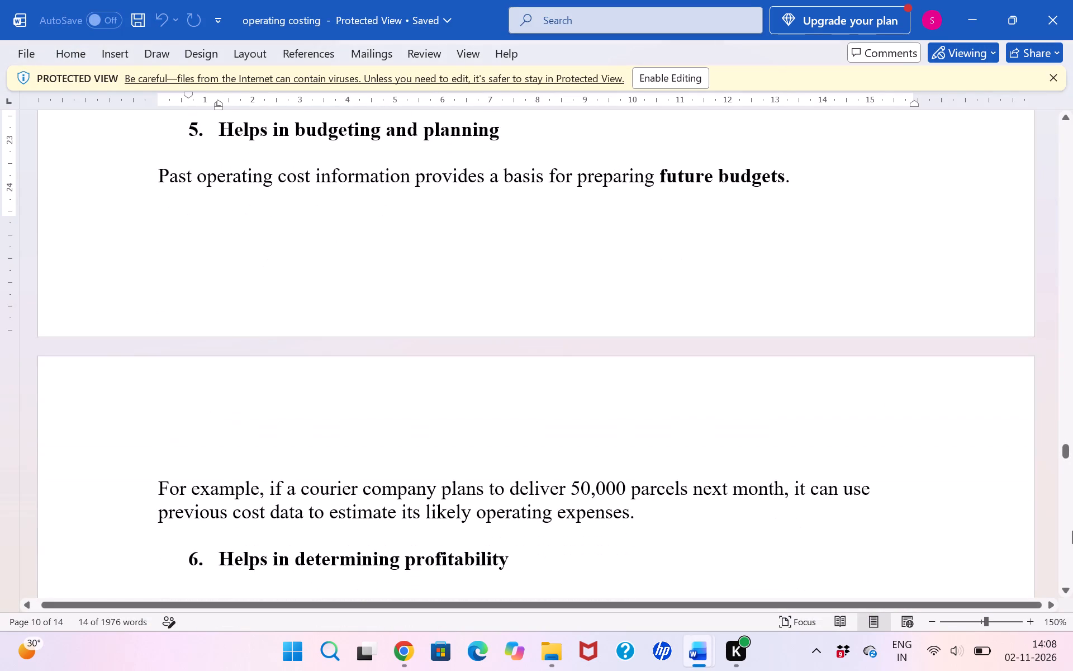
click(1072, 531)
click(1072, 430)
drag(1067, 455, 1072, 474)
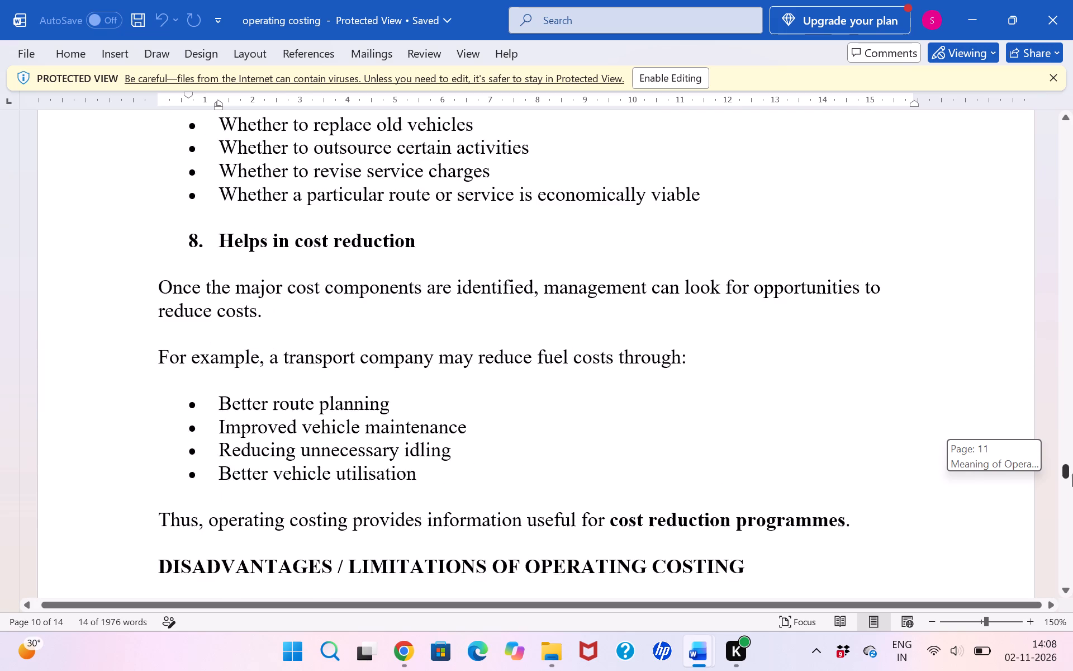
drag(1072, 474, 1071, 465)
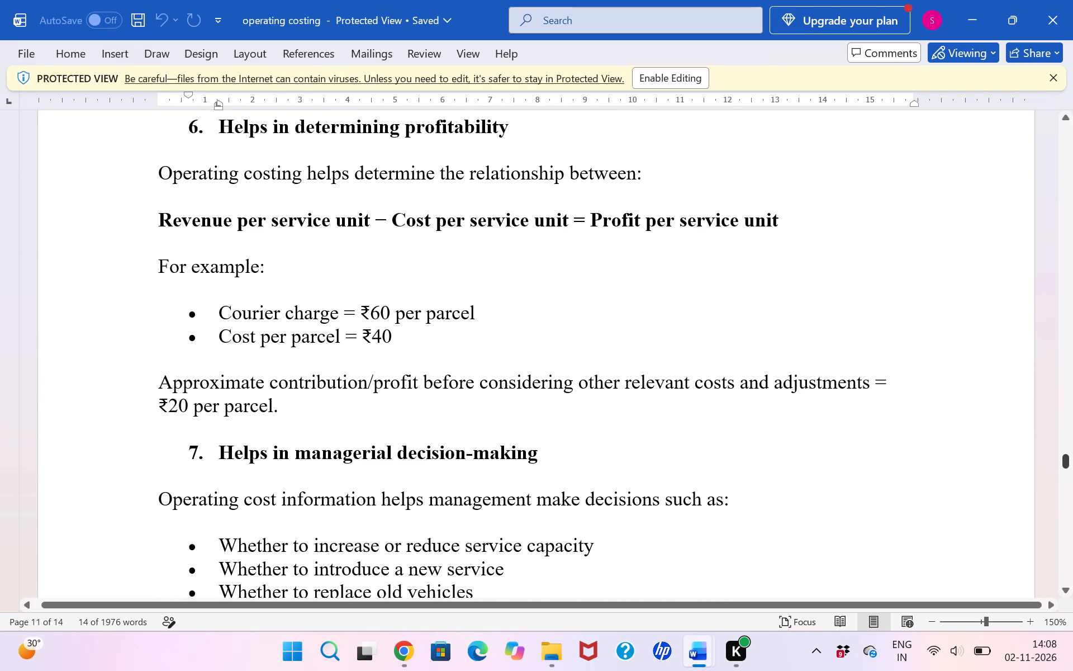
drag(222, 124, 227, 125)
drag(227, 125, 427, 200)
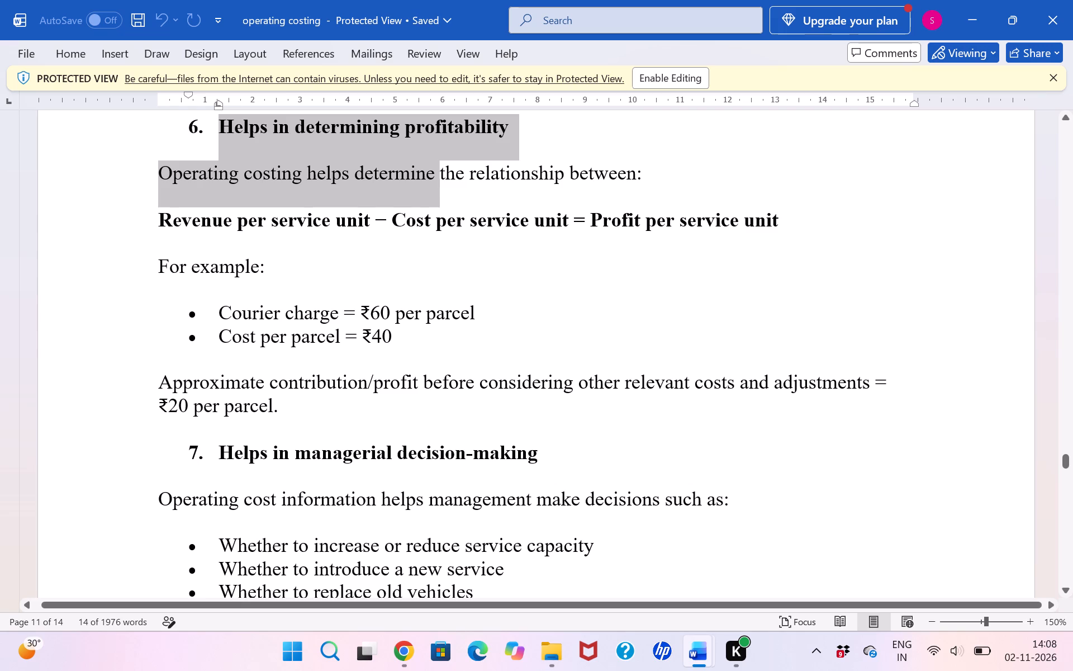
drag(427, 200, 843, 195)
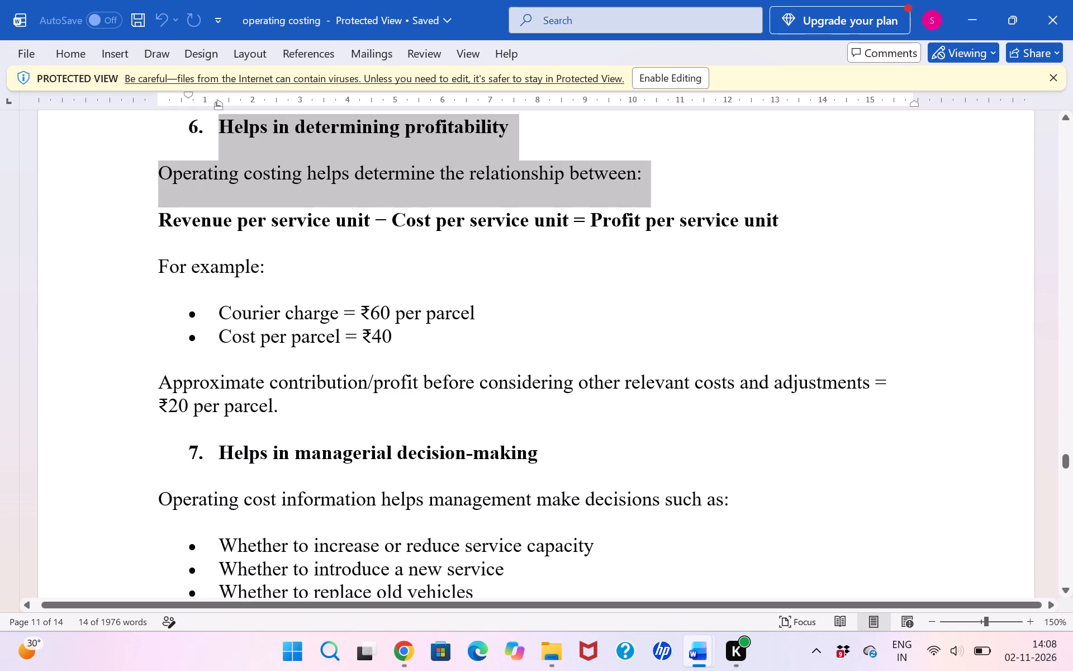
drag(843, 195, 866, 231)
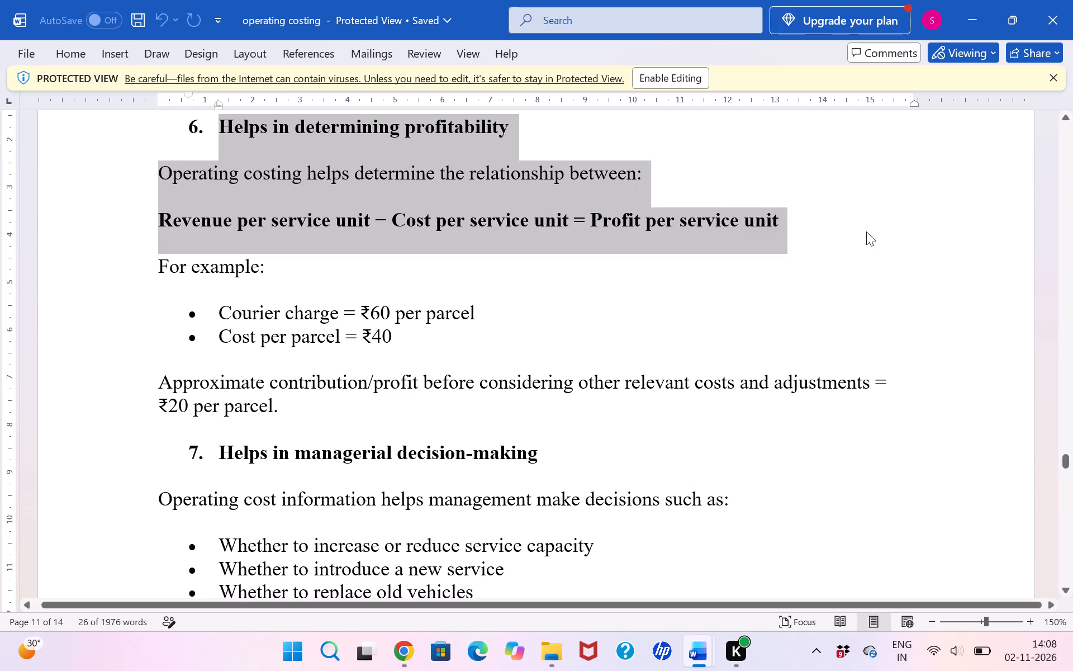
key(ctrl+c)
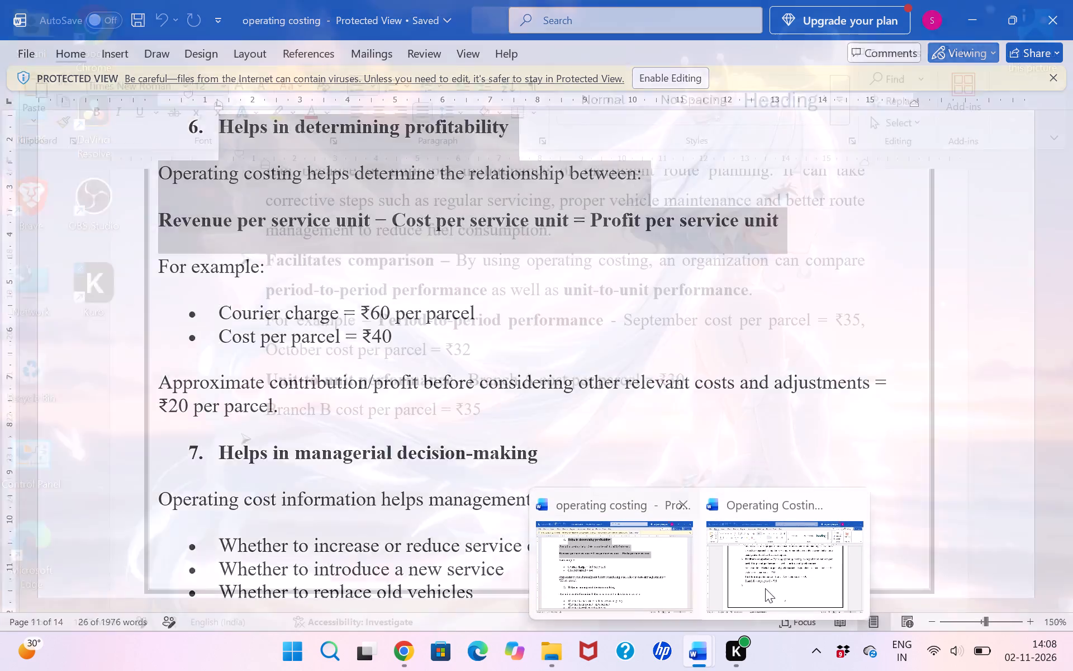
Paste the profitability text into the presentation document's new bullet and join the heading to its introductory sentence with " - ".
click(784, 596)
key(ctrl+v)
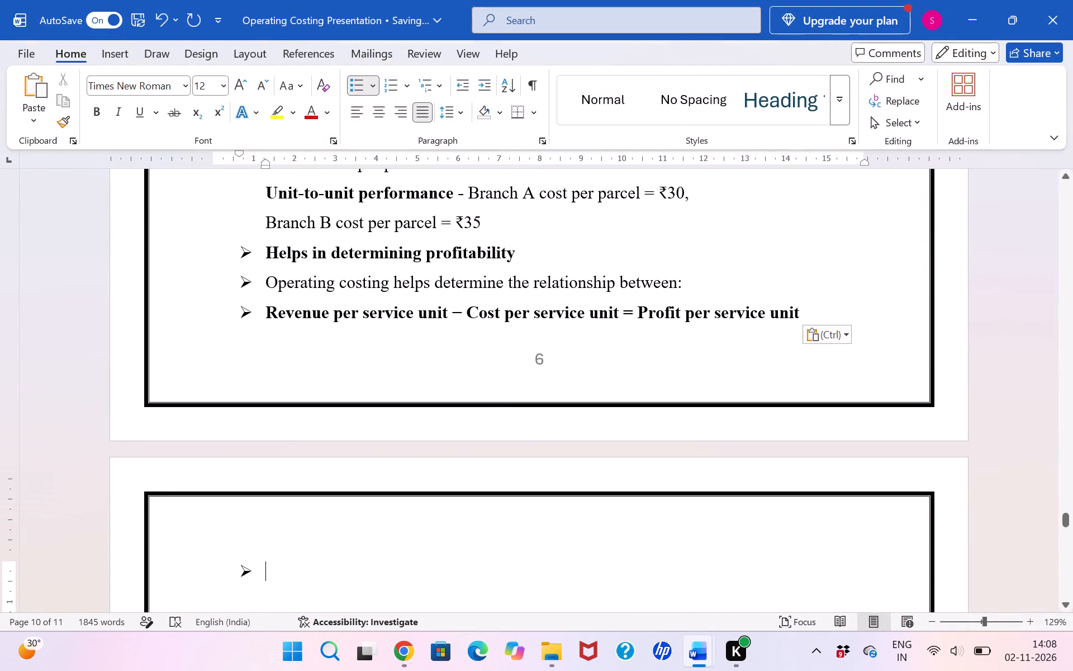
key(BackSpace)
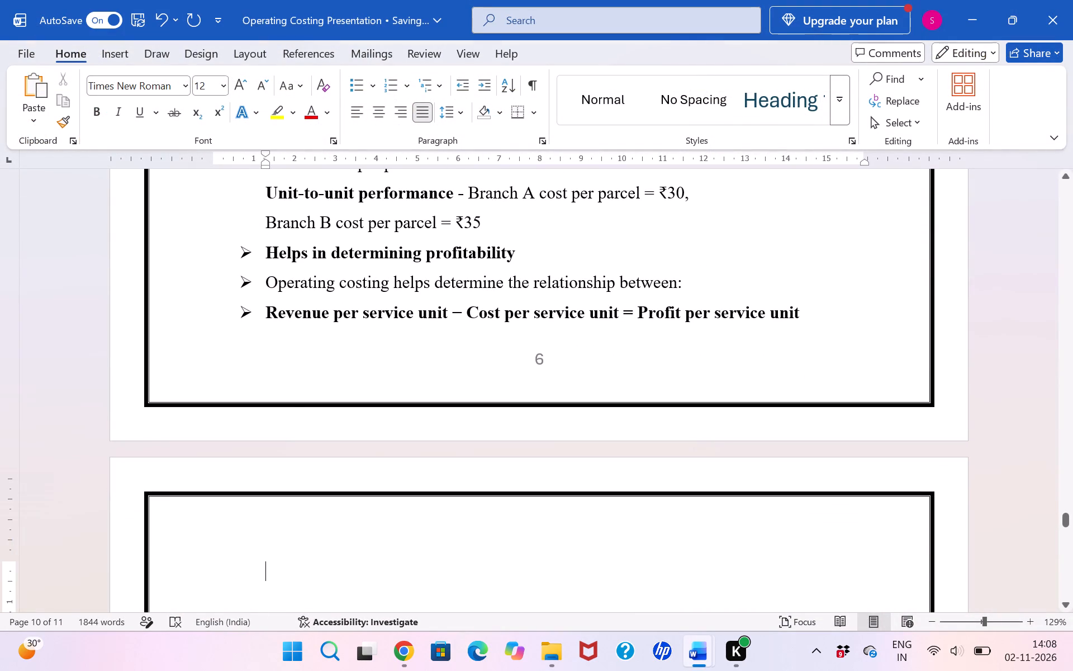
click(257, 291)
key(BackSpace)
key(BackSpace)
key(BackSpace)
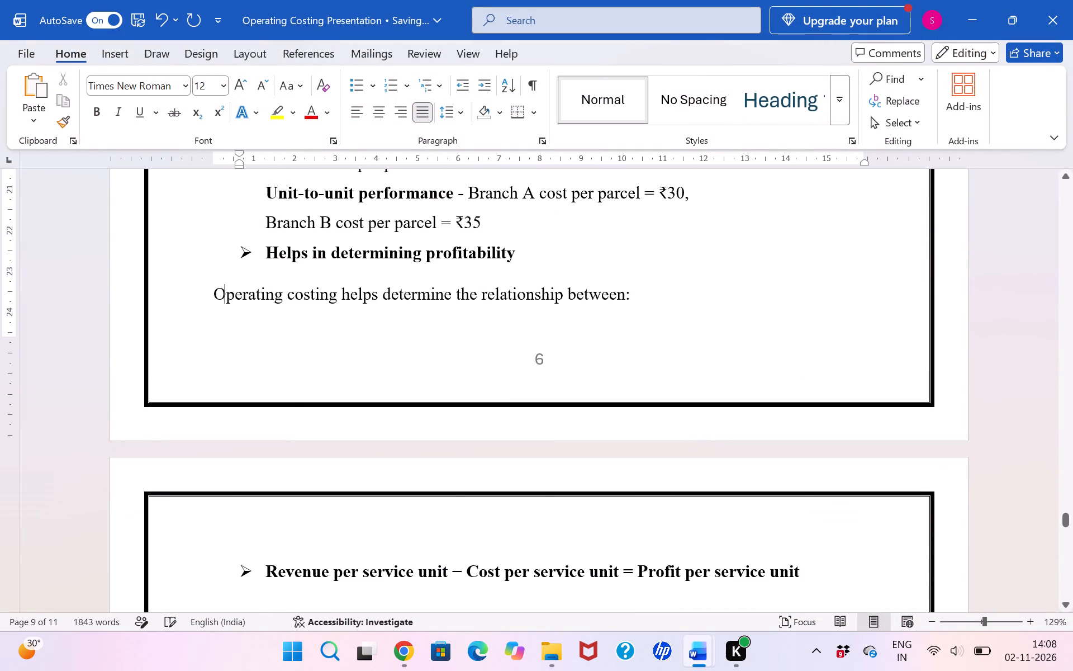
key(BackSpace)
key(space)
text(-)
key(space)
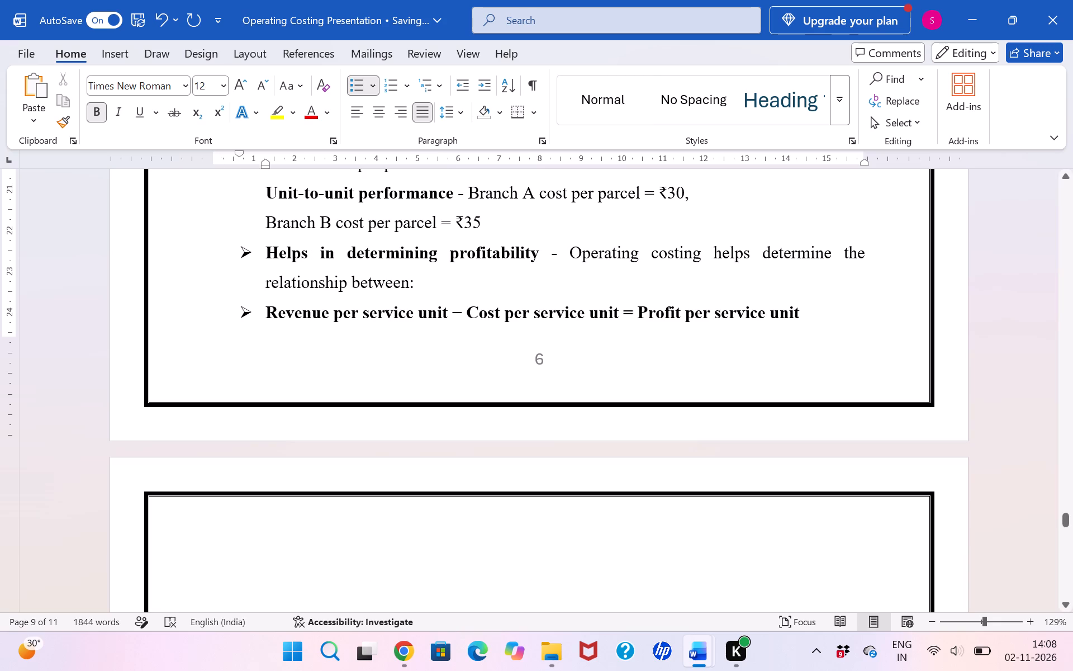
Join the bold "Revenue per service unit − Cost per service unit = Profit per service unit" formula to the end of "relationship between:".
click(268, 310)
key(BackSpace)
key(BackSpace)
key(BackSpace)
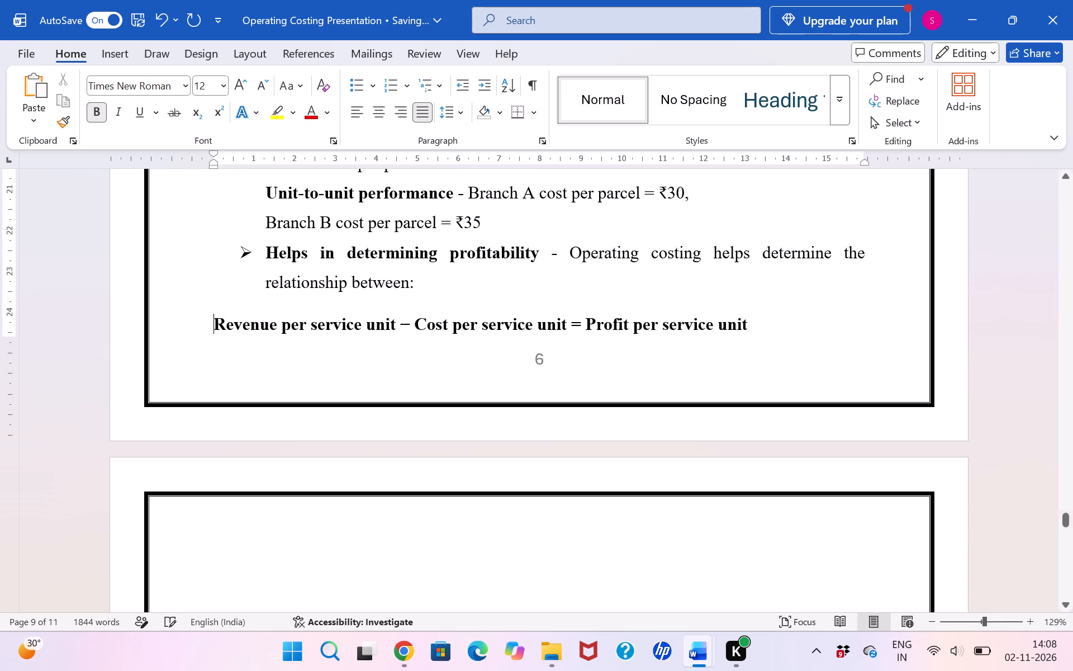
key(BackSpace)
key(space)
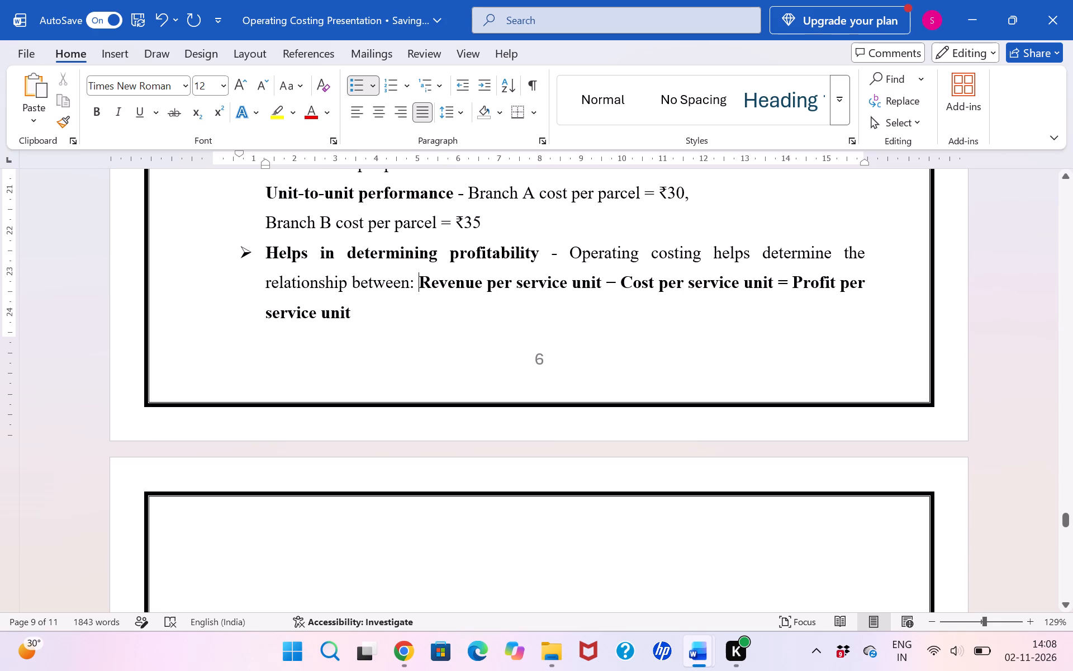
Review the advantages section from its heading and first bullets through to the profitability bullet.
click(1072, 286)
click(1072, 286)
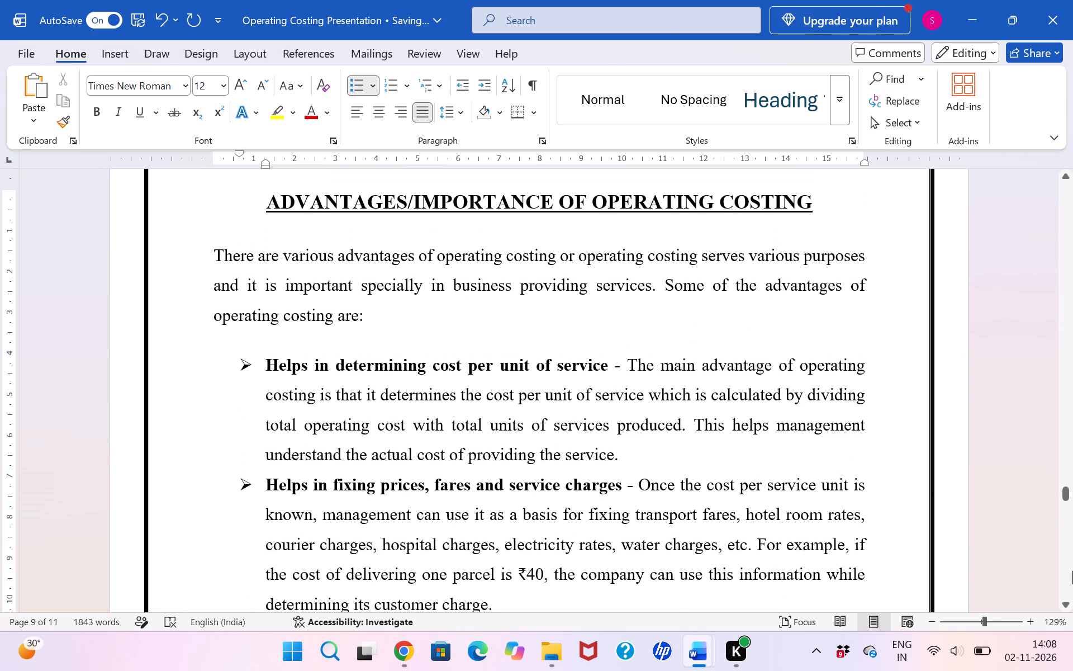
click(1072, 571)
click(1072, 571)
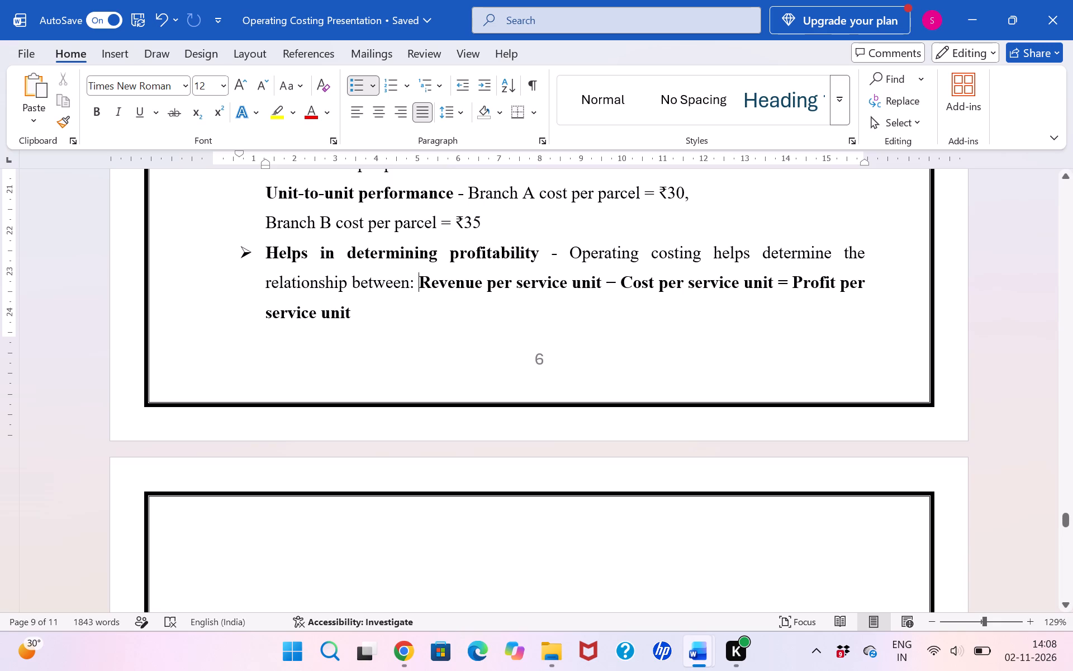
click(1072, 379)
click(1072, 379)
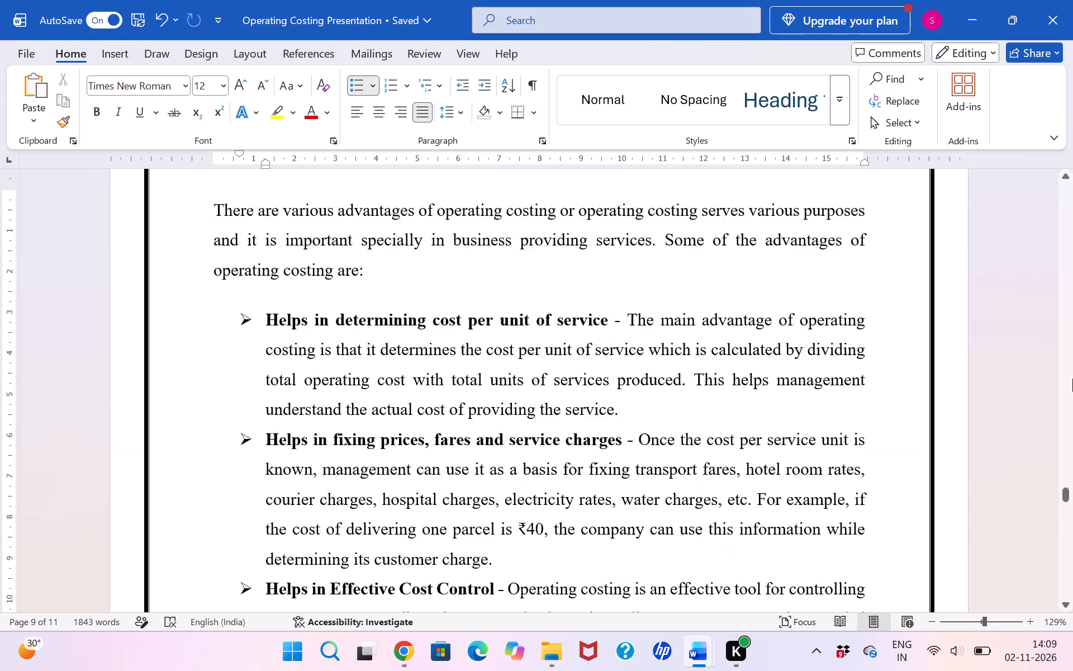
click(1072, 379)
double_click(1072, 554)
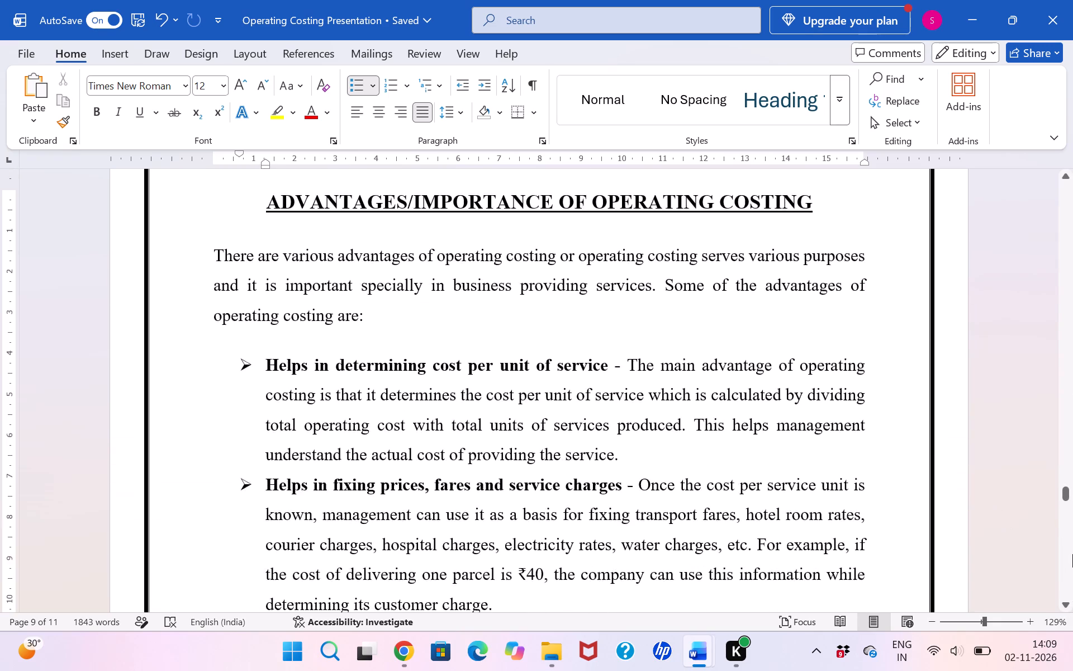
click(1072, 554)
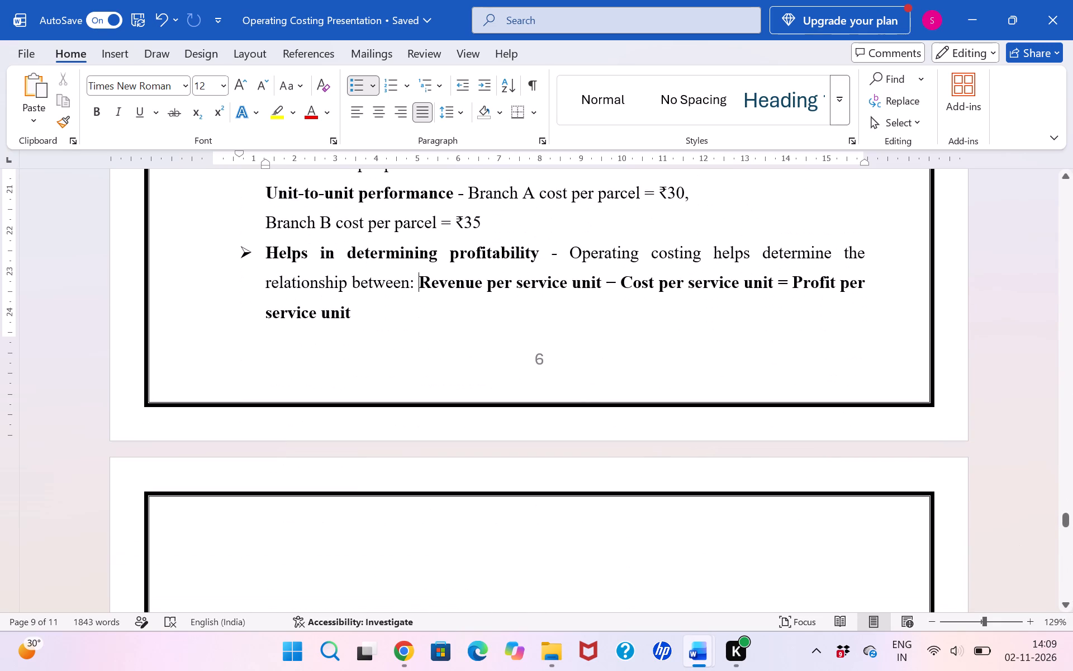
Start an unbulleted paragraph after the profitability bullet and set its text to 14 pt underlined.
click(408, 310)
key(Return)
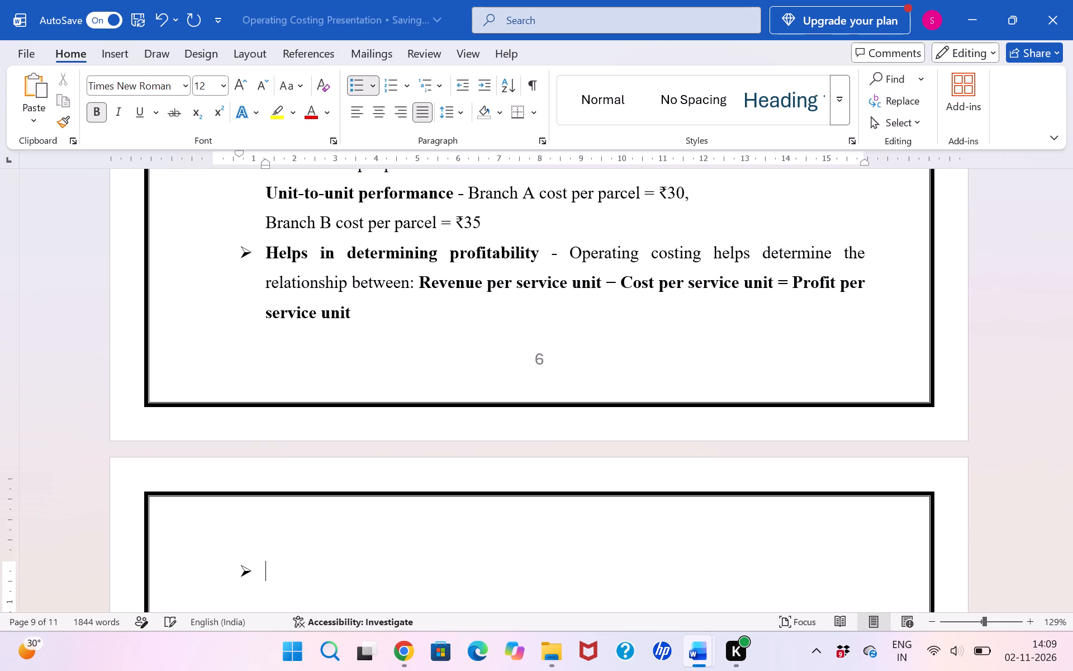
key(BackSpace)
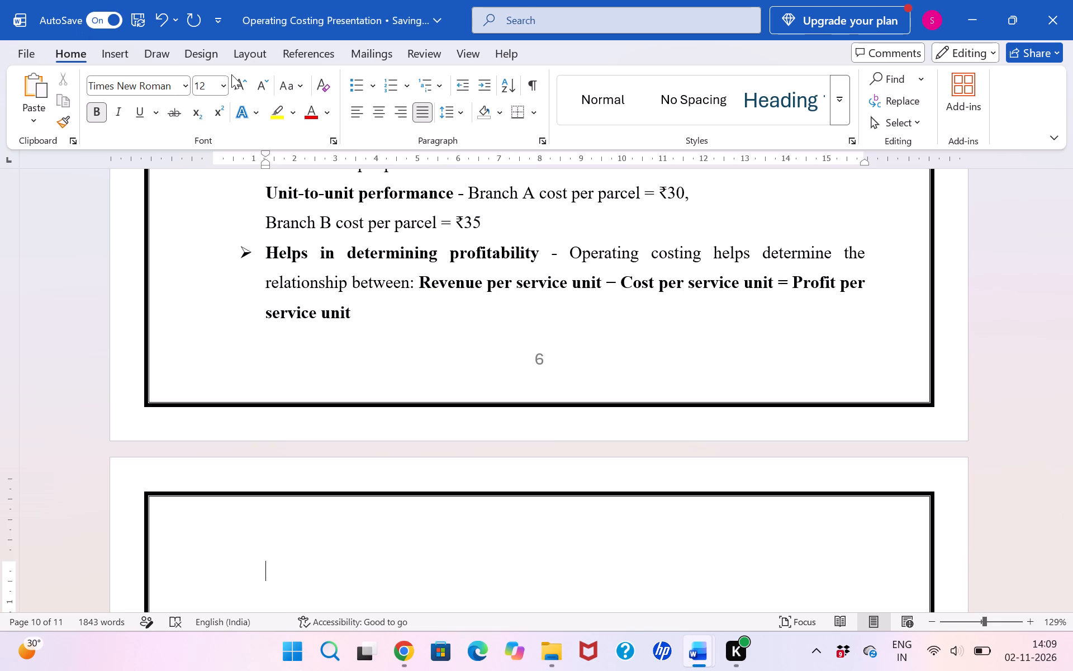
click(227, 82)
click(198, 213)
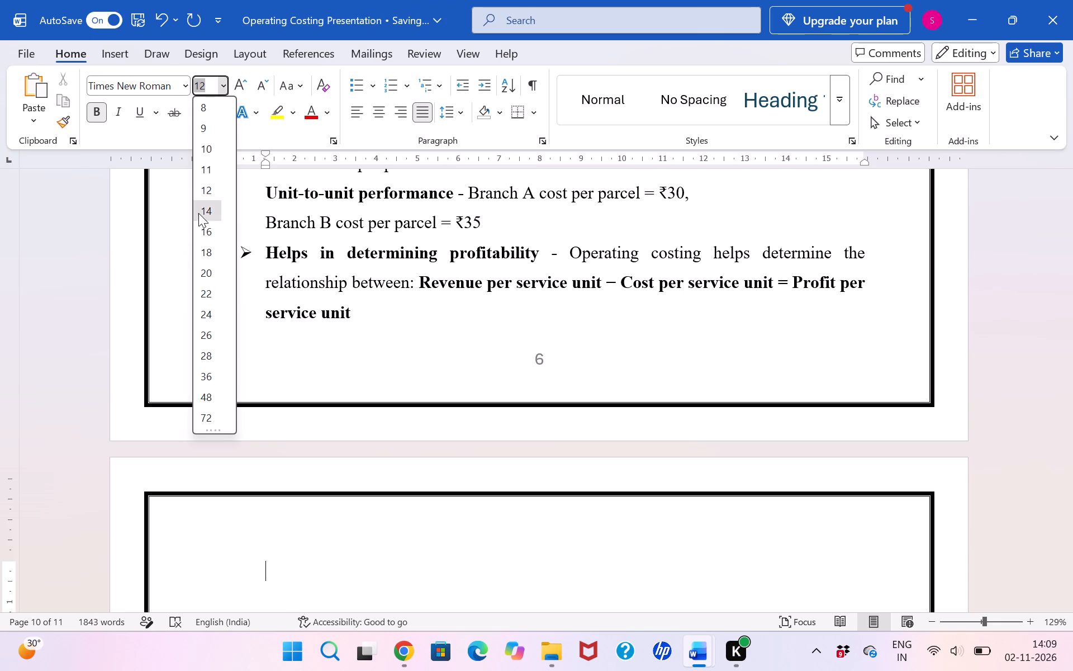
click(144, 112)
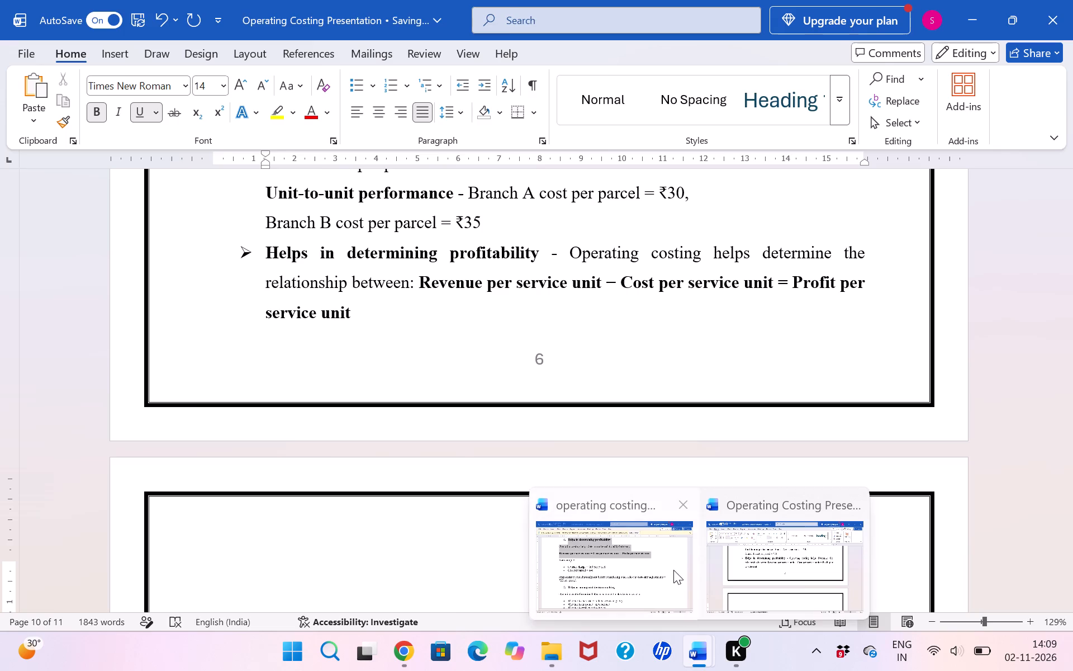
Switch to the operating costing reference document and copy the heading "DISADVANTAGES / LIMITATIONS OF OPERATING COSTING".
click(673, 570)
click(1072, 498)
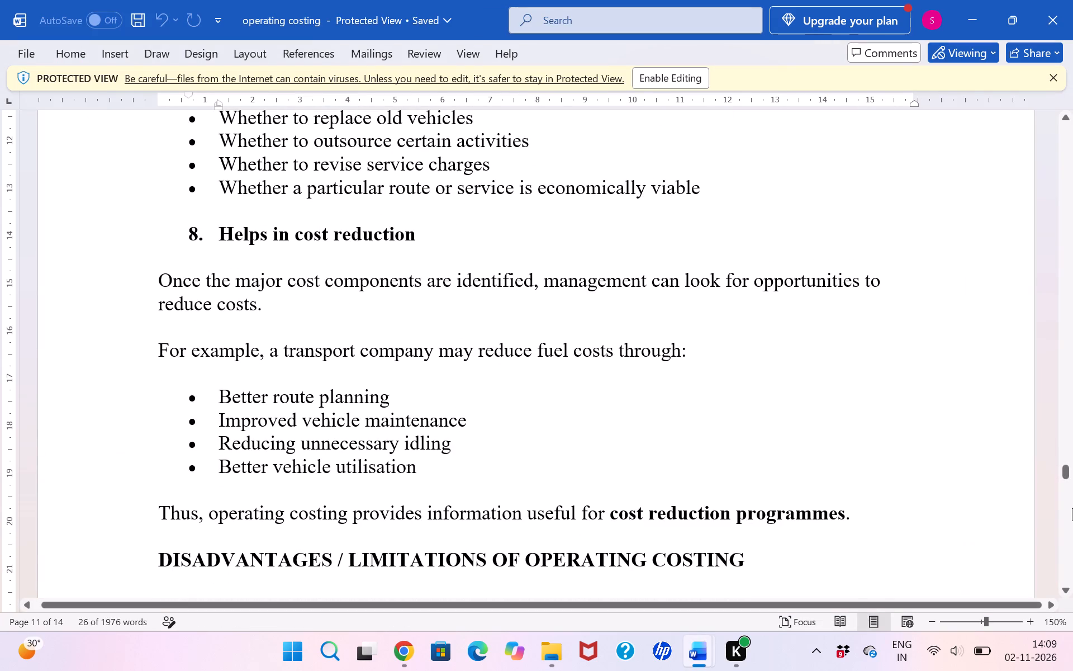
drag(160, 549, 215, 541)
drag(215, 541, 790, 582)
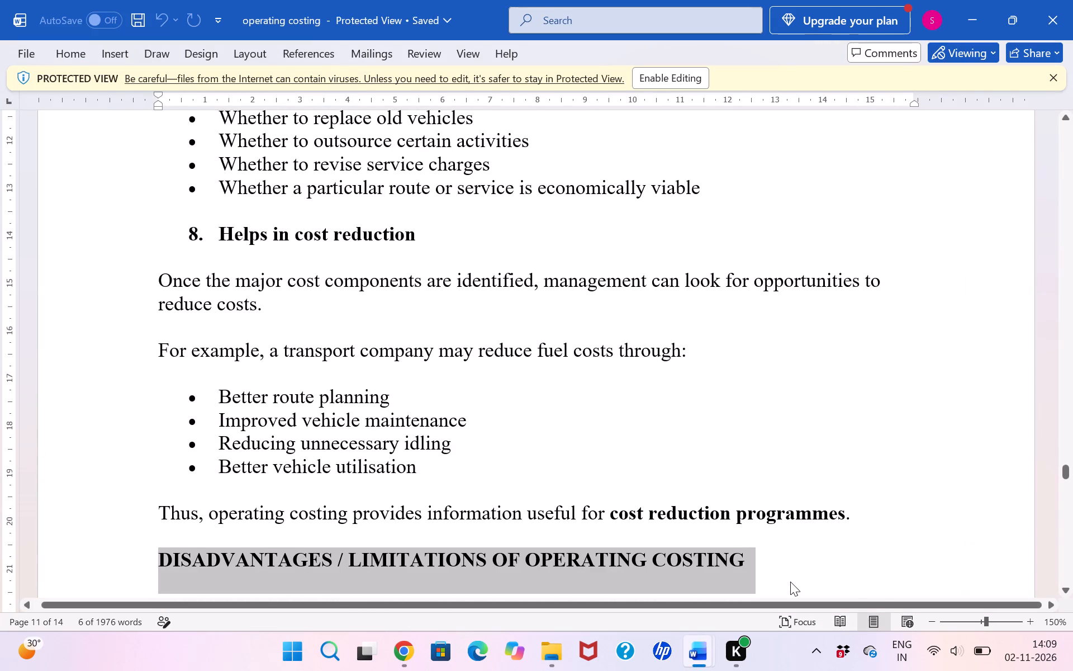
key(ctrl+c)
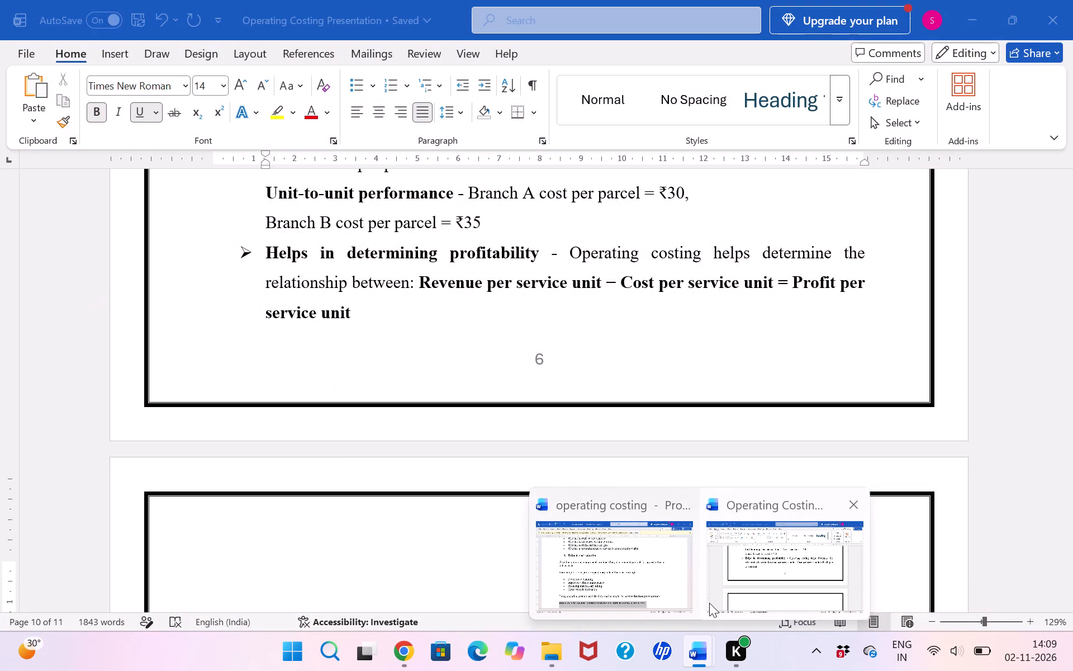
Paste the disadvantages heading into the presentation document after the profitability bullet and remove its bullet.
click(709, 603)
key(ctrl+v)
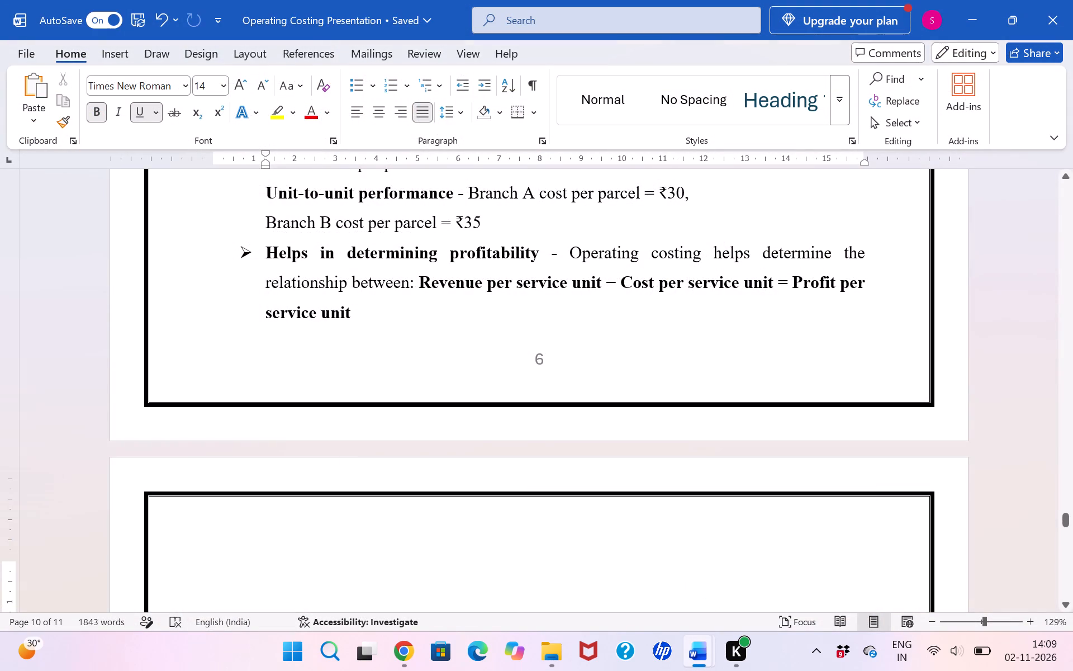
key(BackSpace)
click(709, 603)
key(BackSpace)
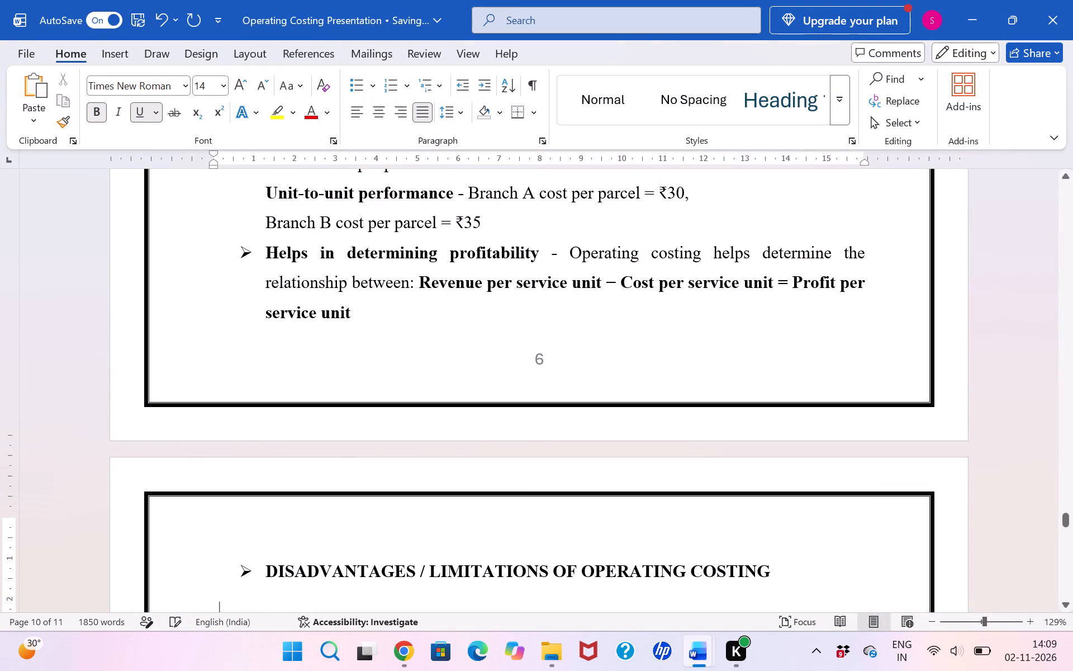
click(263, 519)
key(BackSpace)
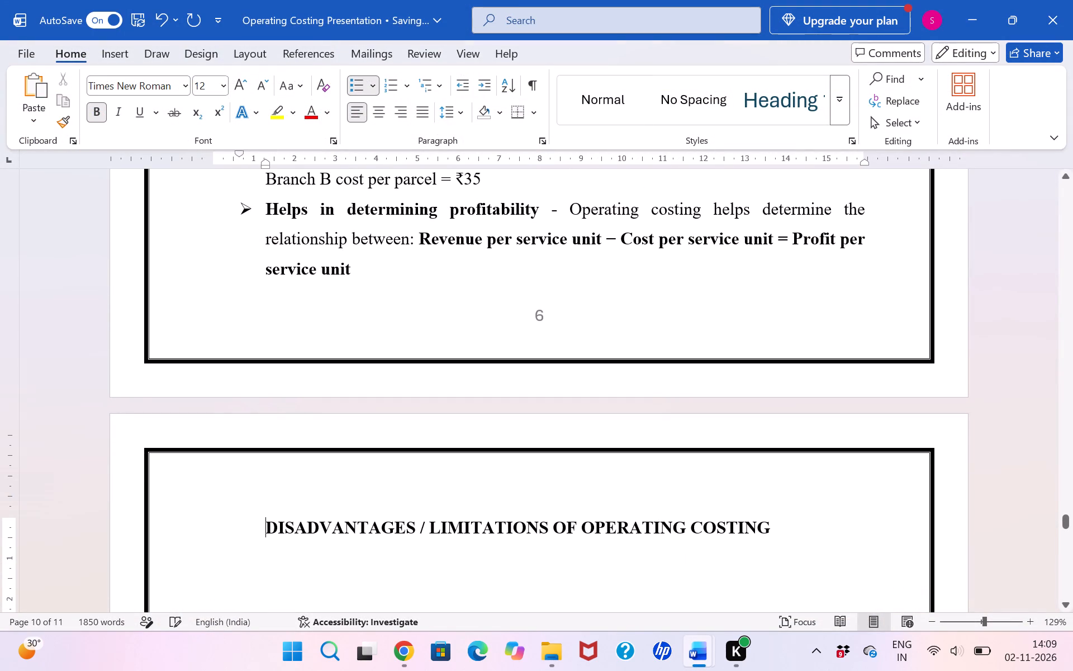
Center the "DISADVANTAGES / LIMITATIONS OF OPERATING COSTING" heading, set it to 14 pt and underline it.
drag(263, 519, 759, 508)
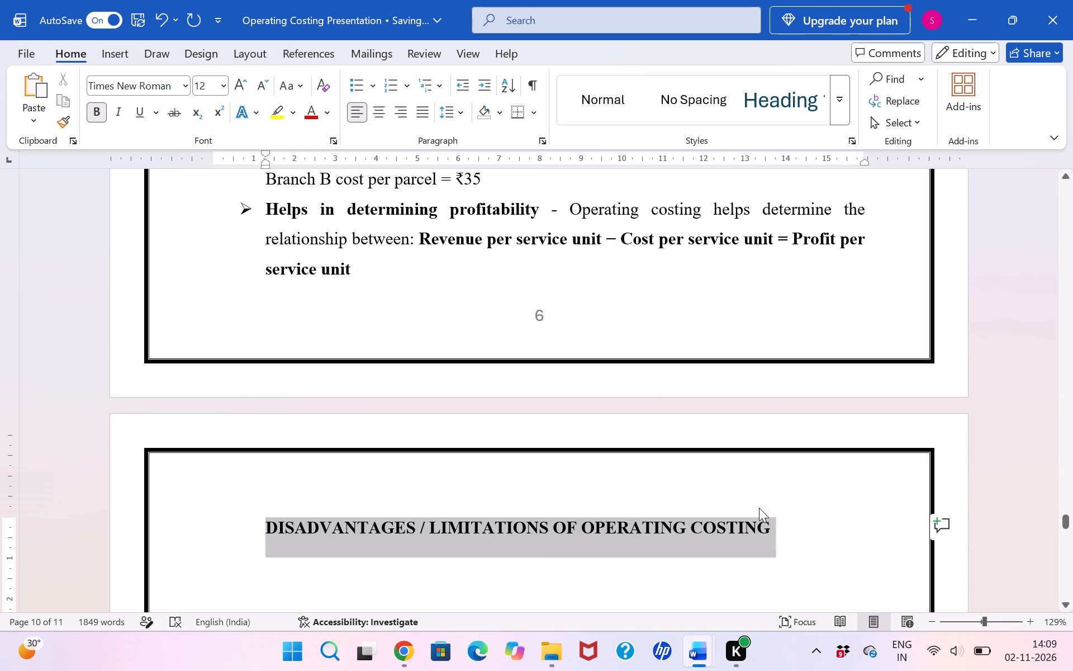
click(762, 508)
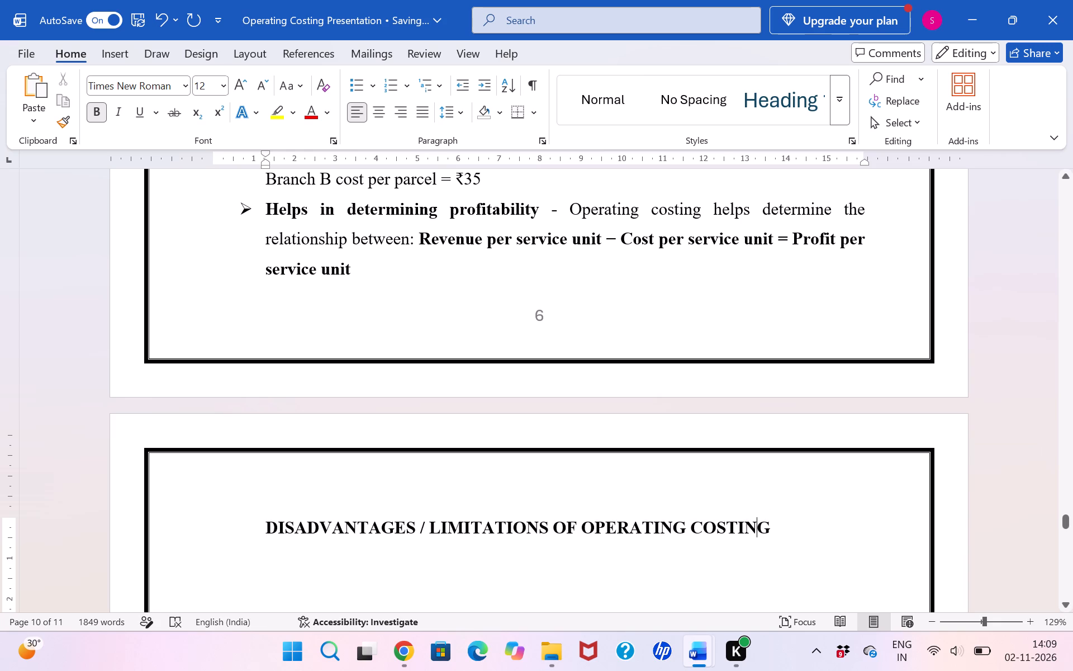
drag(259, 512, 753, 584)
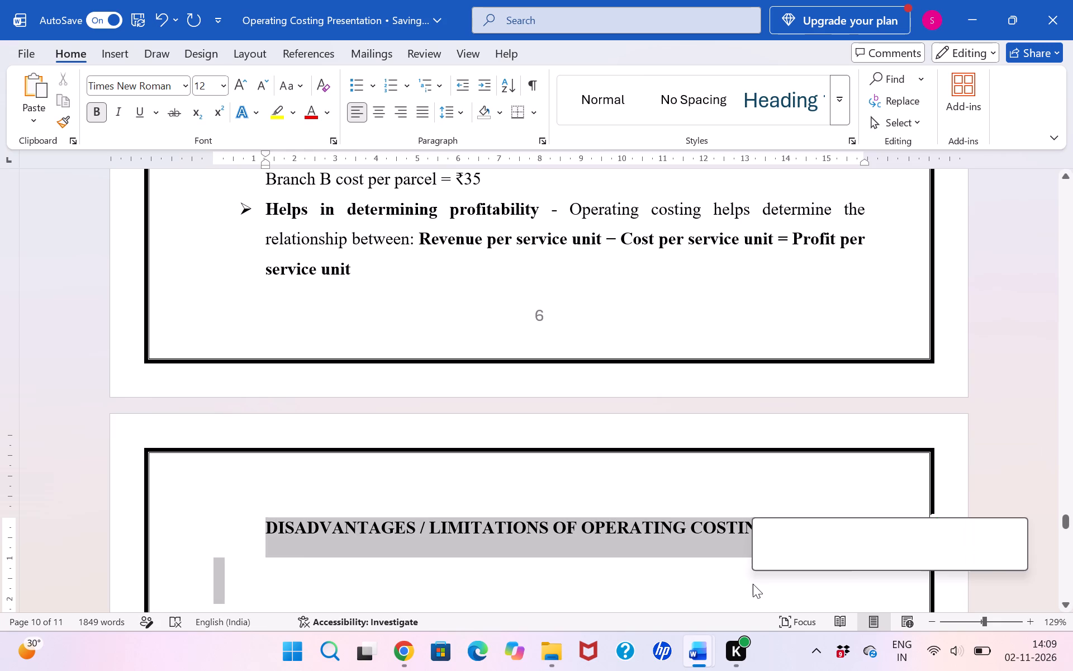
click(374, 122)
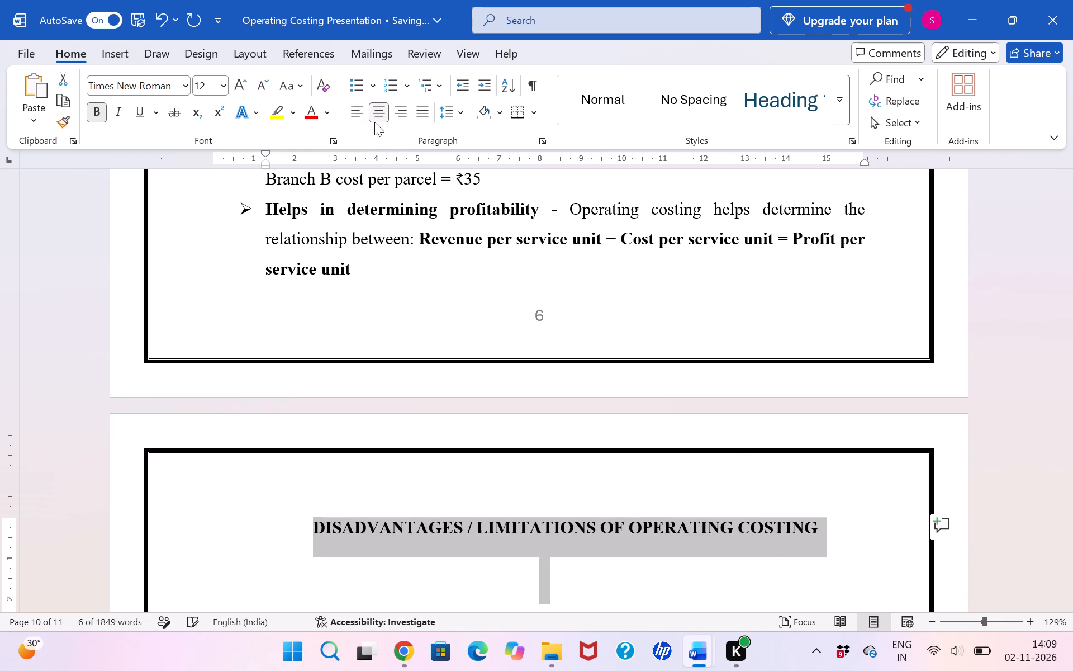
click(222, 87)
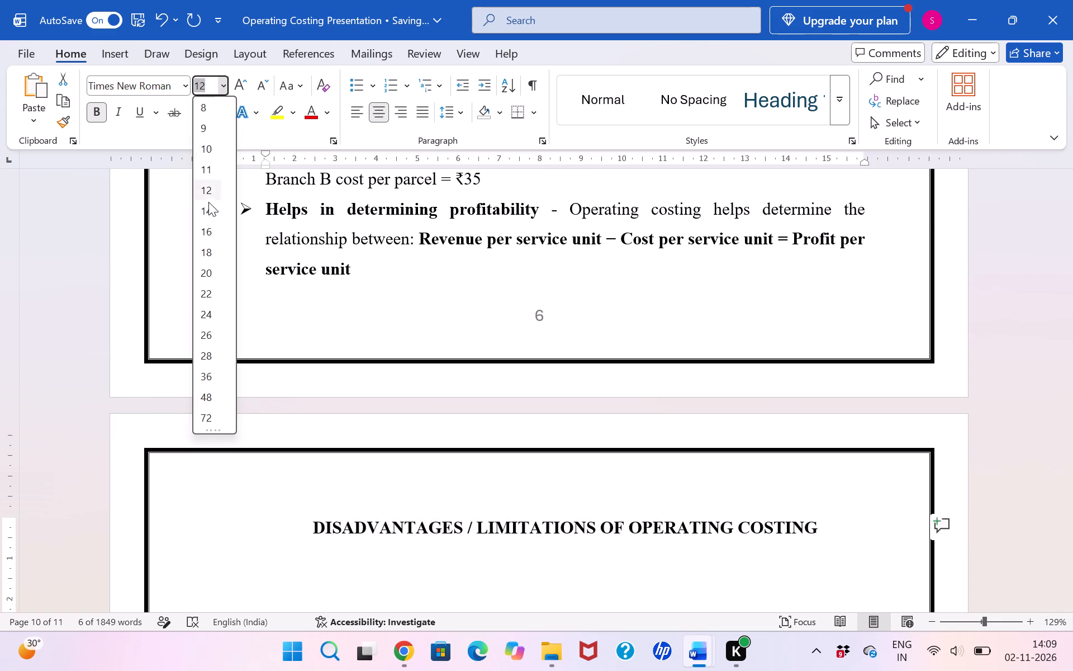
click(208, 210)
click(142, 111)
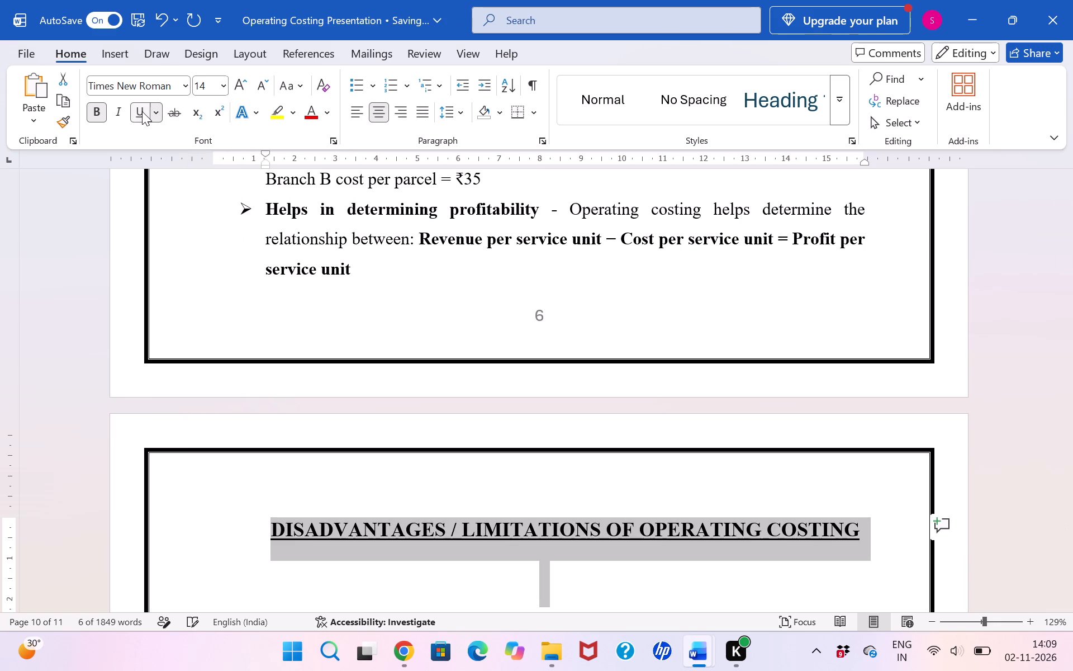
Format the line below the disadvantages heading as justified, without bold or underline, with 1.5 line spacing.
click(863, 559)
key(Return)
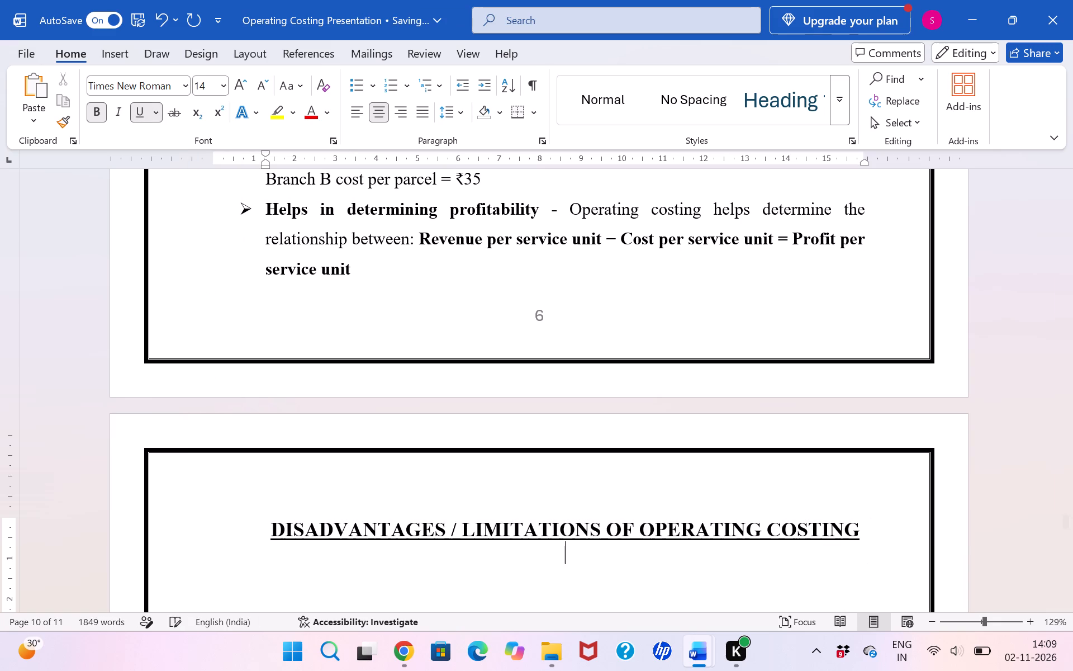
click(424, 106)
click(144, 108)
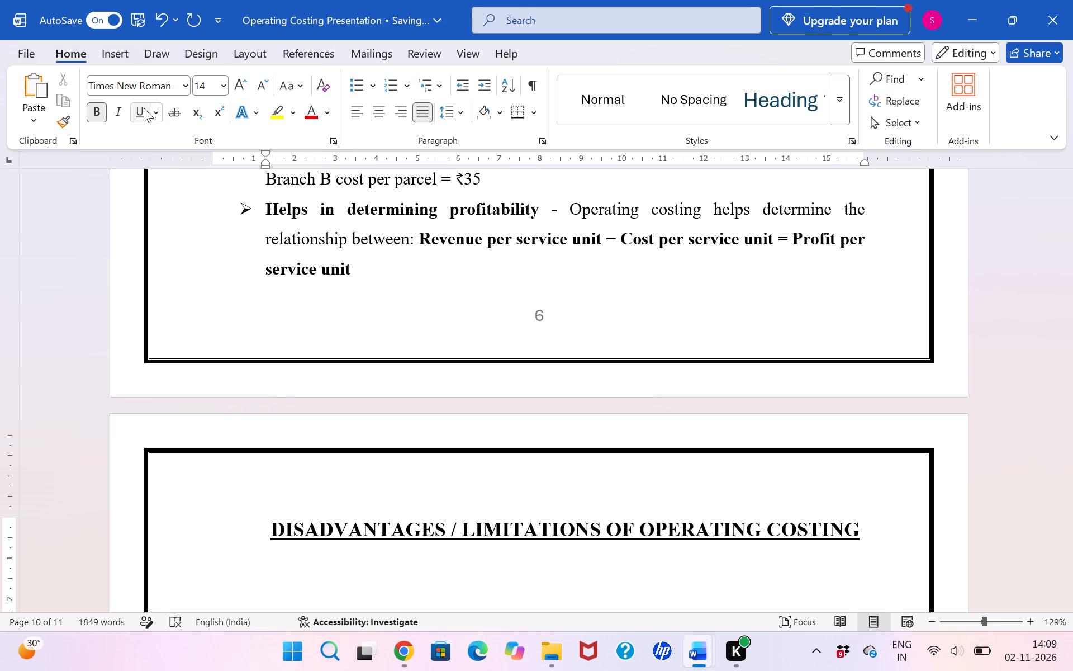
click(97, 110)
click(451, 119)
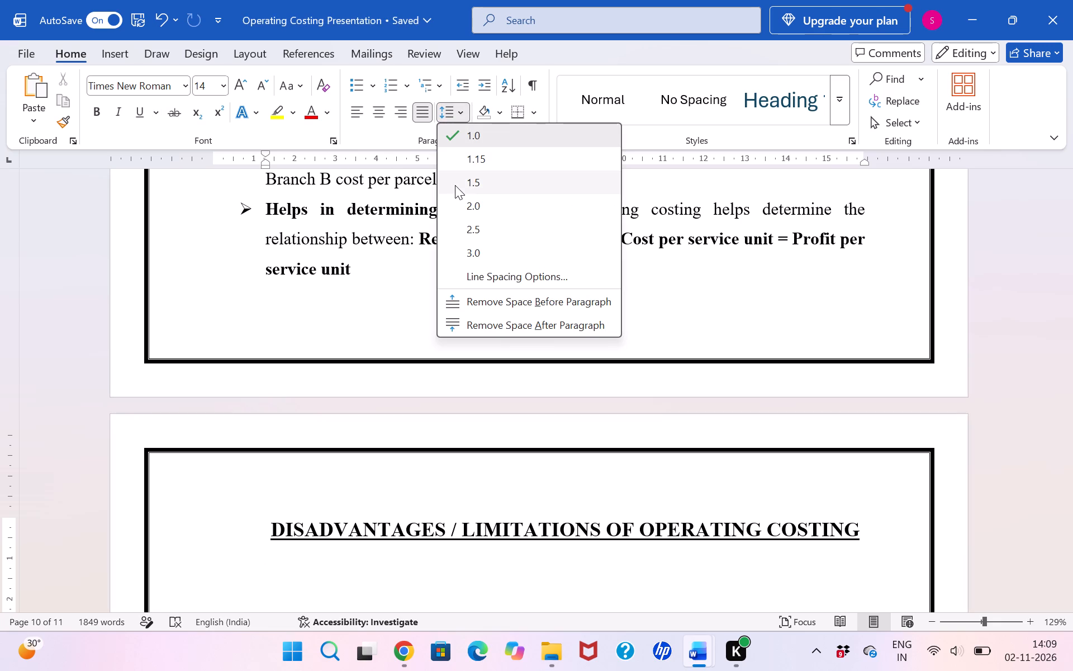
click(455, 185)
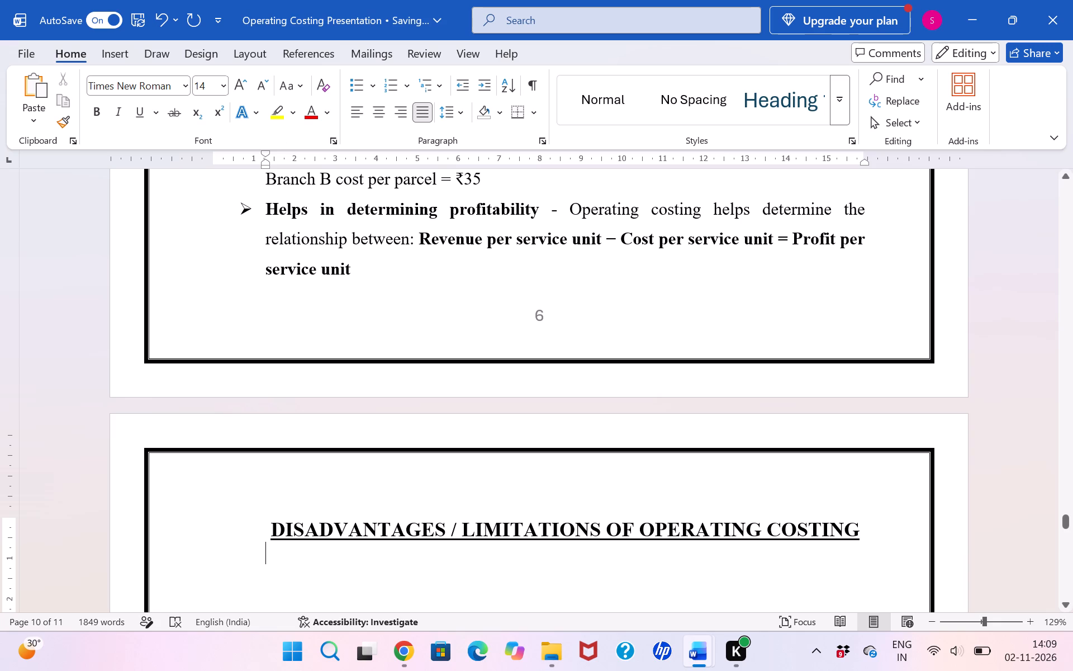
Set the line spacing of the "Helps in determining profitability" bullet to 1.5.
drag(262, 213, 377, 304)
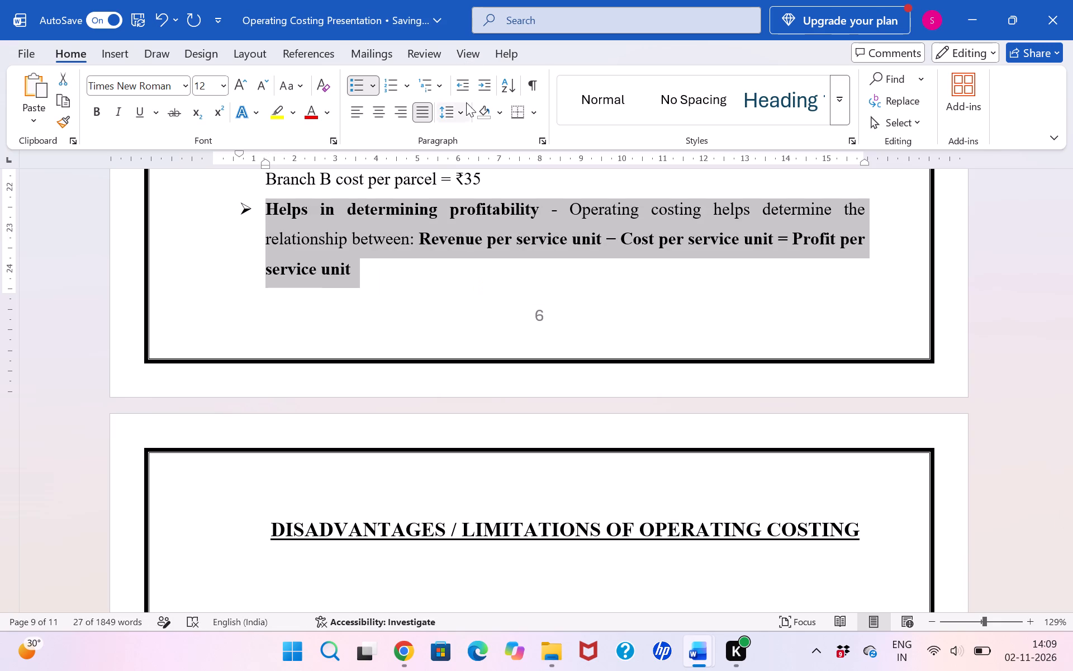
click(461, 109)
click(478, 185)
click(367, 189)
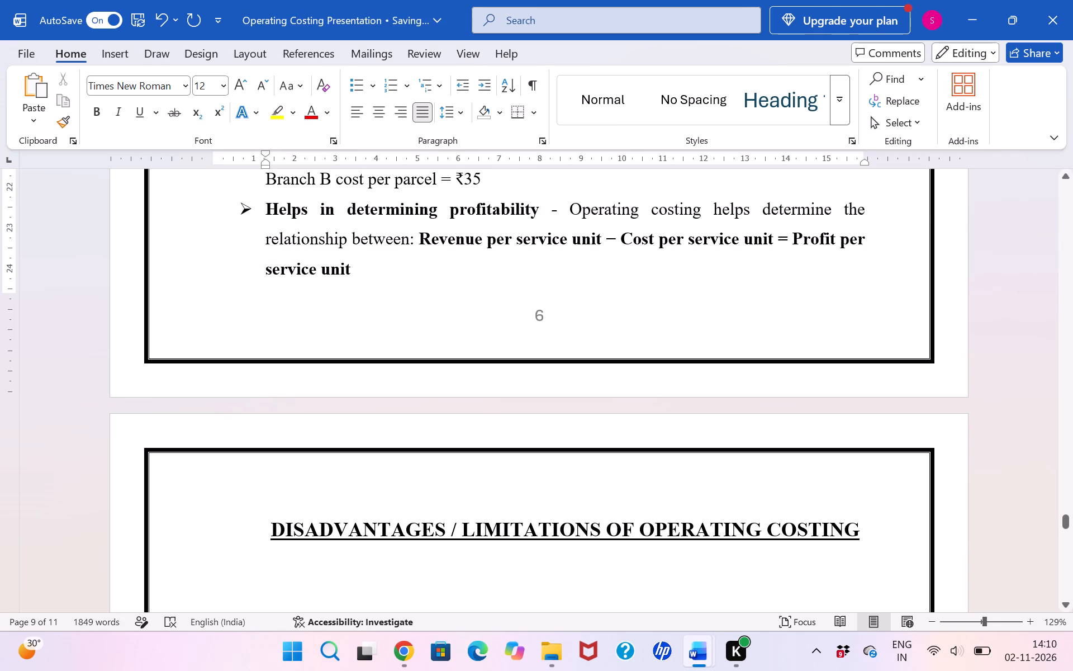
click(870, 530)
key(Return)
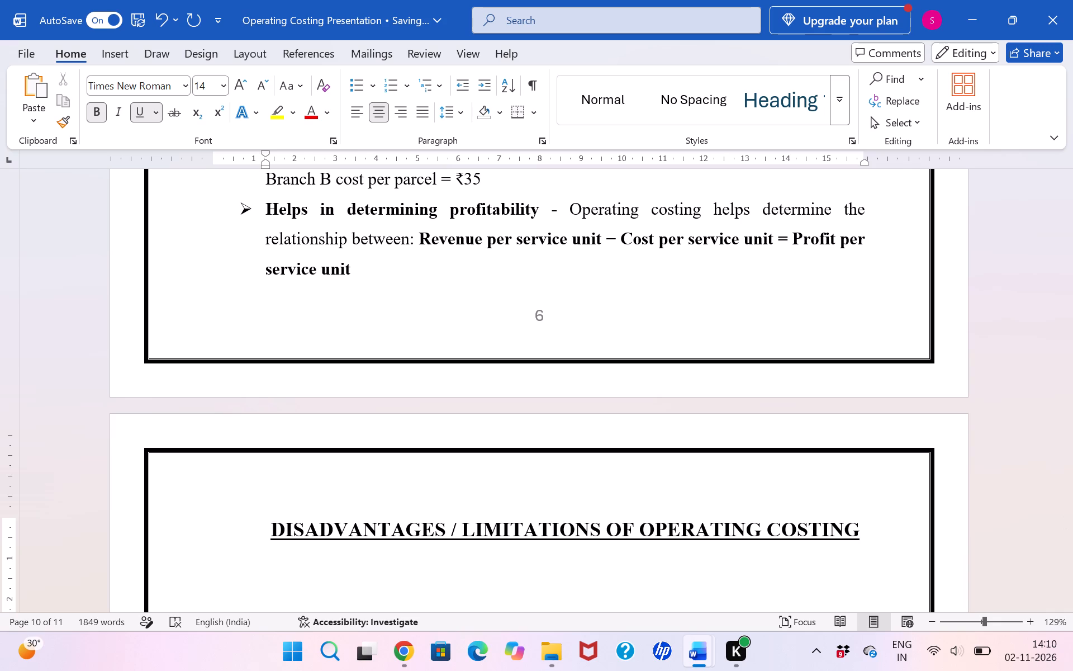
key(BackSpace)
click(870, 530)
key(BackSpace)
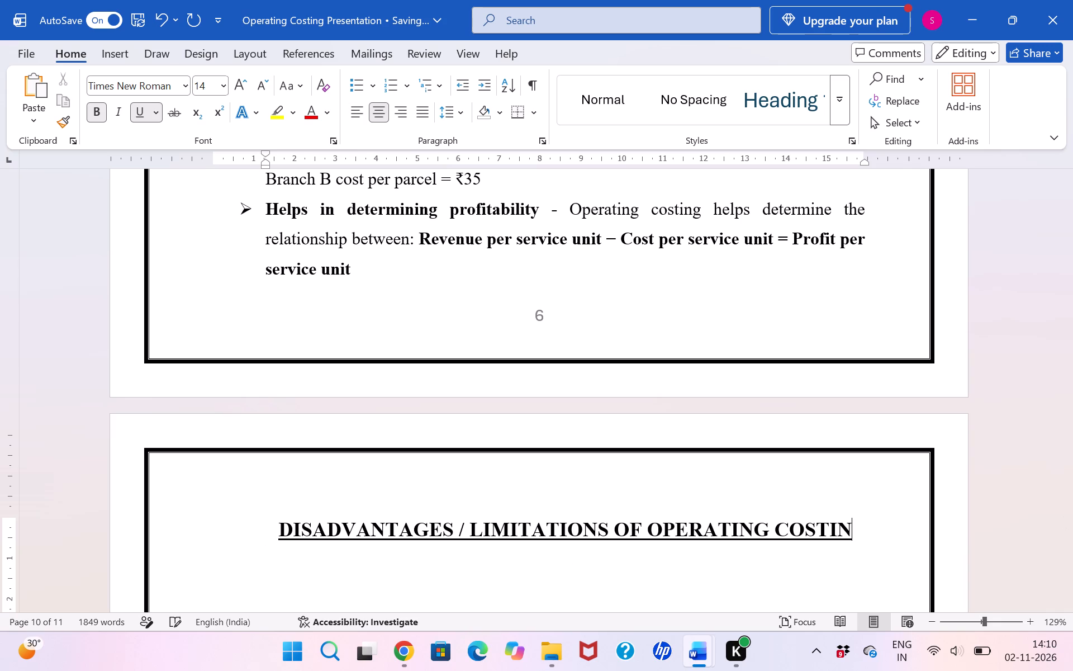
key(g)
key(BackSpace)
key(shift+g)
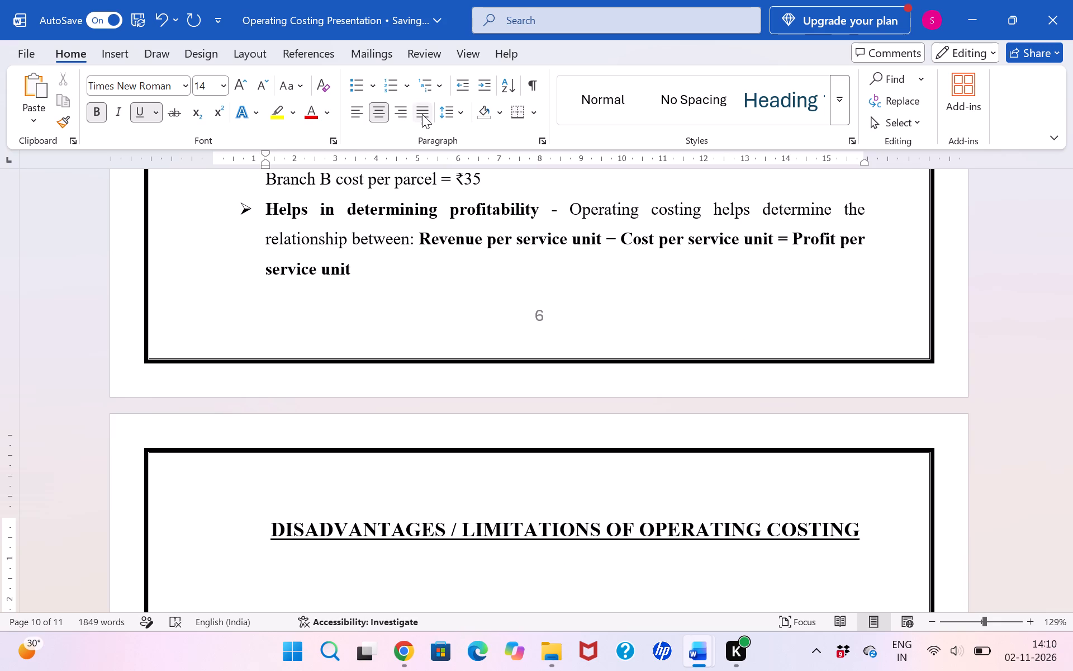
Justify the disadvantages heading, set its line spacing to 1.5 and start an unindented line below it.
click(422, 114)
click(454, 114)
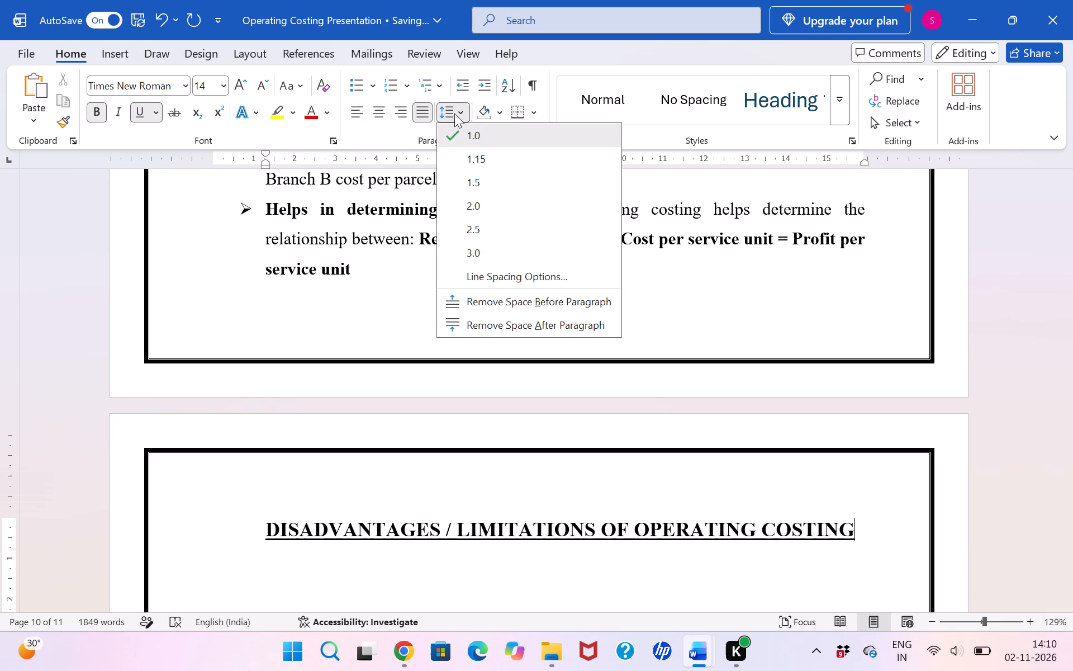
click(460, 183)
key(Return)
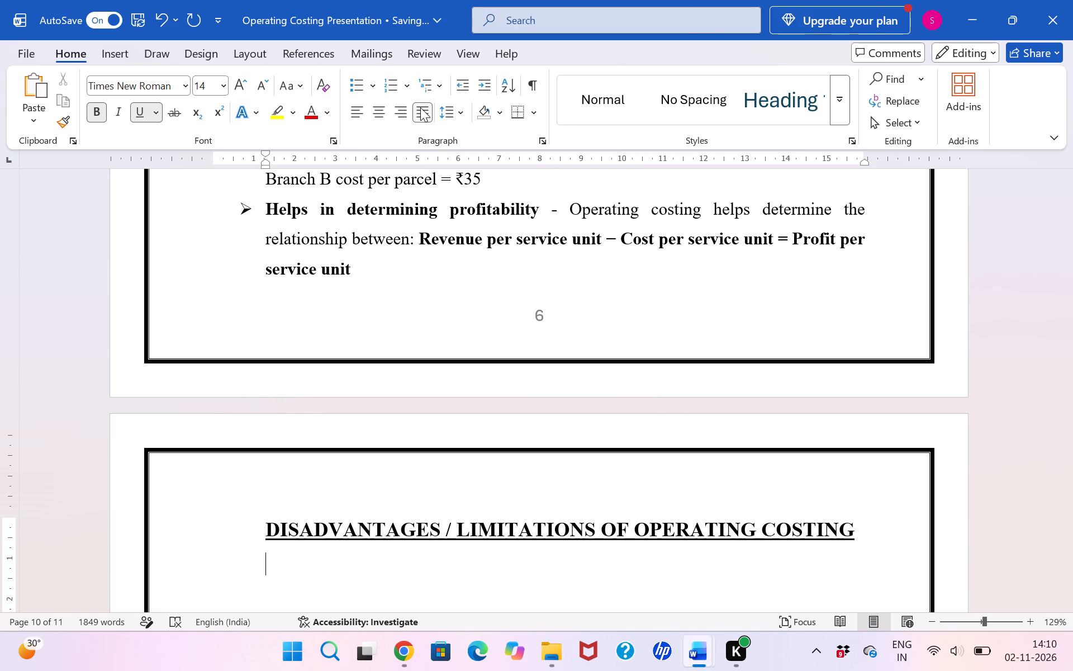
key(BackSpace)
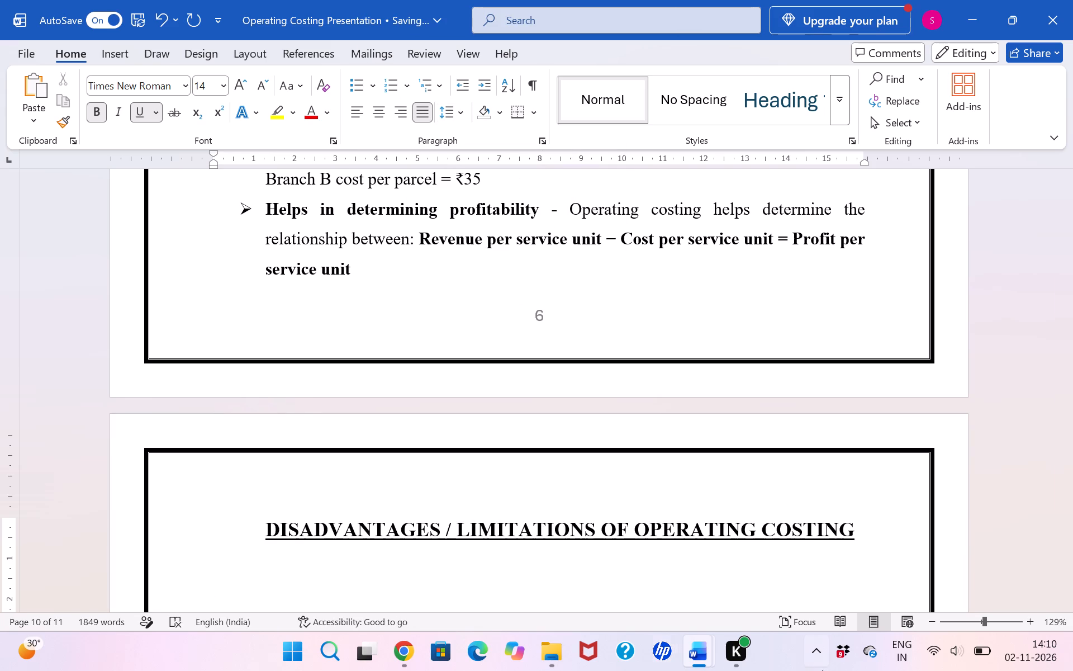
Copy the advantages section's introductory paragraph, without its final colon, and paste it below the "DISADVANTAGES / LIMITATIONS OF OPERATING COSTING" heading.
double_click(1072, 384)
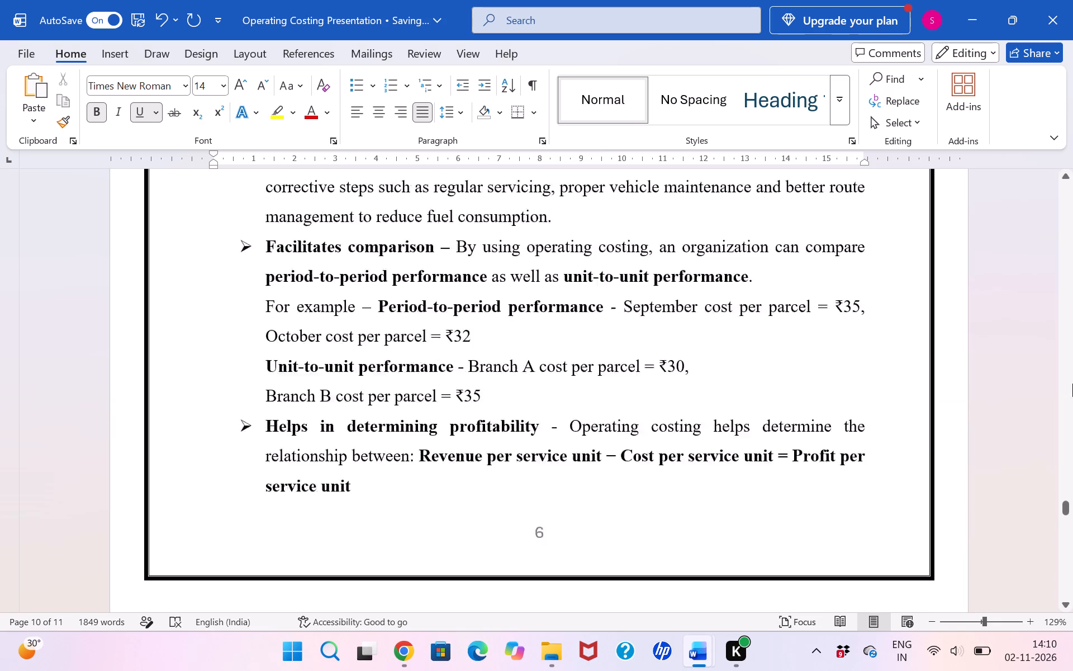
click(1072, 384)
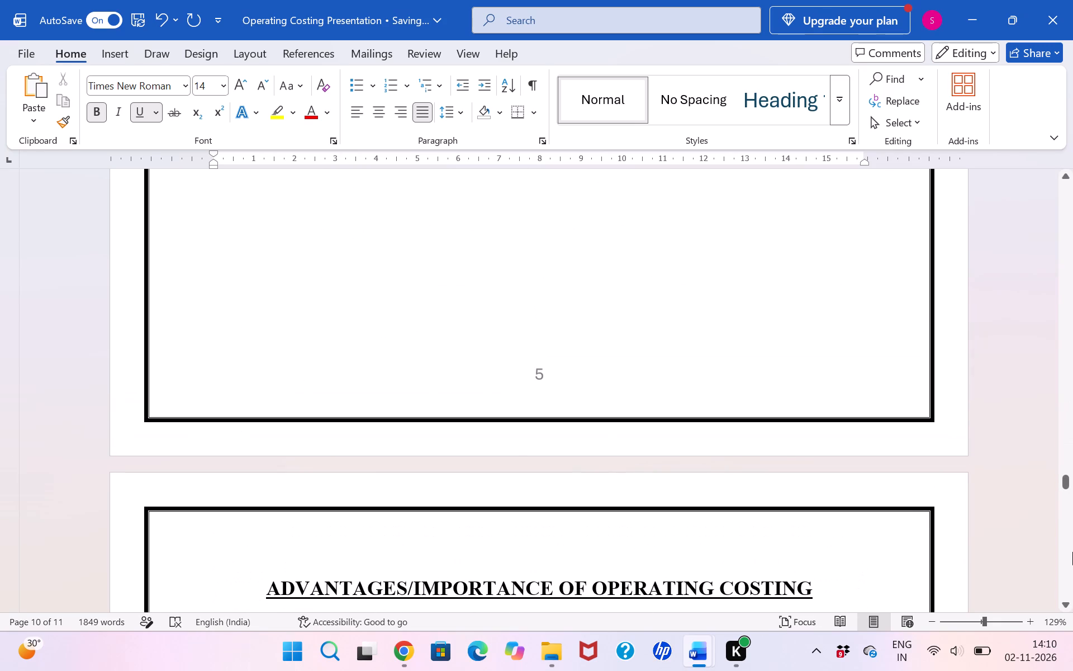
click(1072, 552)
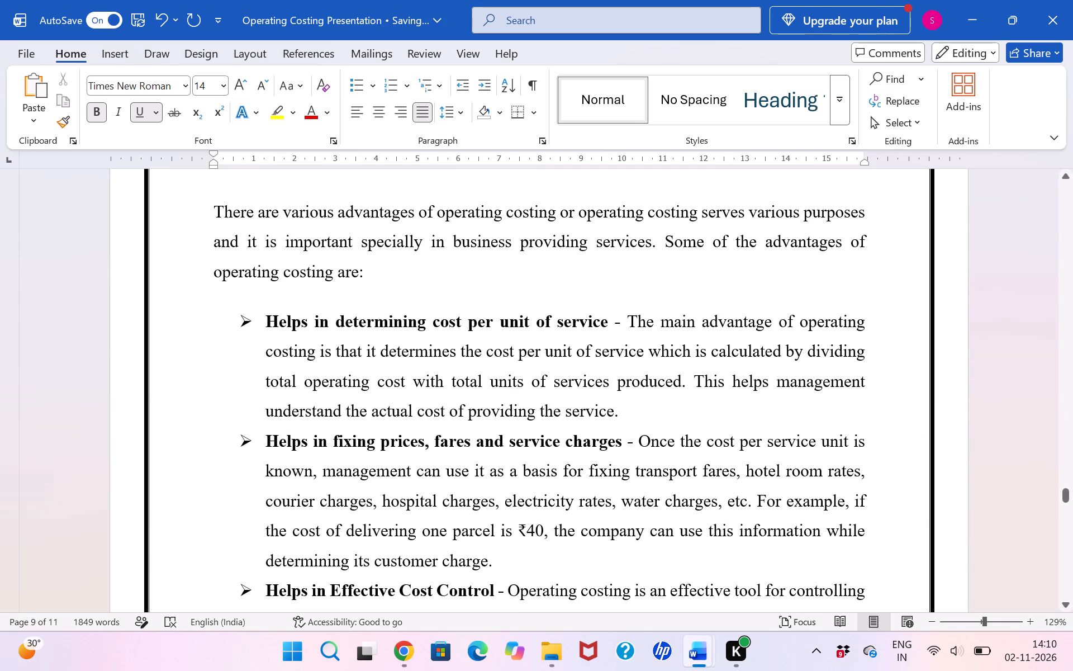
drag(218, 202, 353, 281)
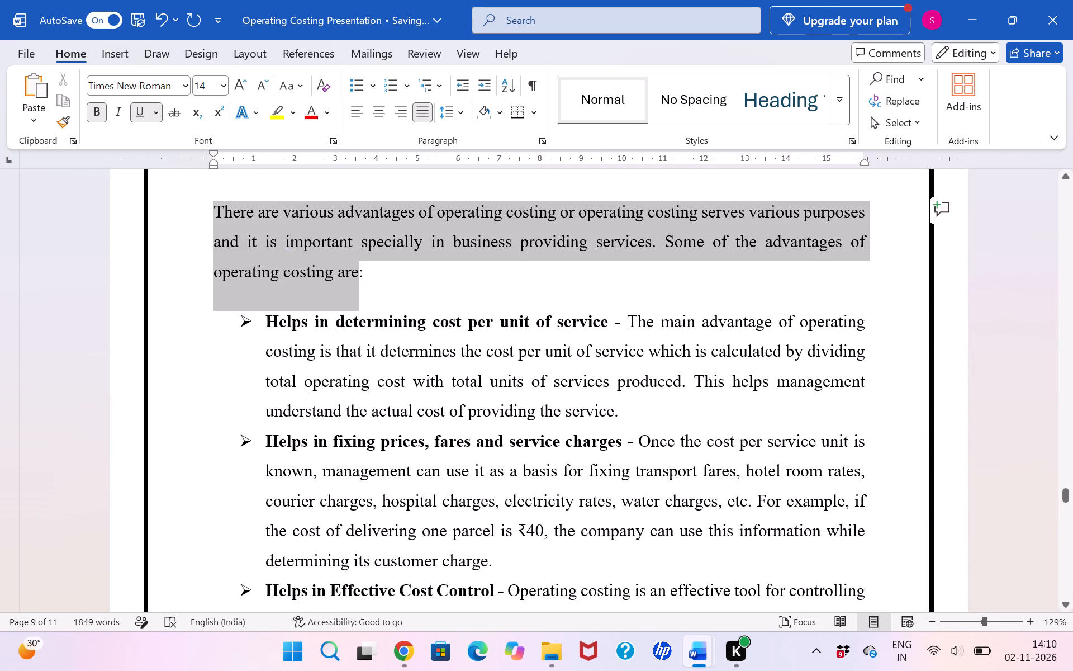
drag(353, 281, 357, 281)
key(ctrl+c)
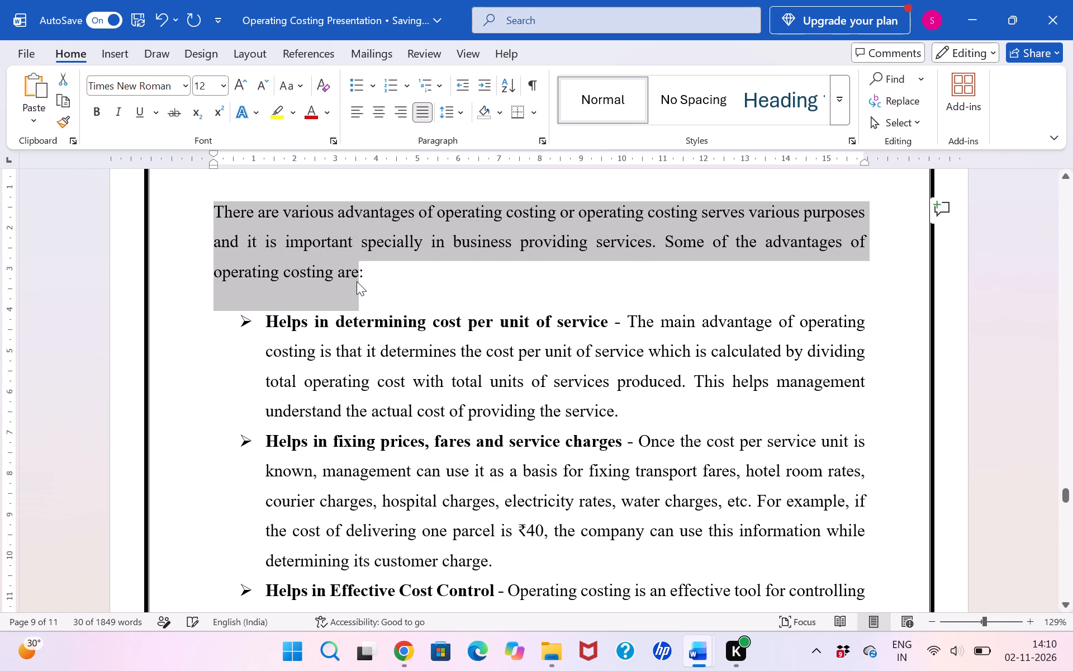
click(1072, 547)
click(1072, 547)
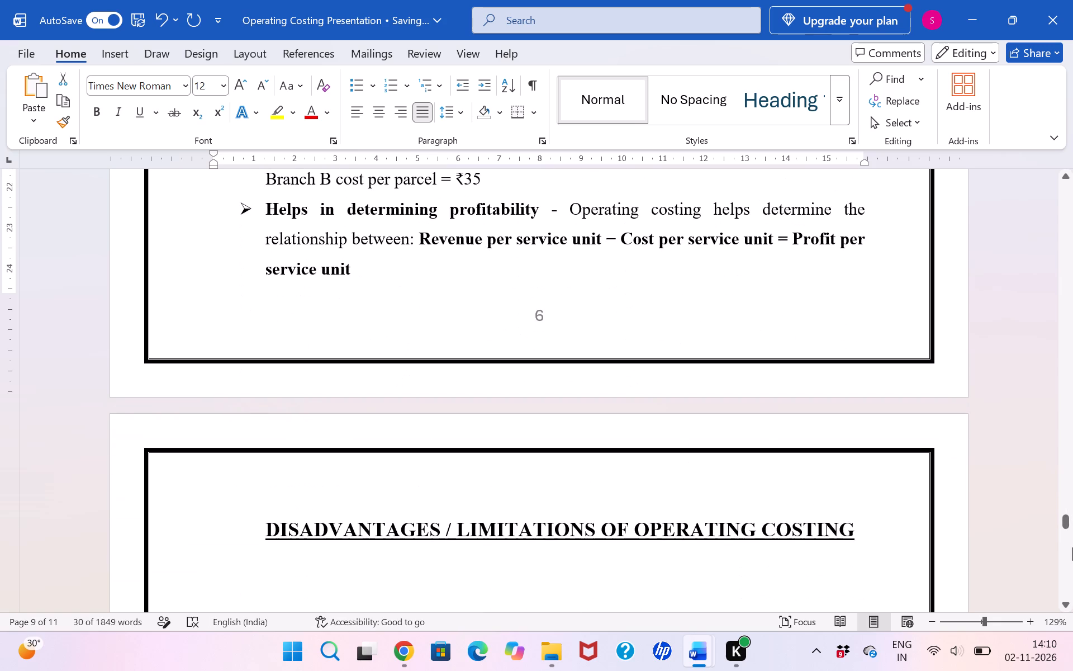
click(1072, 547)
click(1072, 486)
click(248, 571)
click(224, 586)
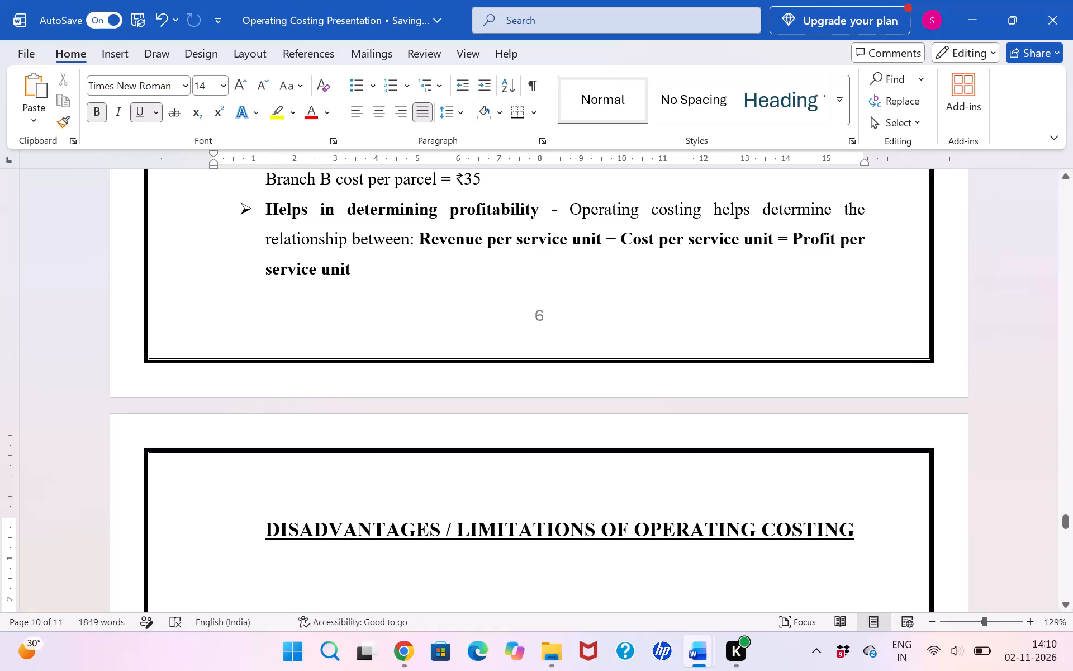
key(ctrl+v)
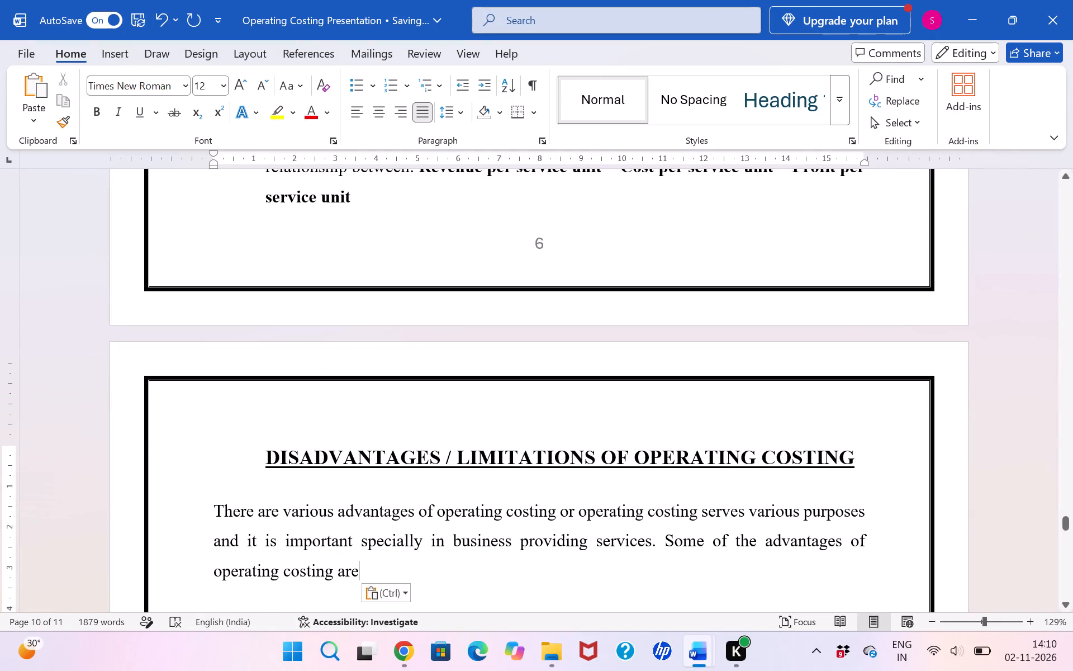
Change "advantages" to "disadvantages" in the first sentence of the pasted paragraph.
click(337, 507)
text(dos)
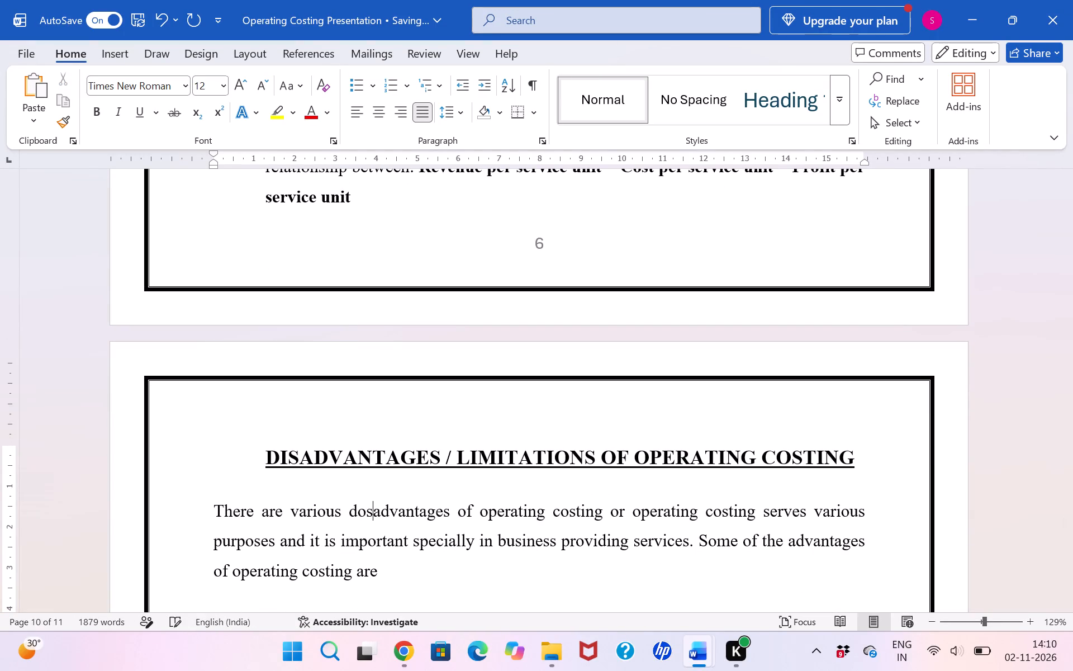
key(BackSpace)
key(BackSpace)
text(is)
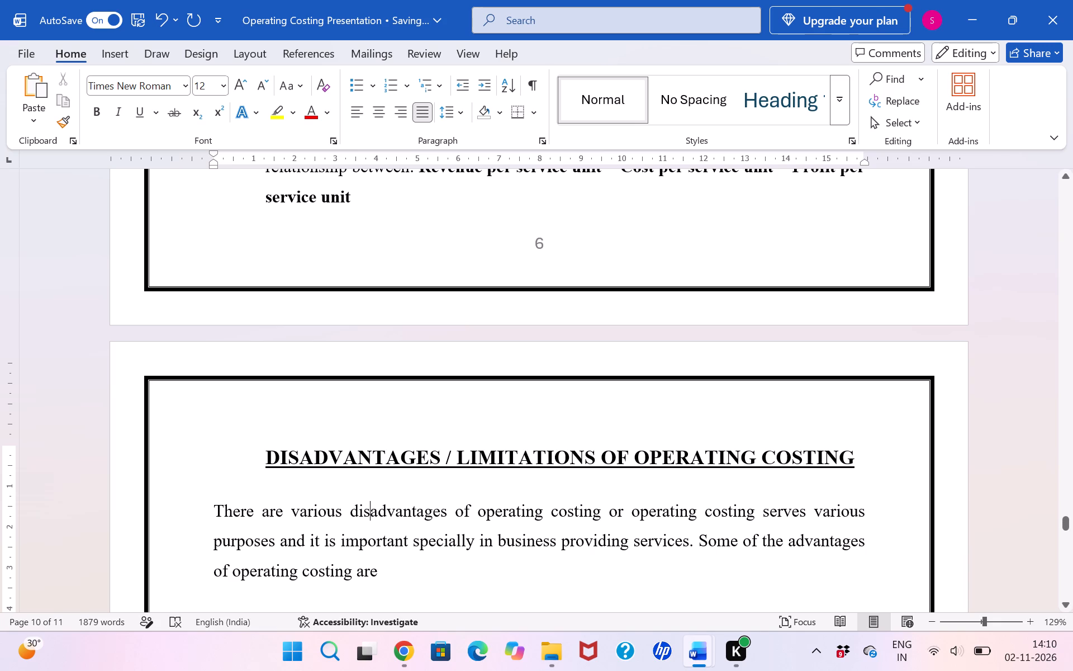
Delete "or operating costing serves various purposes and it is important specially in business providing services" from the pasted paragraph, keeping the full stop.
click(685, 542)
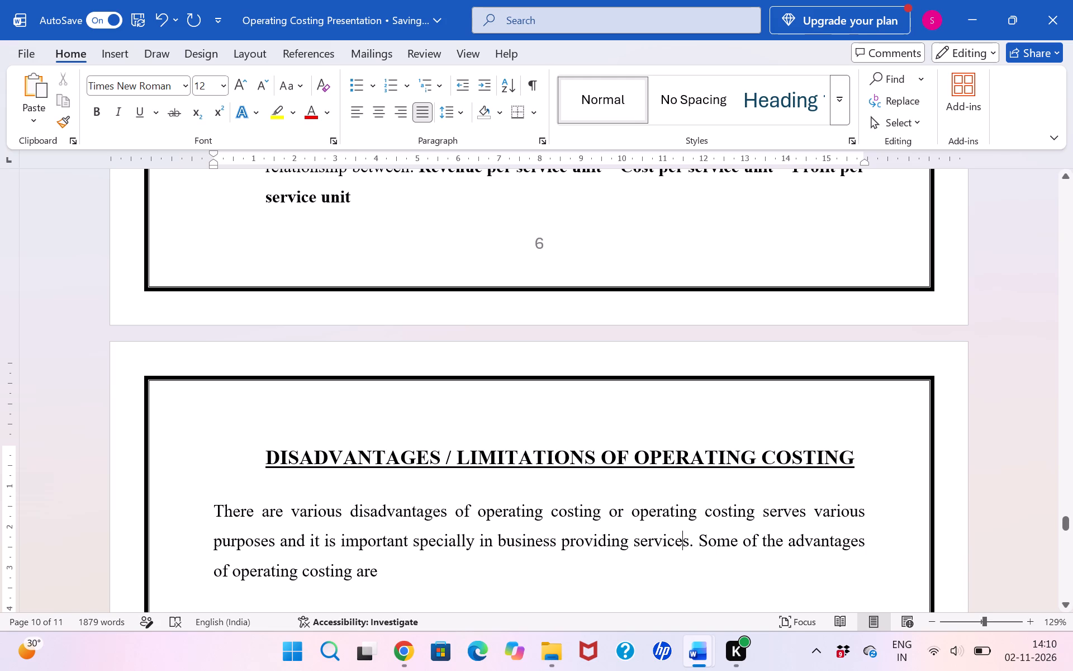
click(690, 540)
key(BackSpace)
key(BackSpace)
key(BackSpace)
key(BackSpace)
key(BackSpace)
key(BackSpace)
key(BackSpace)
key(BackSpace)
key(BackSpace)
key(BackSpace)
key(BackSpace)
key(BackSpace)
key(BackSpace)
key(BackSpace)
key(BackSpace)
key(BackSpace)
key(BackSpace)
key(BackSpace)
key(BackSpace)
key(BackSpace)
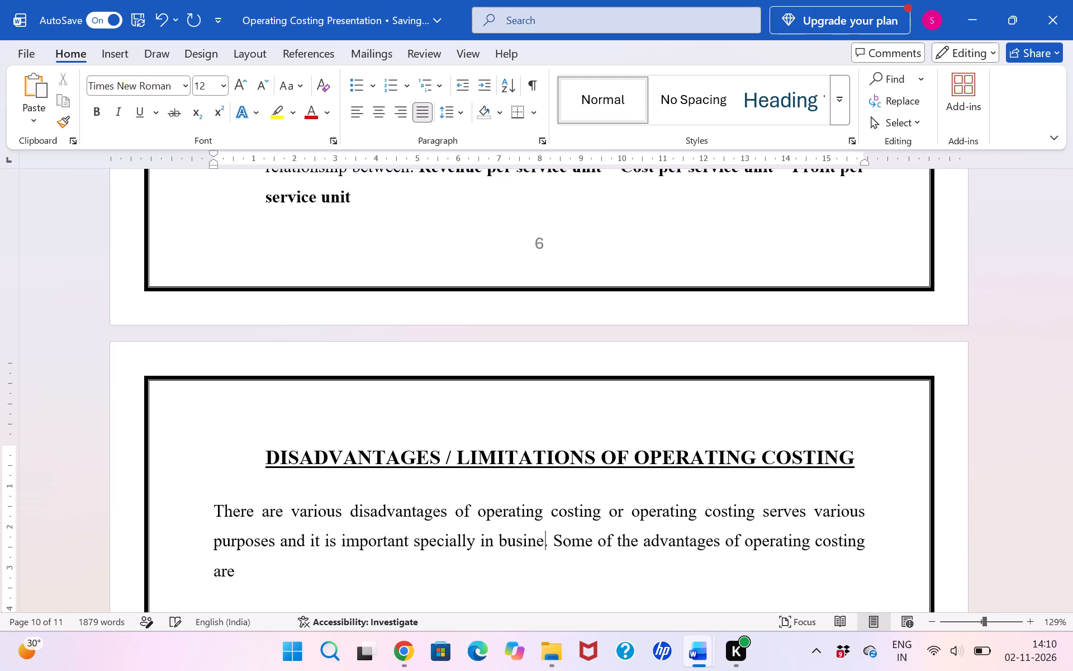
key(BackSpace)
key(BackSpace)
key(BackSpace)
key(BackSpace)
key(BackSpace)
key(BackSpace)
key(BackSpace)
key(BackSpace)
key(BackSpace)
key(BackSpace)
key(BackSpace)
key(BackSpace)
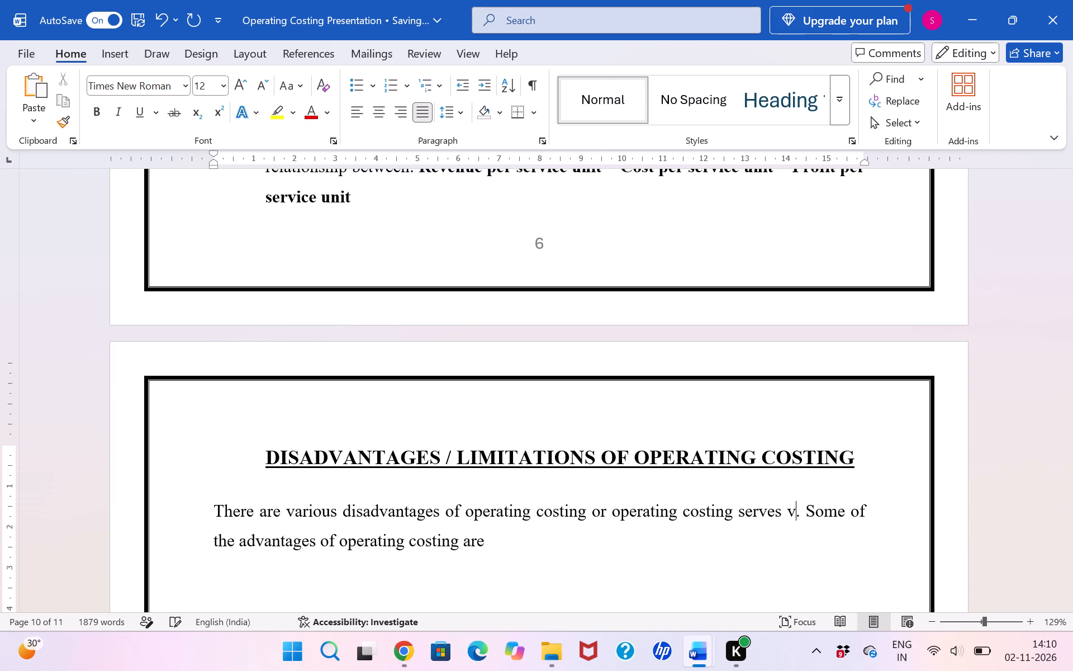
key(BackSpace)
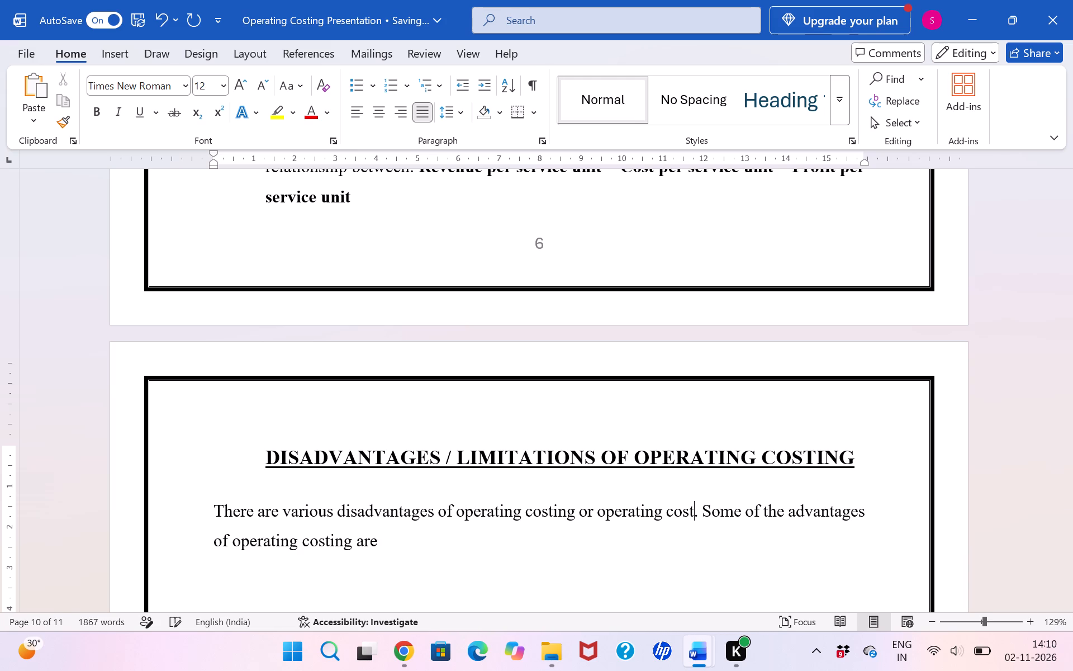
key(BackSpace)
key(BackSpace)
key(BackSpace)
key(BackSpace)
key(BackSpace)
key(BackSpace)
key(BackSpace)
key(BackSpace)
key(BackSpace)
key(BackSpace)
key(BackSpace)
key(BackSpace)
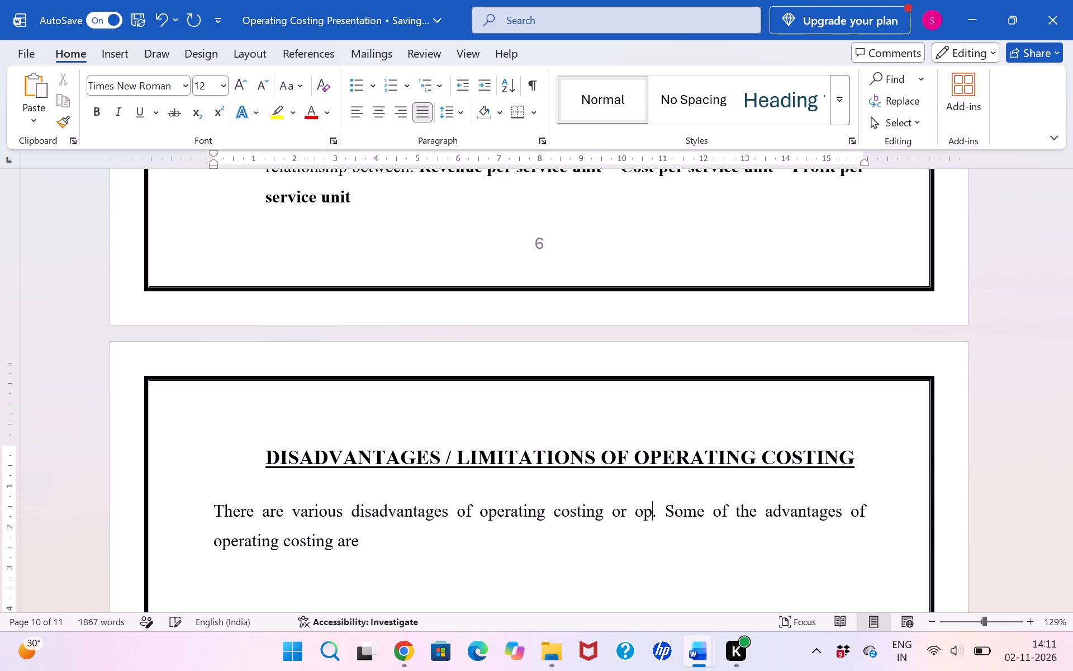
key(BackSpace)
key(BackSpace)
key(BackSpace)
key(BackSpace)
key(BackSpace)
key(BackSpace)
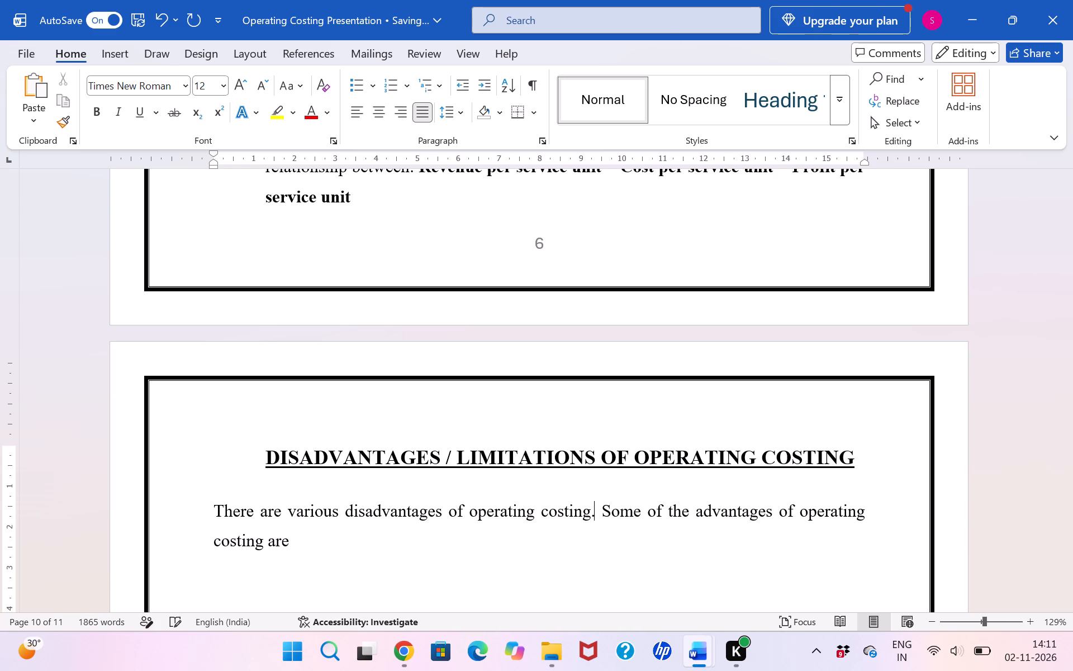
Insert "or limitations" after "various disadvantages" in the first sentence.
click(441, 523)
key(space)
text(or limitations)
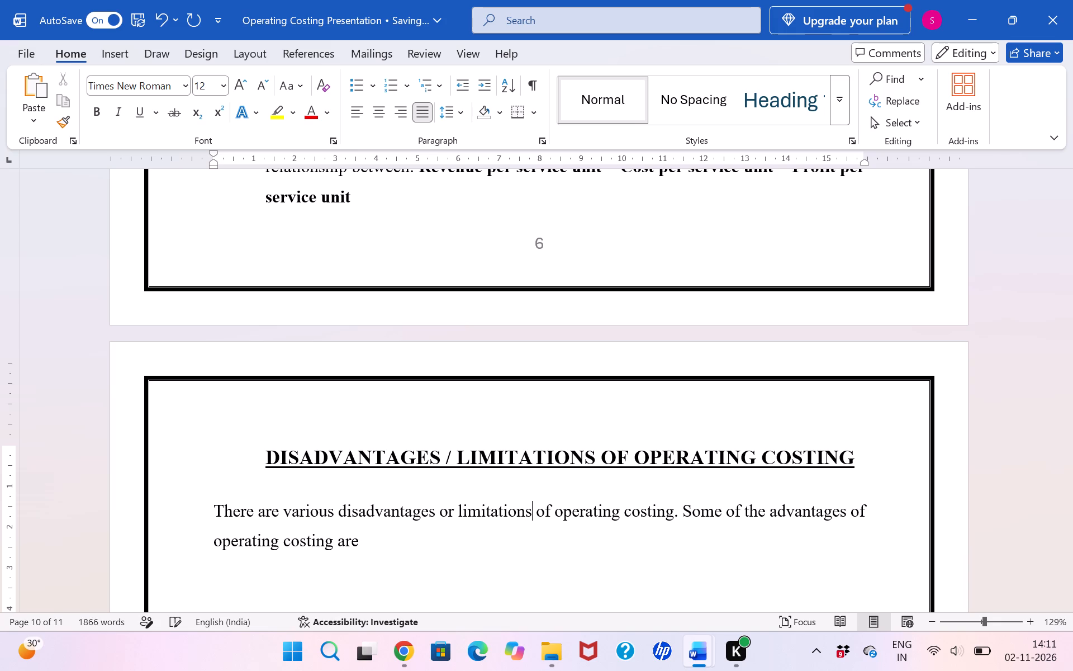
click(770, 516)
text(dis)
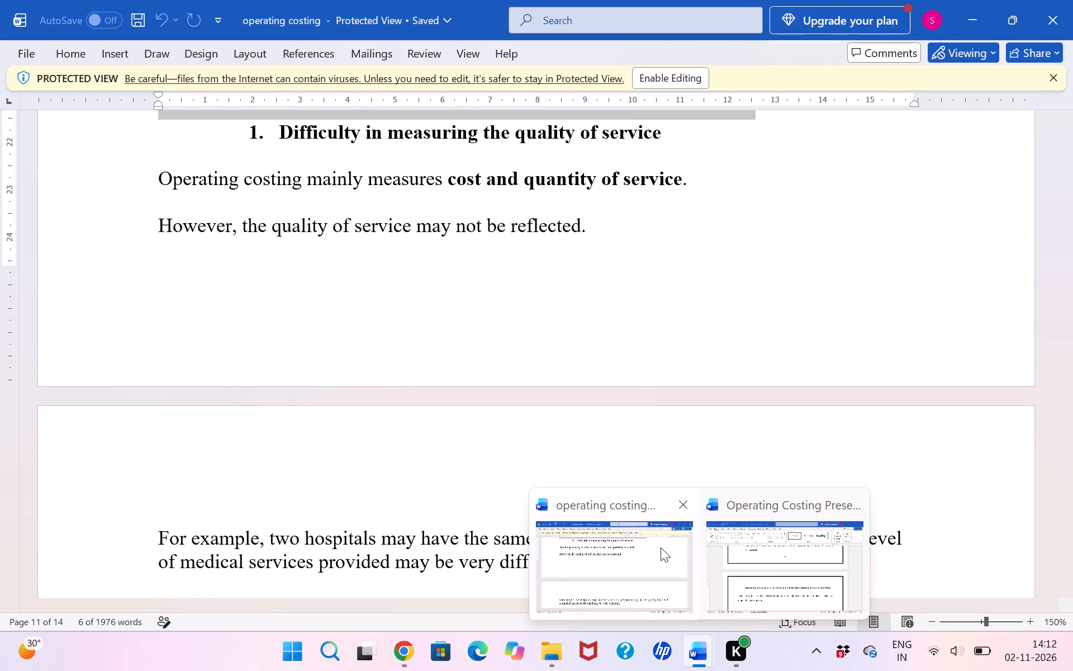
click(625, 563)
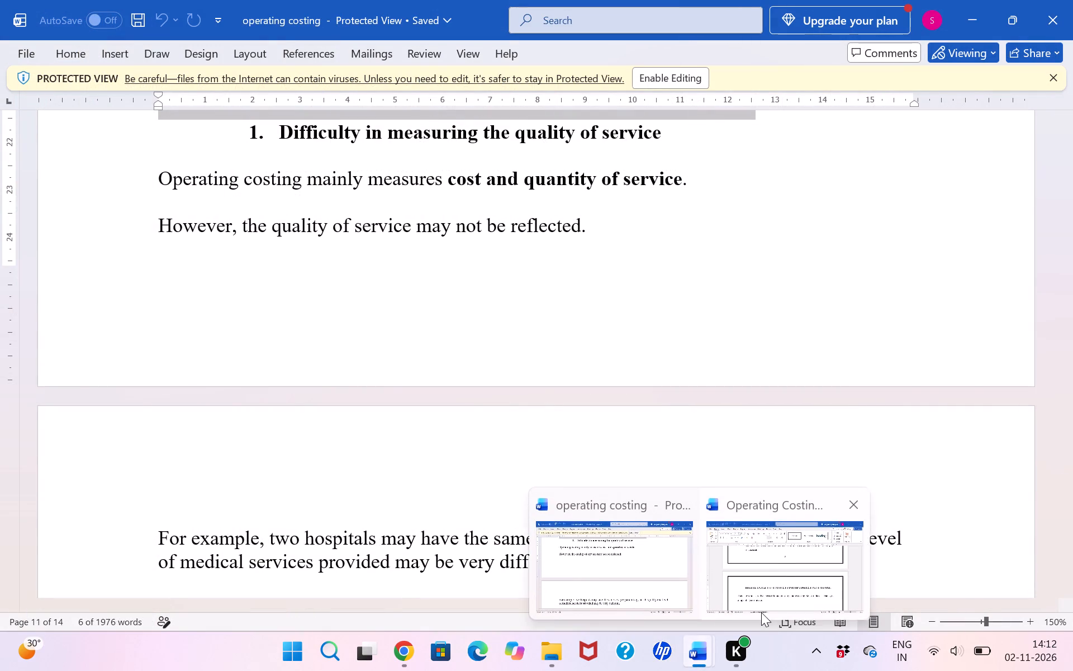
click(761, 612)
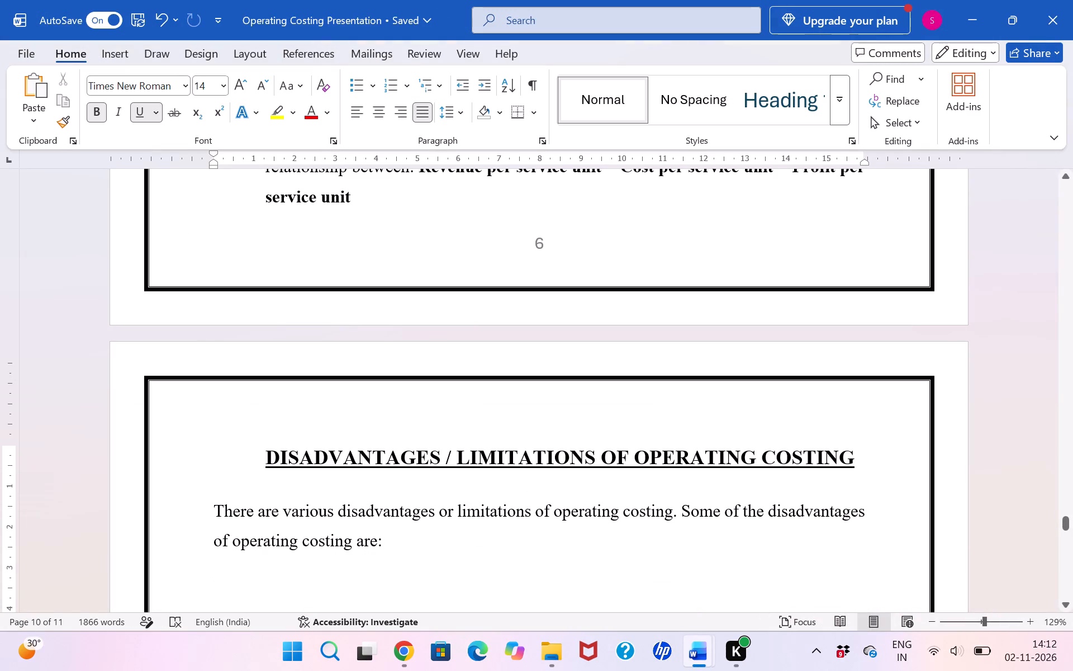
click(680, 509)
key(ctrl+v)
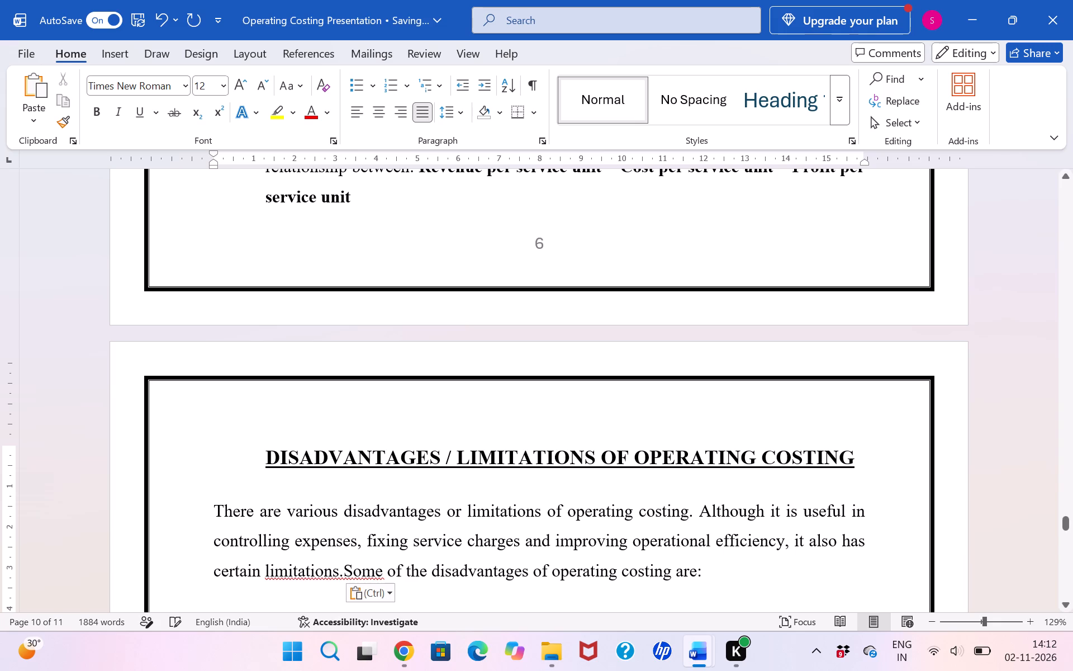
key(space)
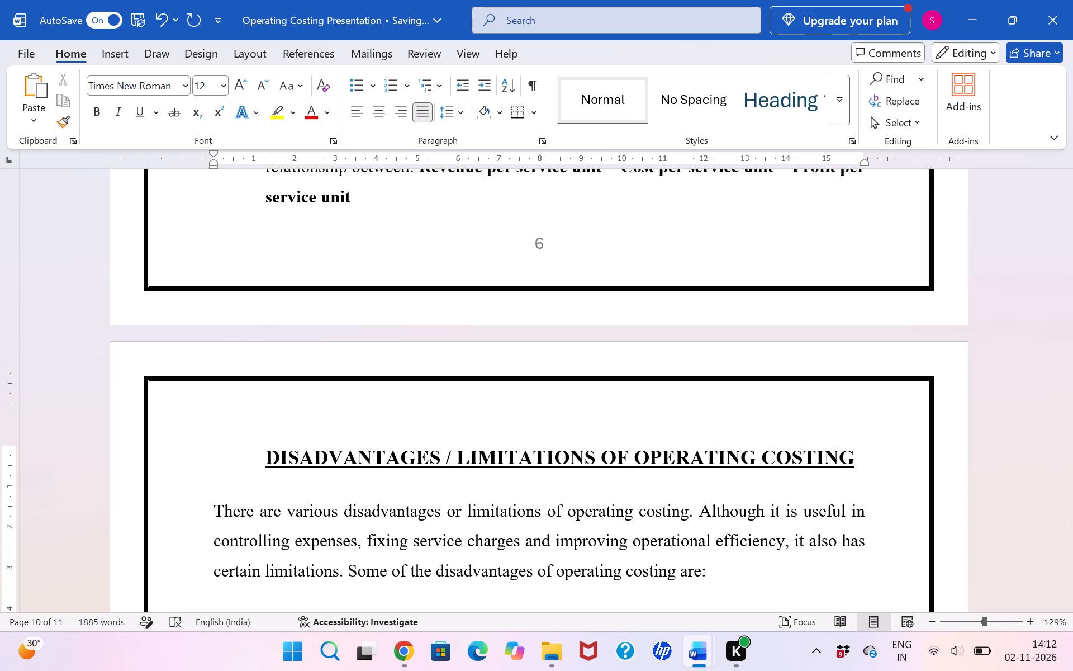
Start a new line below the disadvantages introduction and apply the four-diamond bullet style to it.
click(729, 561)
key(Return)
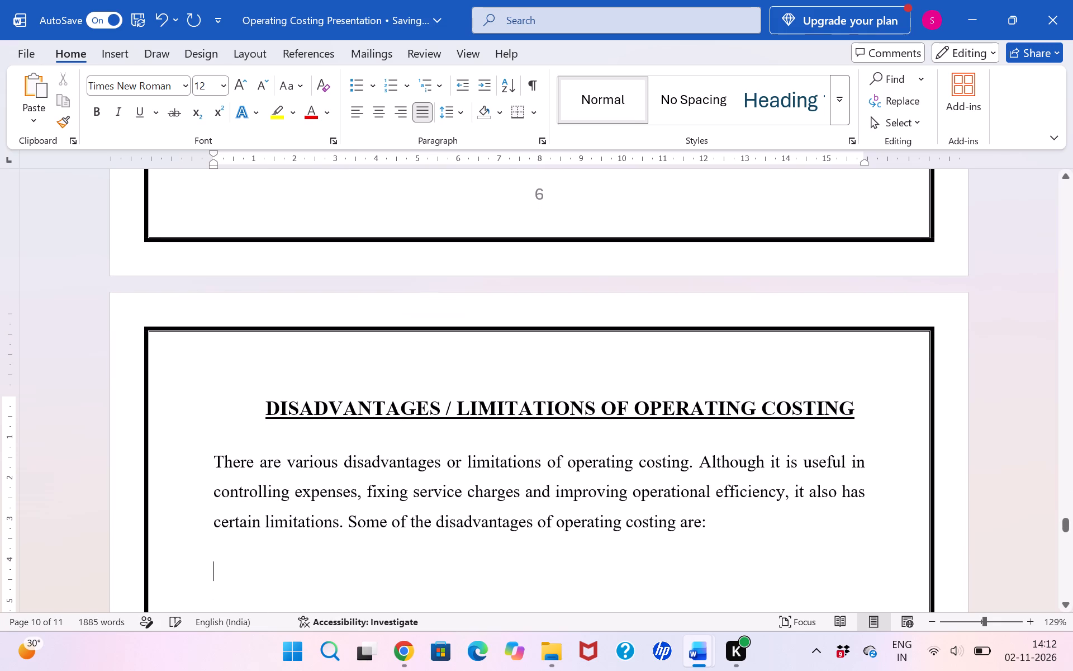
triple_click(1066, 599)
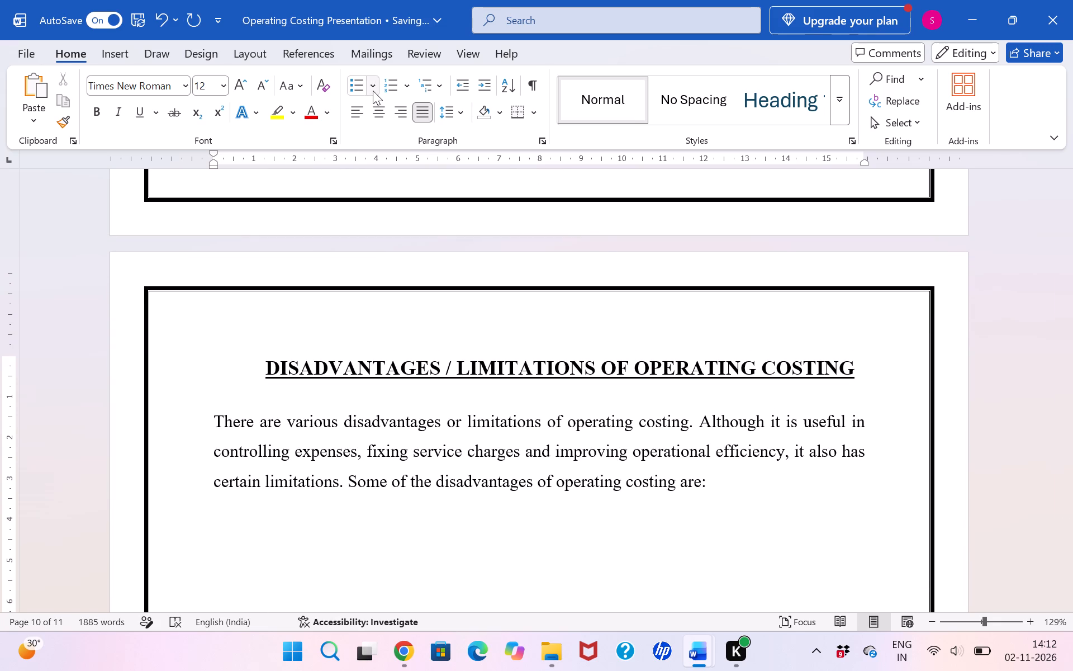
click(373, 91)
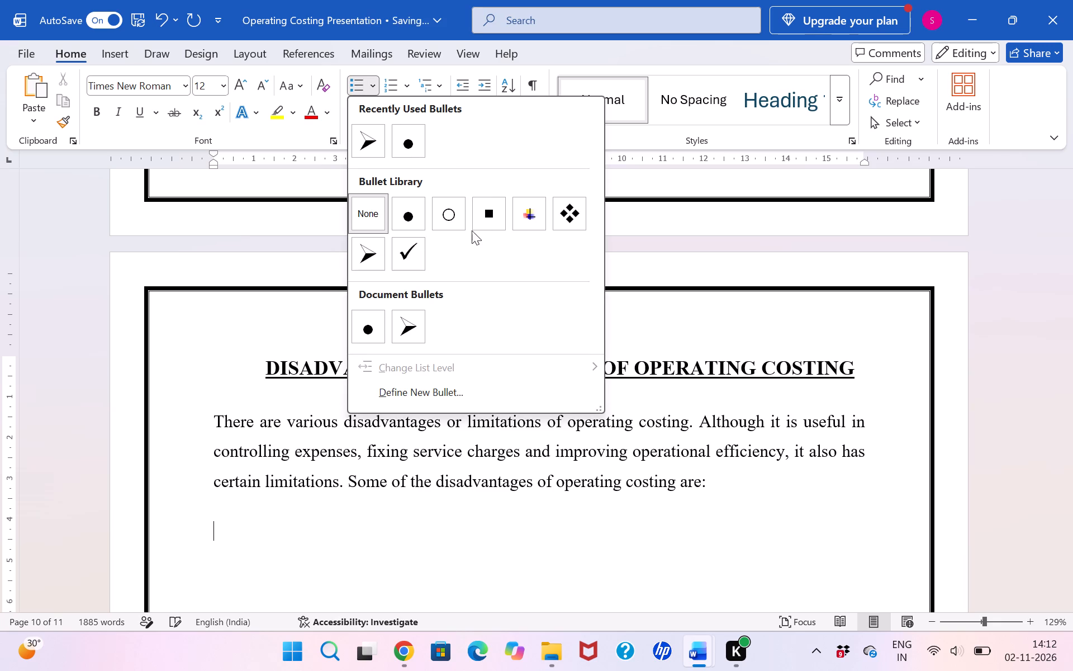
click(567, 214)
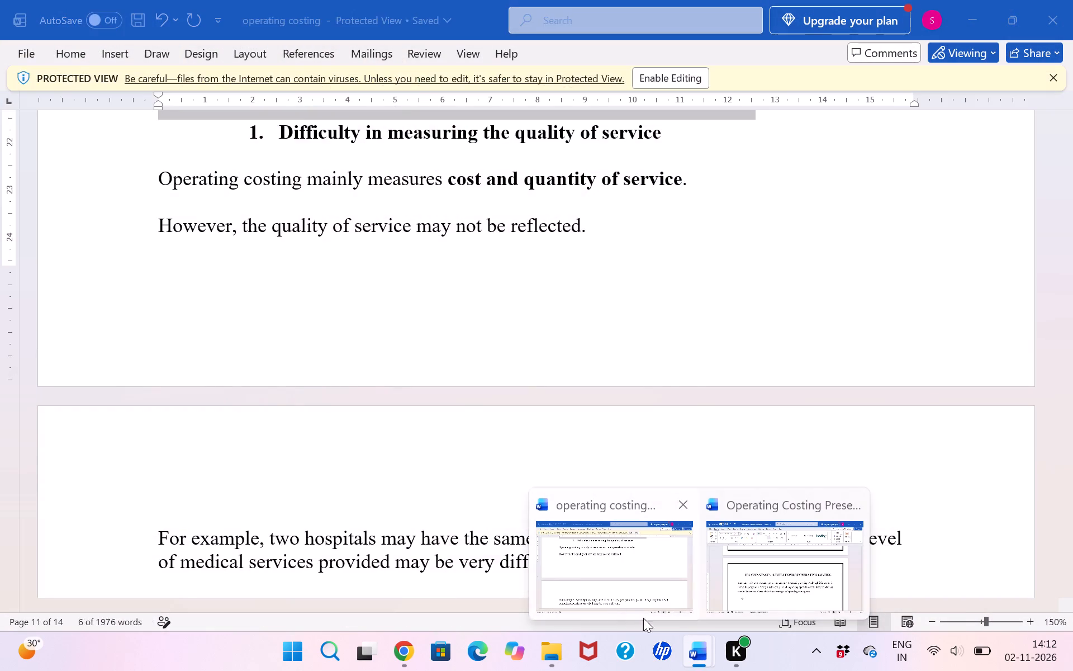
Copy the full "Difficulty in measuring the quality of service" point from the reference document and paste it at the new bullet in the presentation document.
click(635, 590)
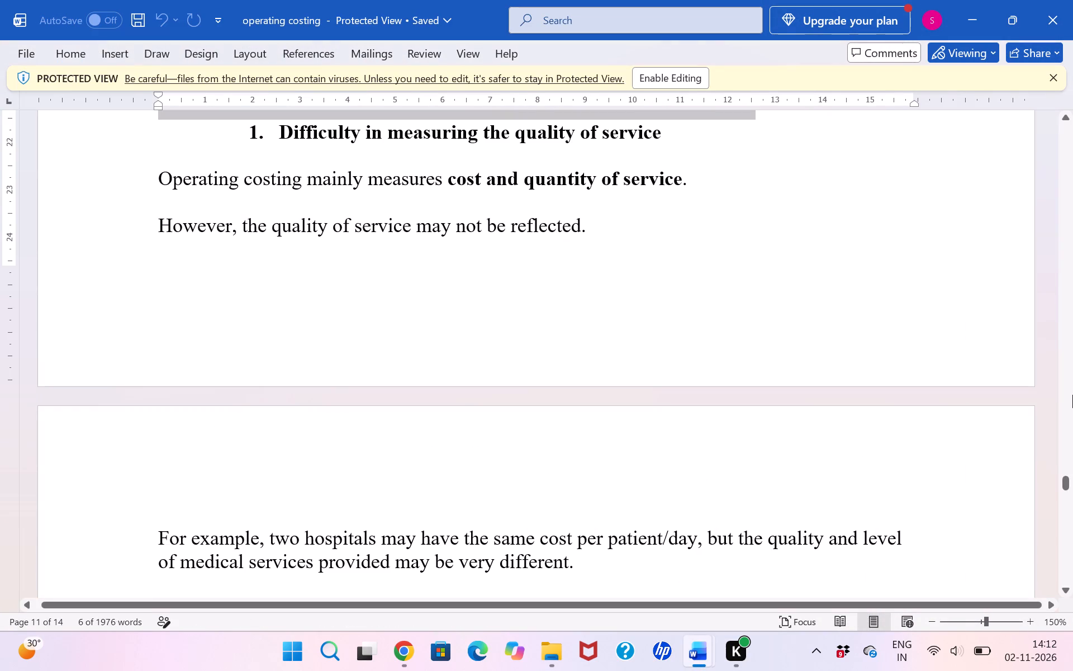
click(1072, 395)
triple_click(1071, 590)
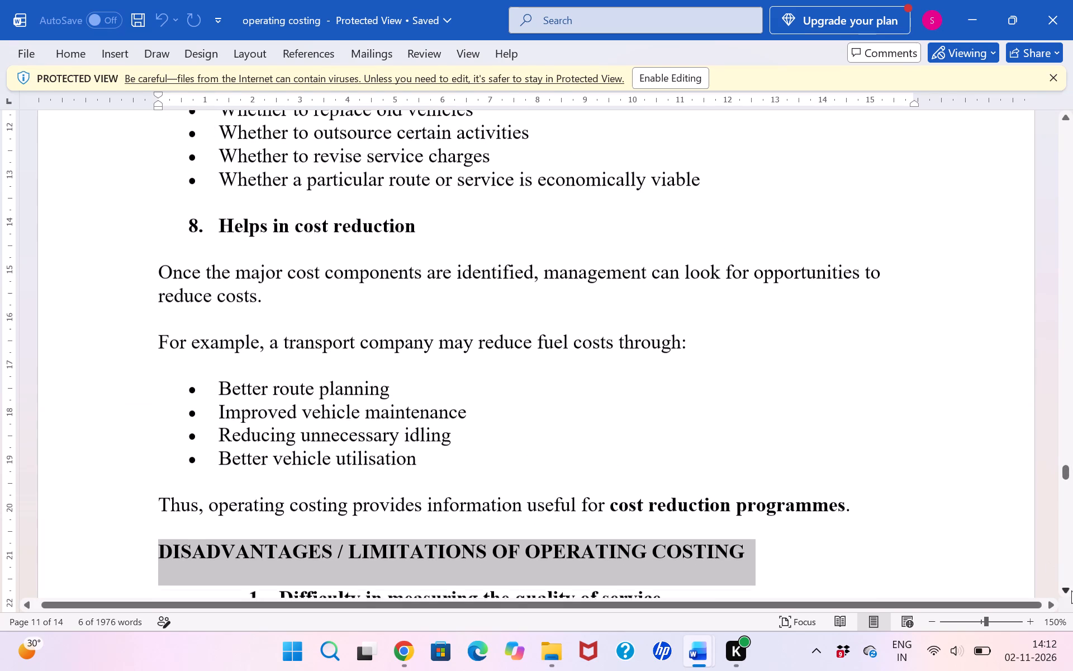
triple_click(1071, 590)
triple_click(1071, 590)
double_click(1071, 590)
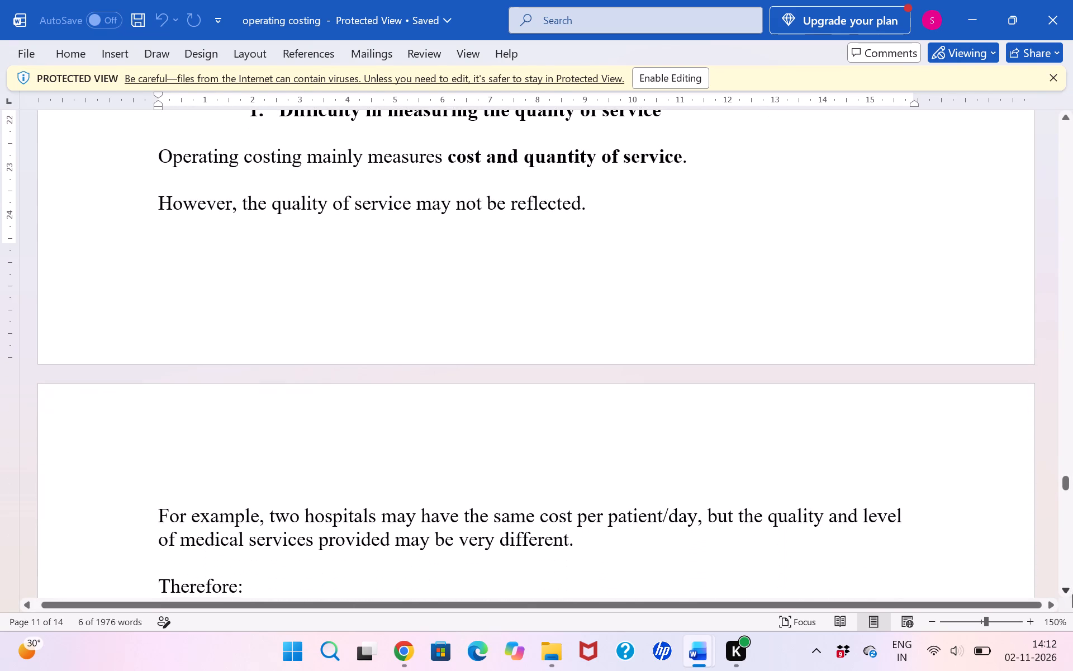
click(1068, 121)
drag(279, 120, 701, 558)
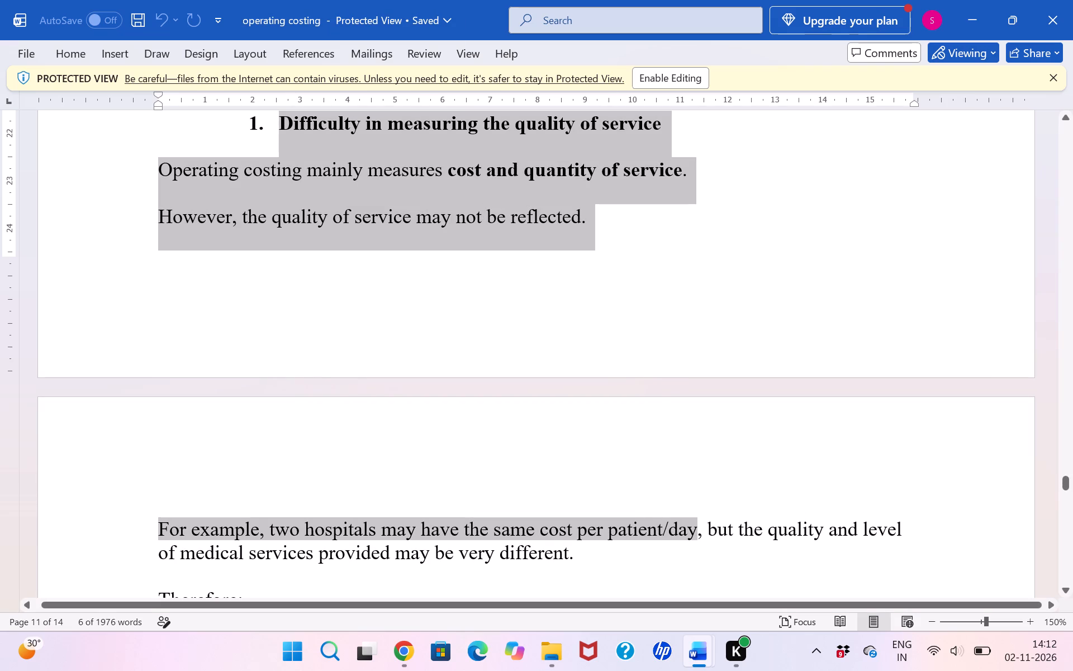
drag(701, 558, 684, 196)
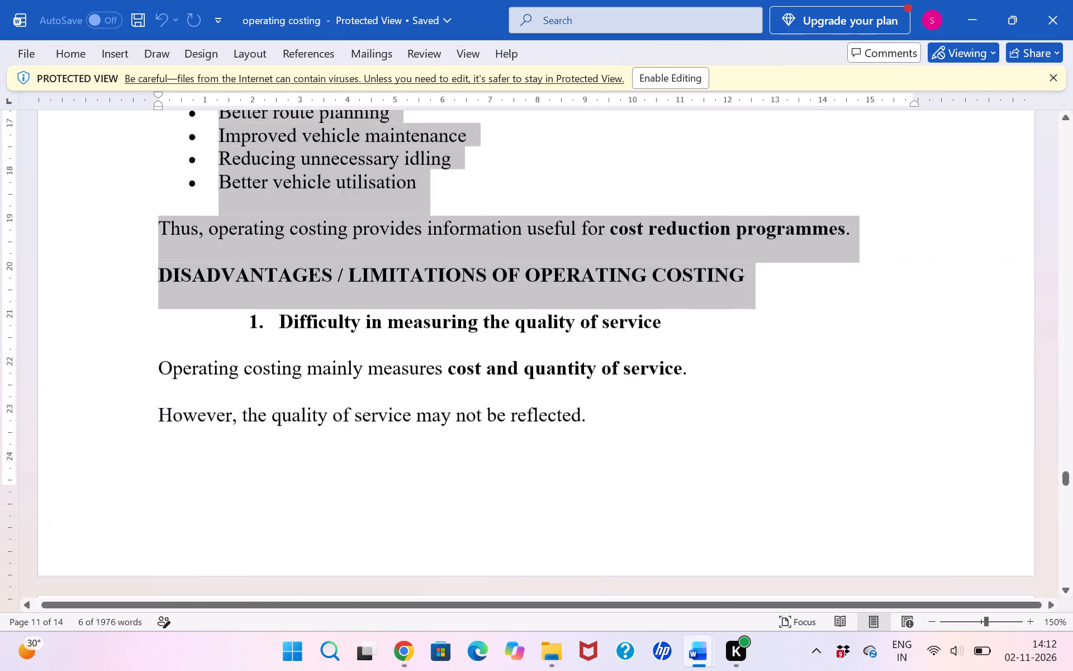
drag(684, 196, 734, 571)
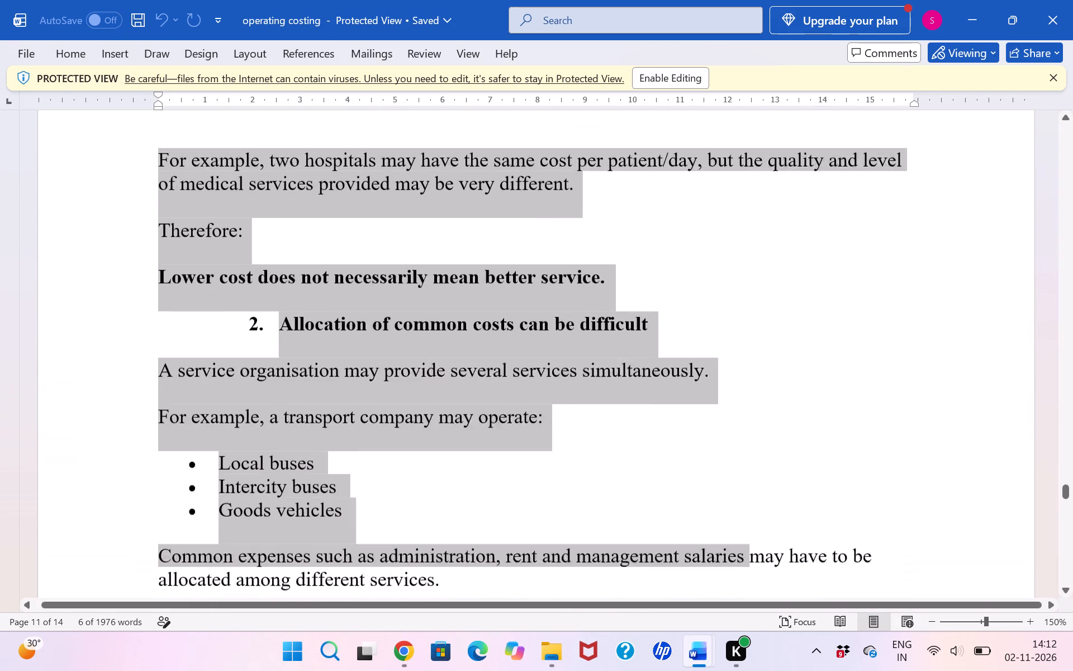
drag(734, 571, 664, 226)
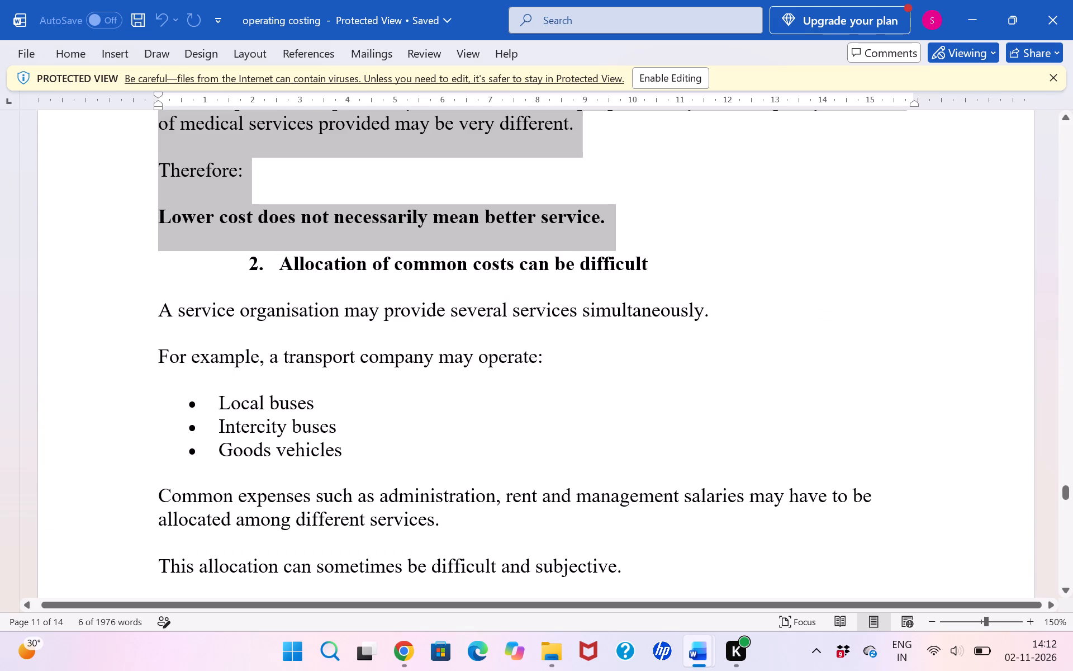
drag(664, 226, 664, 222)
key(ctrl+c)
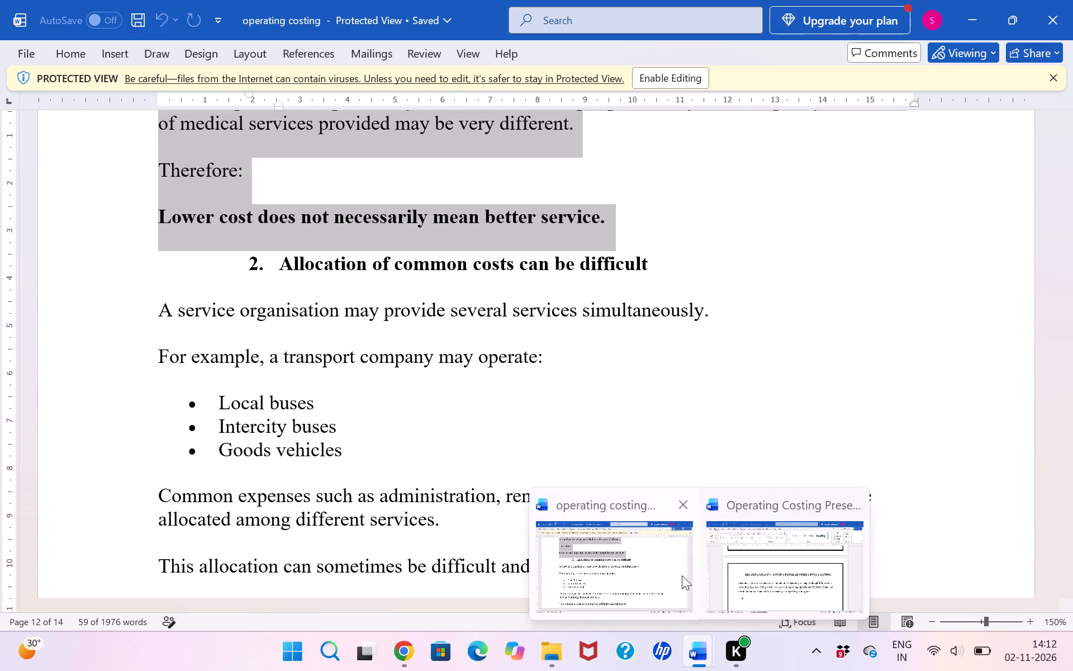
click(761, 590)
key(ctrl+v)
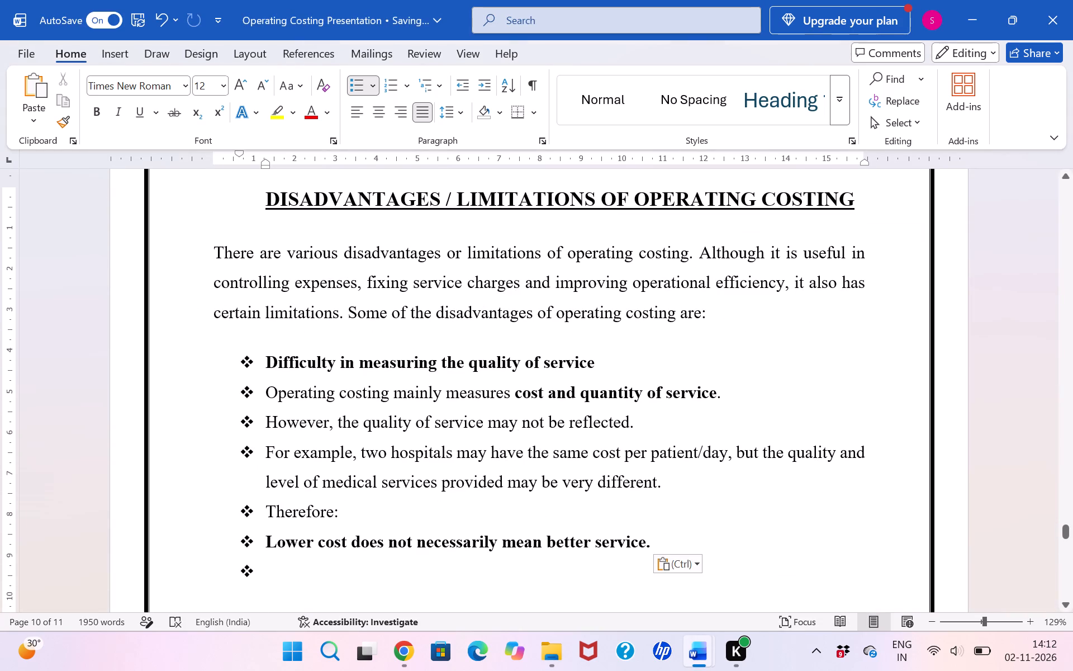
Remove the bullets from every line below the "Difficulty in measuring the quality of service" heading, including the empty last line.
click(264, 530)
click(265, 563)
key(BackSpace)
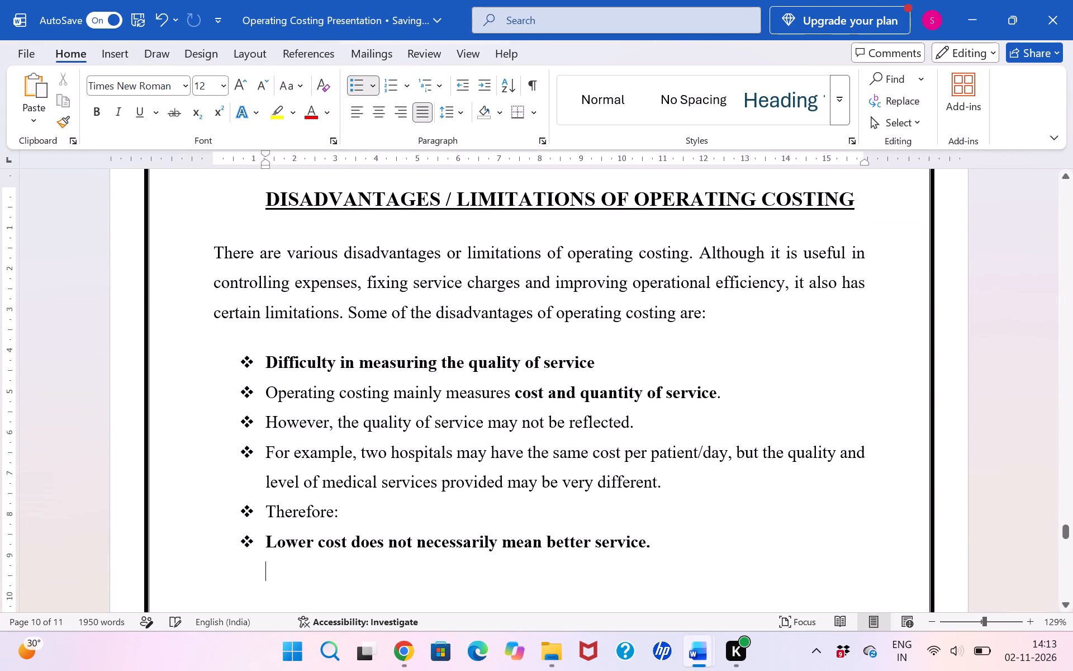
click(255, 546)
key(BackSpace)
click(259, 500)
key(BackSpace)
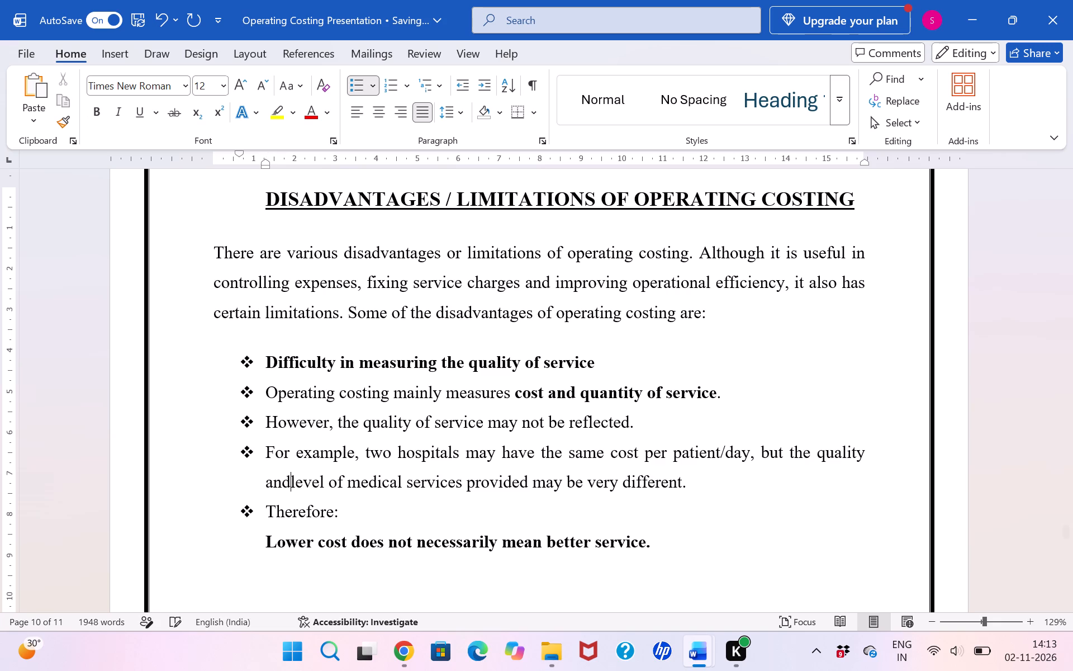
key(space)
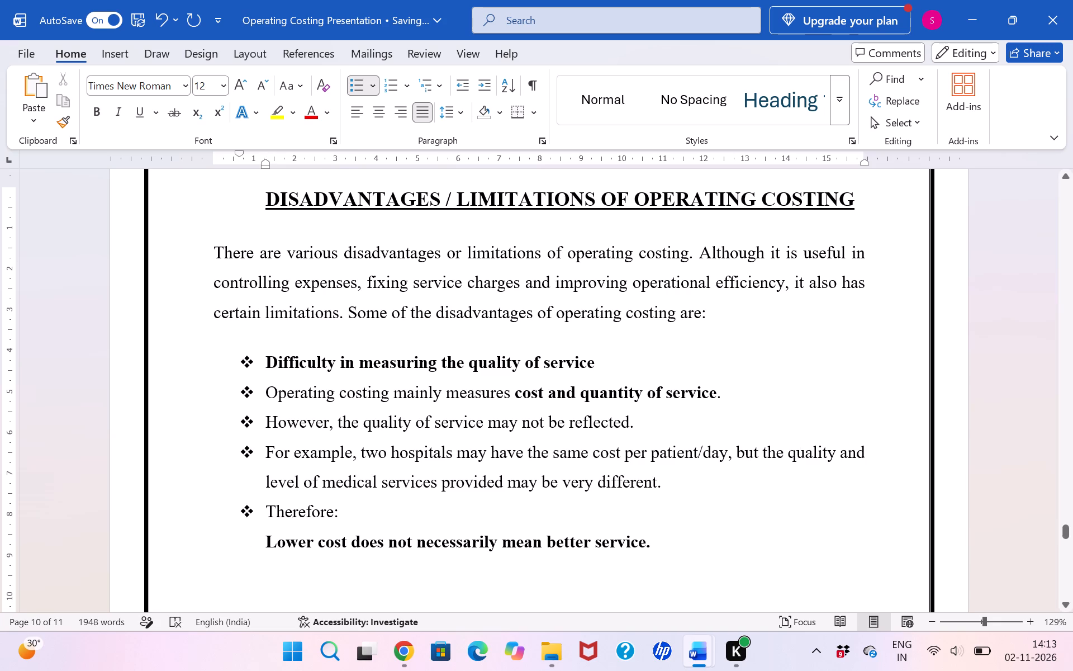
click(268, 519)
key(BackSpace)
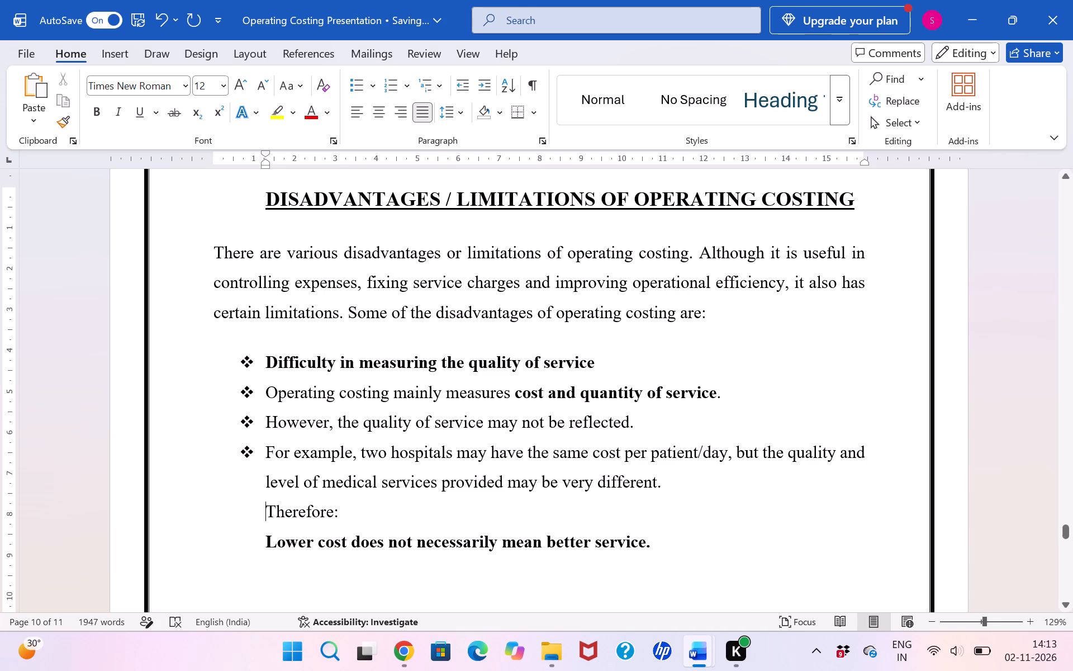
click(258, 441)
click(257, 450)
key(BackSpace)
click(259, 427)
key(BackSpace)
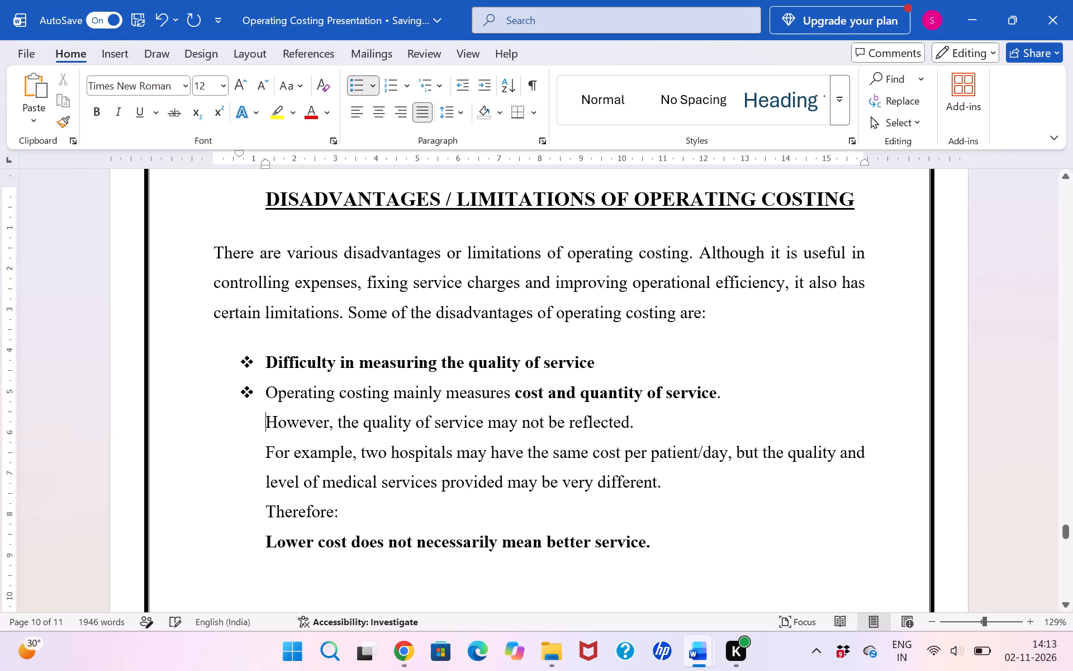
click(259, 400)
key(BackSpace)
Join the "Operating costing mainly measures" line onto the bulleted heading, separated by " - ".
key(BackSpace)
key(BackSpace)
key(BackSpace)
key(space)
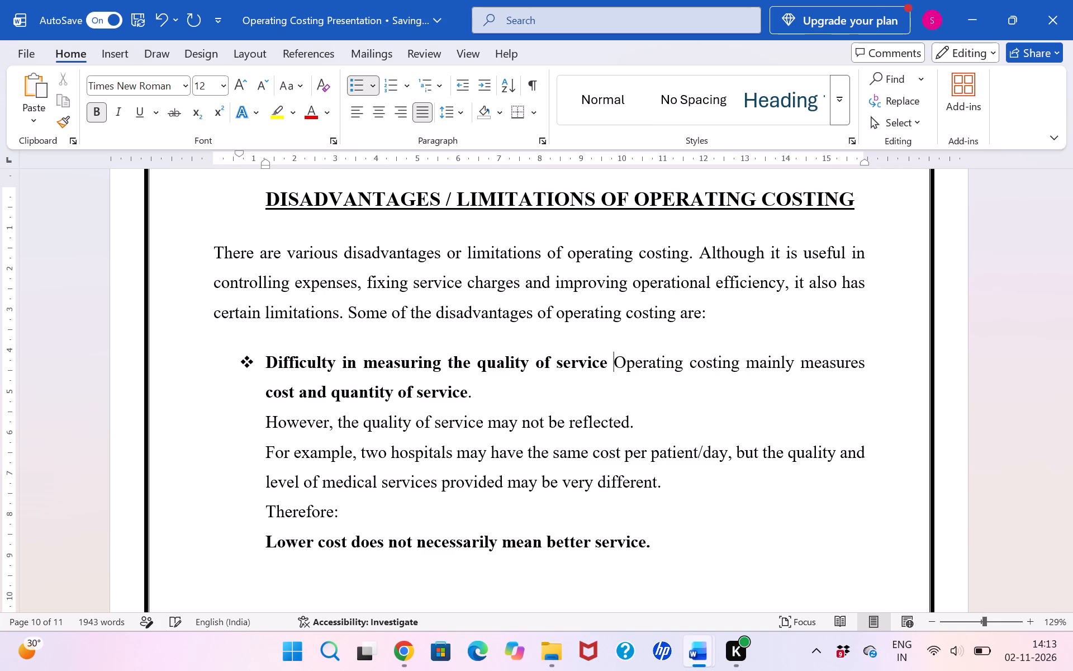
text(-)
key(space)
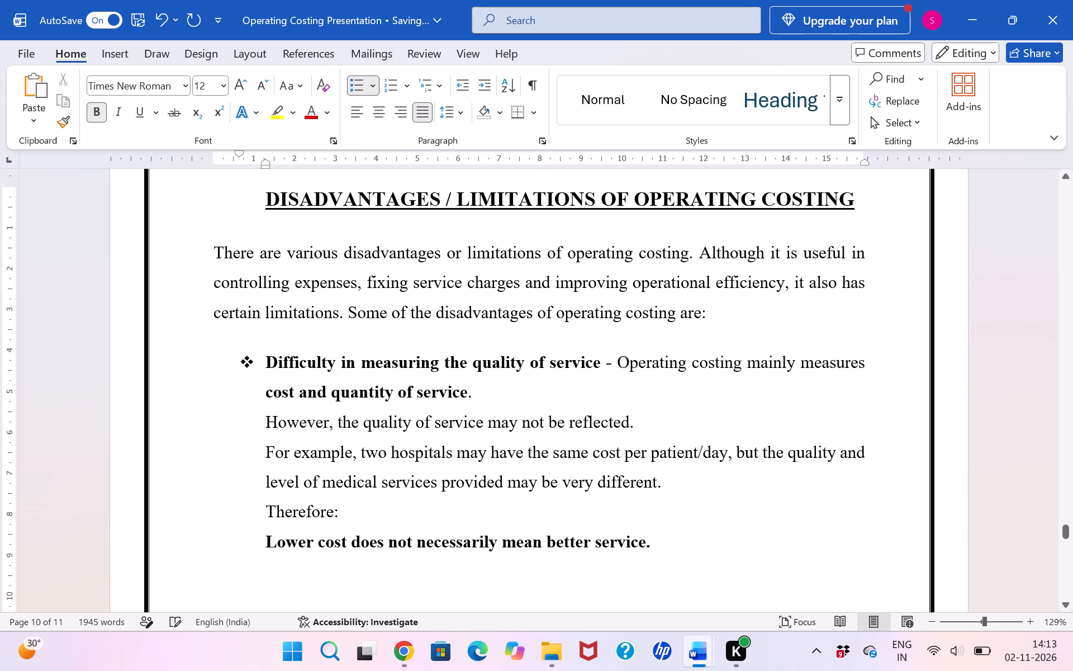
Join the "However, the quality of service may not be reflected." line onto the end of the preceding sentence with a space.
click(267, 420)
key(BackSpace)
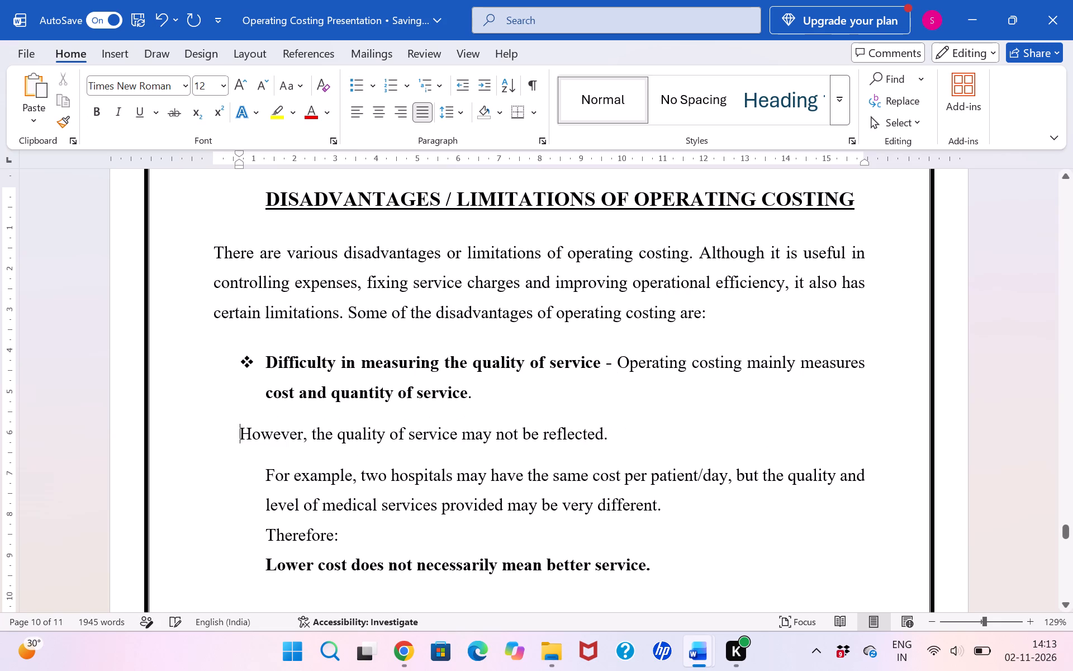
key(BackSpace)
key(BackSpace)
key(space)
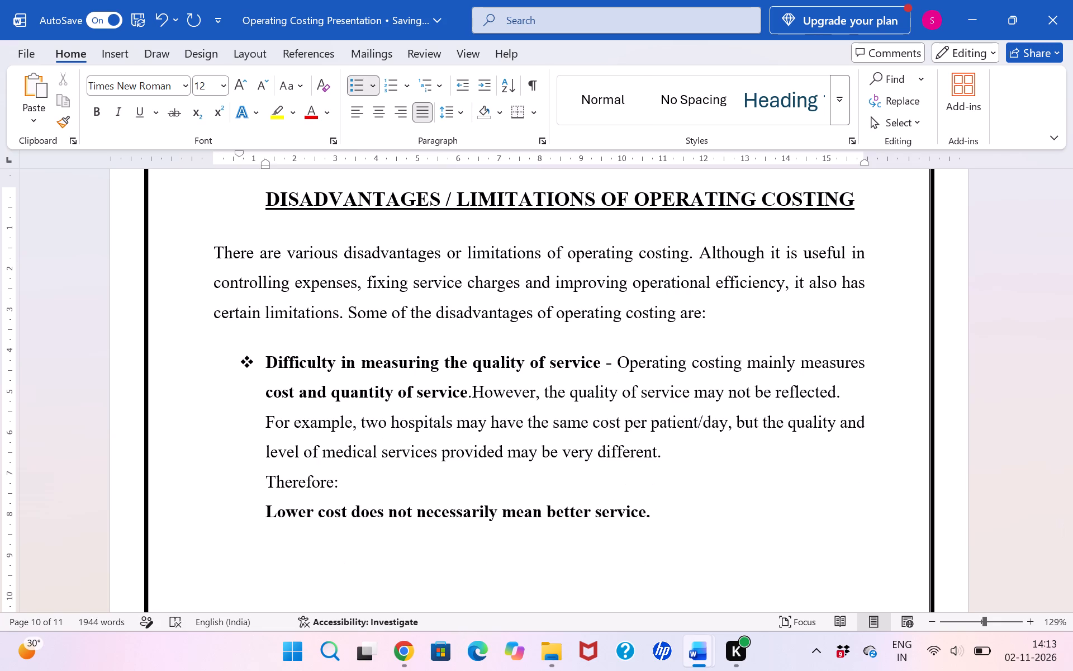
Join the bold "Lower cost" line onto "Therefore" and replace the colon with a comma and a space.
click(269, 512)
key(BackSpace)
key(BackSpace)
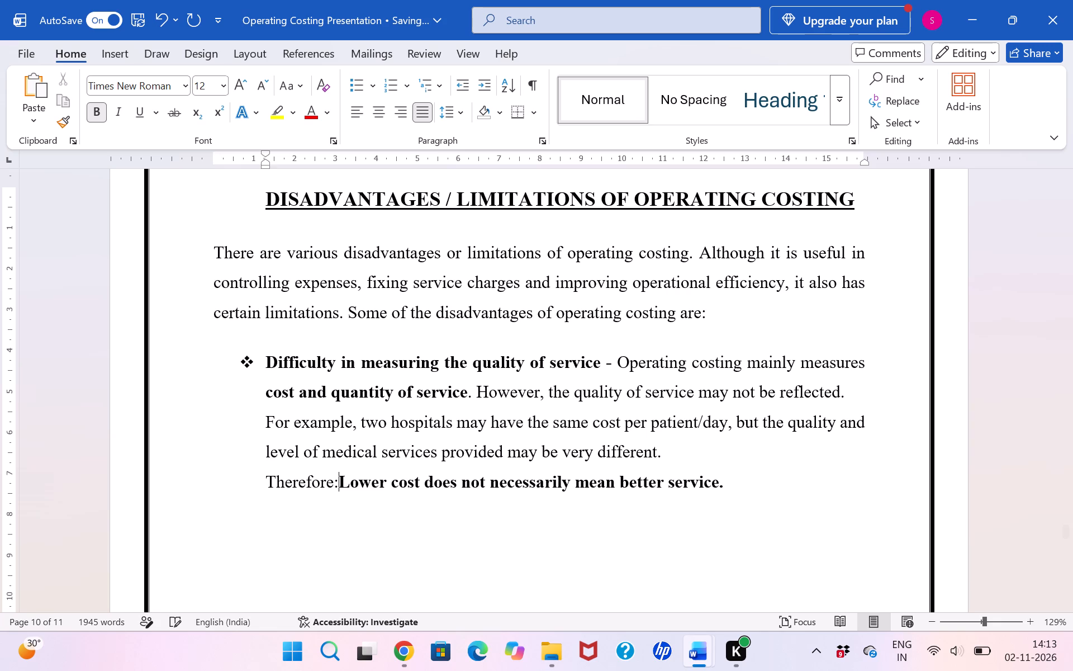
key(BackSpace)
text(,)
key(space)
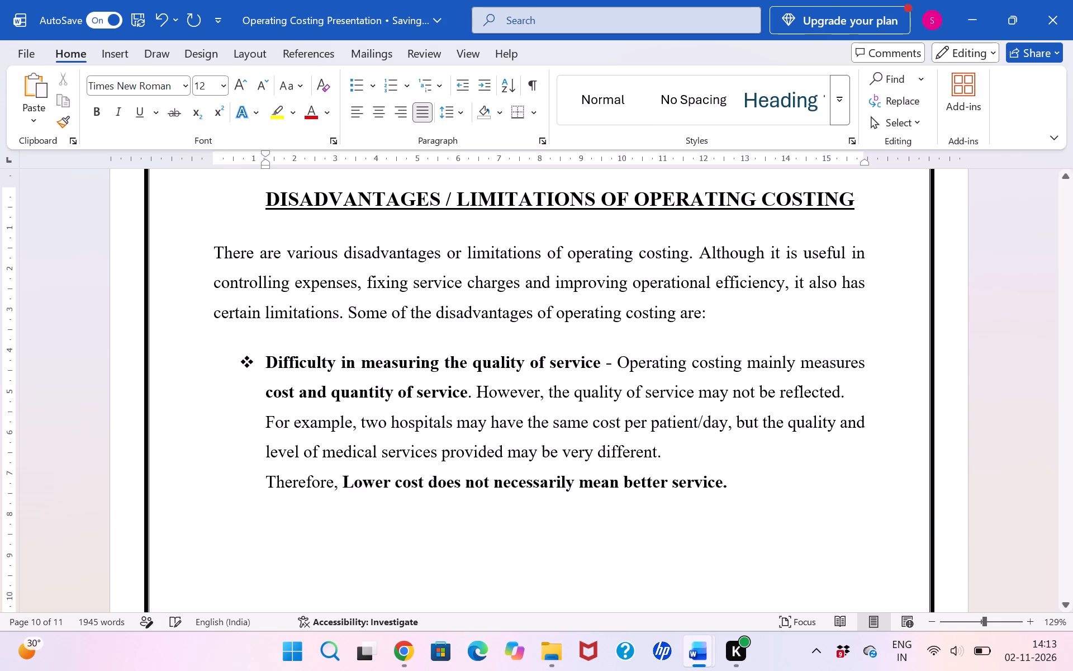
Remove the bold formatting from "Lower cost does not necessarily mean better service.".
drag(348, 494, 695, 492)
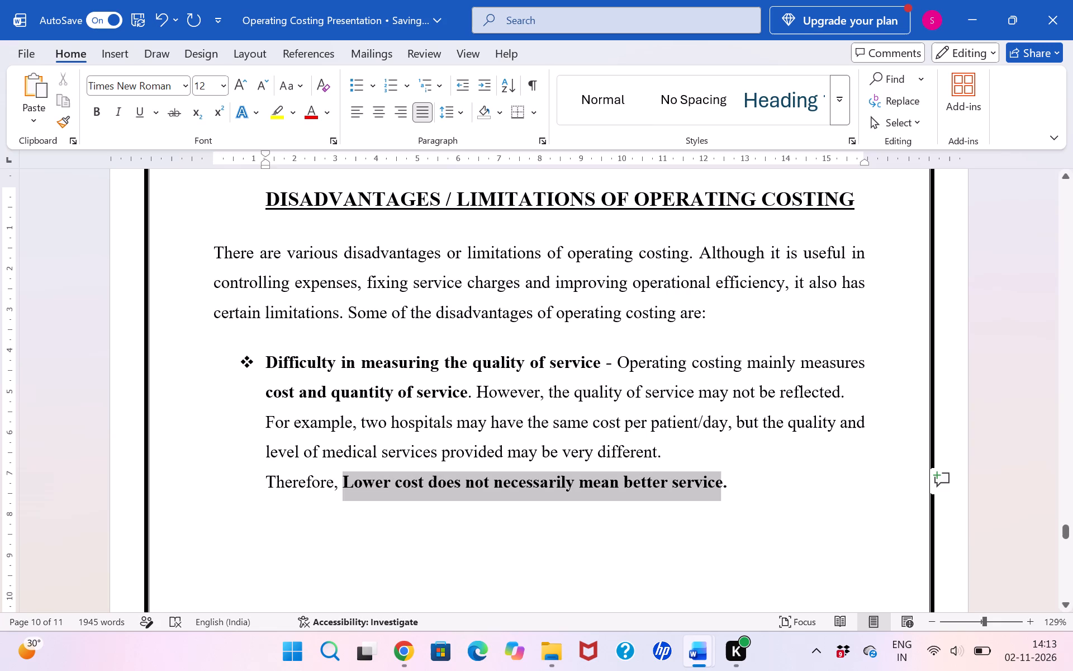
drag(695, 492, 730, 481)
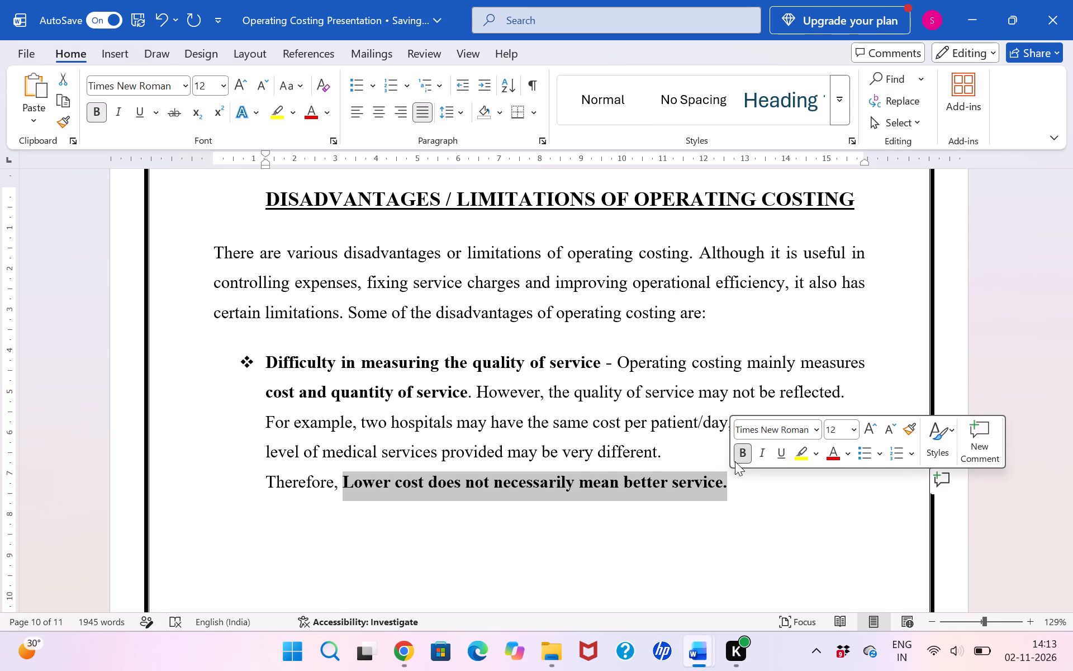
click(735, 461)
Add a new bulleted line below the "Therefore, Lower cost" sentence.
click(742, 478)
key(Return)
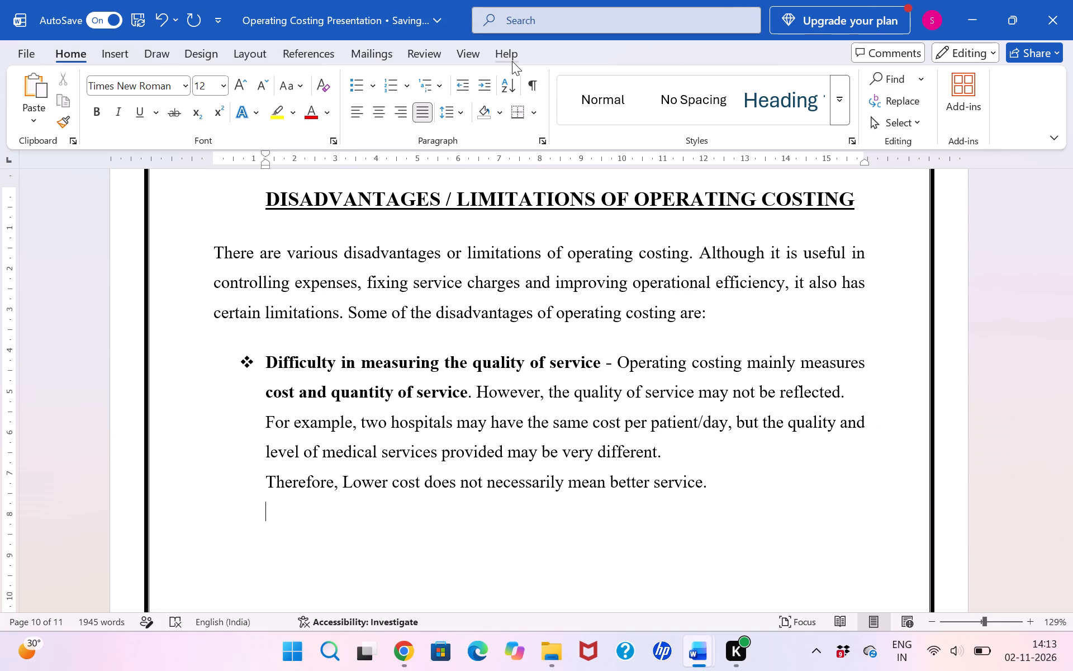
click(351, 91)
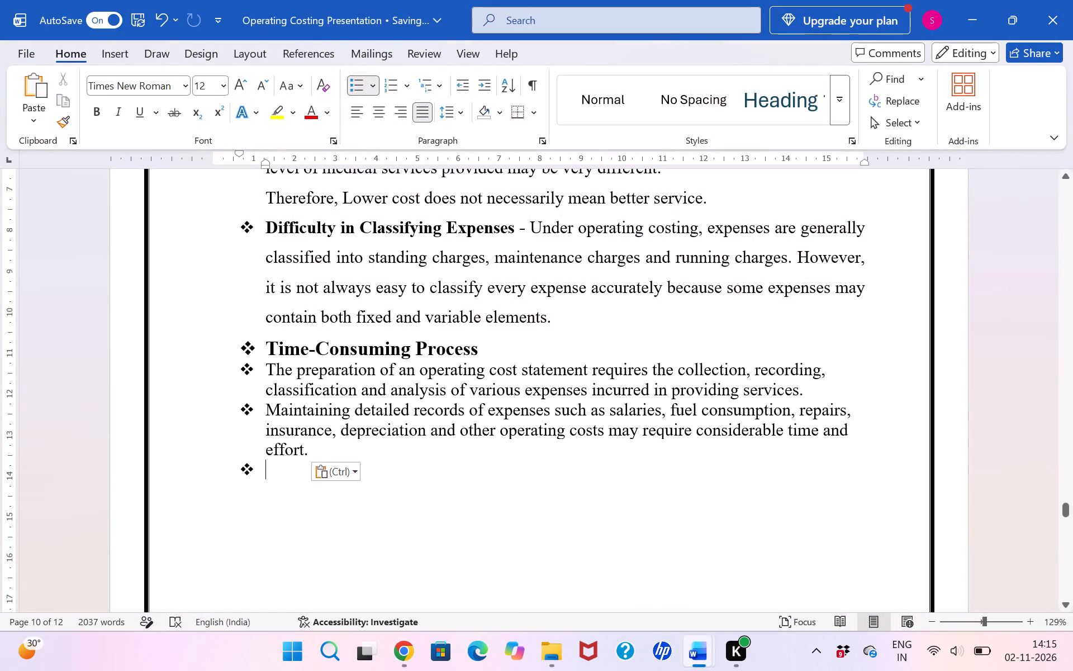
Join the "The preparation of an operating cost statement" paragraph onto the "Time-Consuming Process" heading, separated by a space.
click(268, 372)
key(BackSpace)
key(BackSpace)
key(BackSpace)
key(BackSpace)
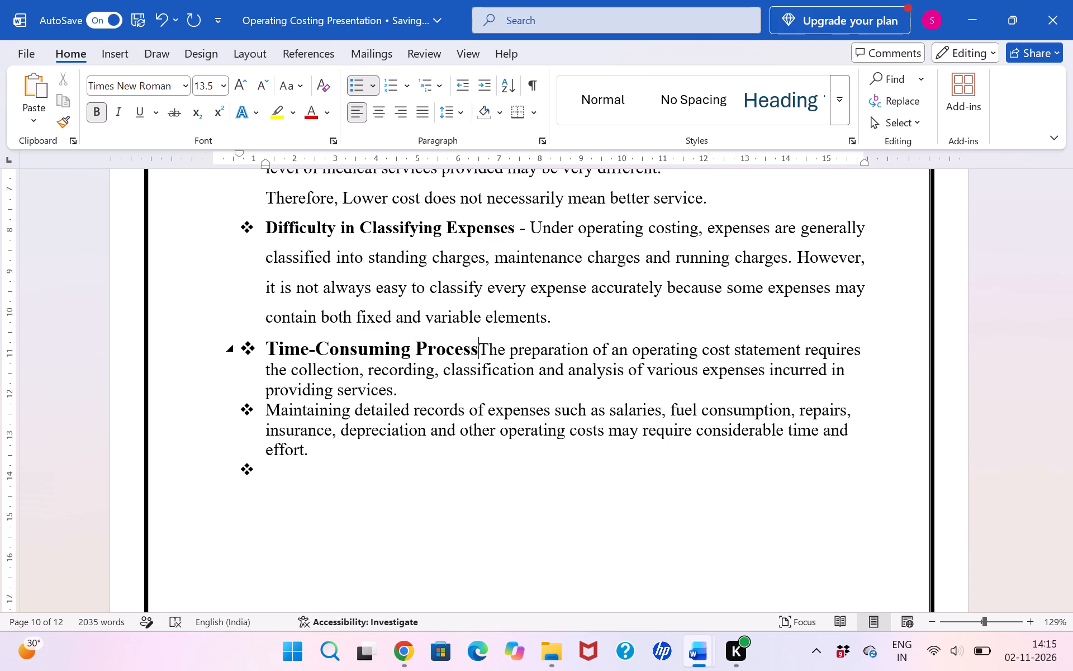
key(space)
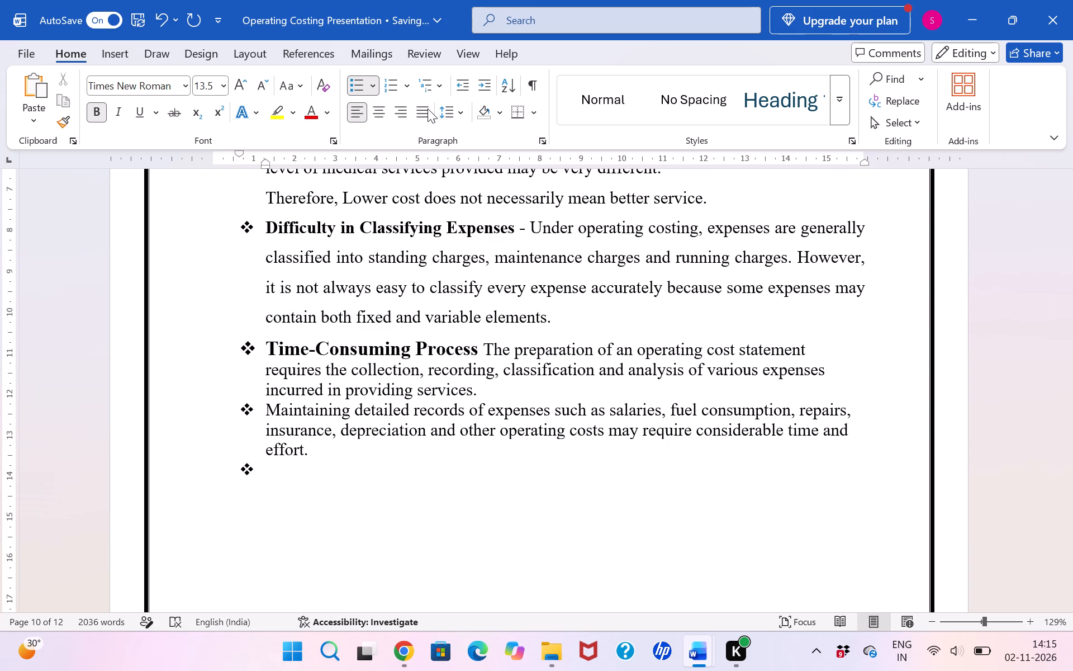
Justify the merged "Time-Consuming Process" bullet, and set it and the "Maintaining detailed records" paragraph to 1.5 line spacing and font size 12.
click(426, 109)
click(277, 344)
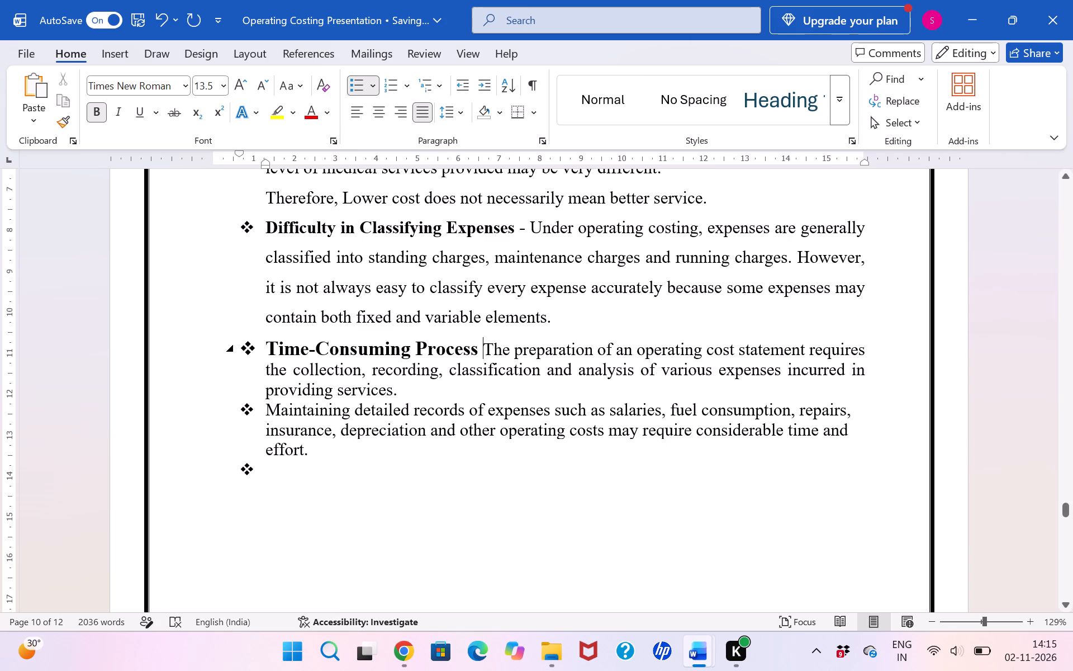
drag(269, 346, 348, 454)
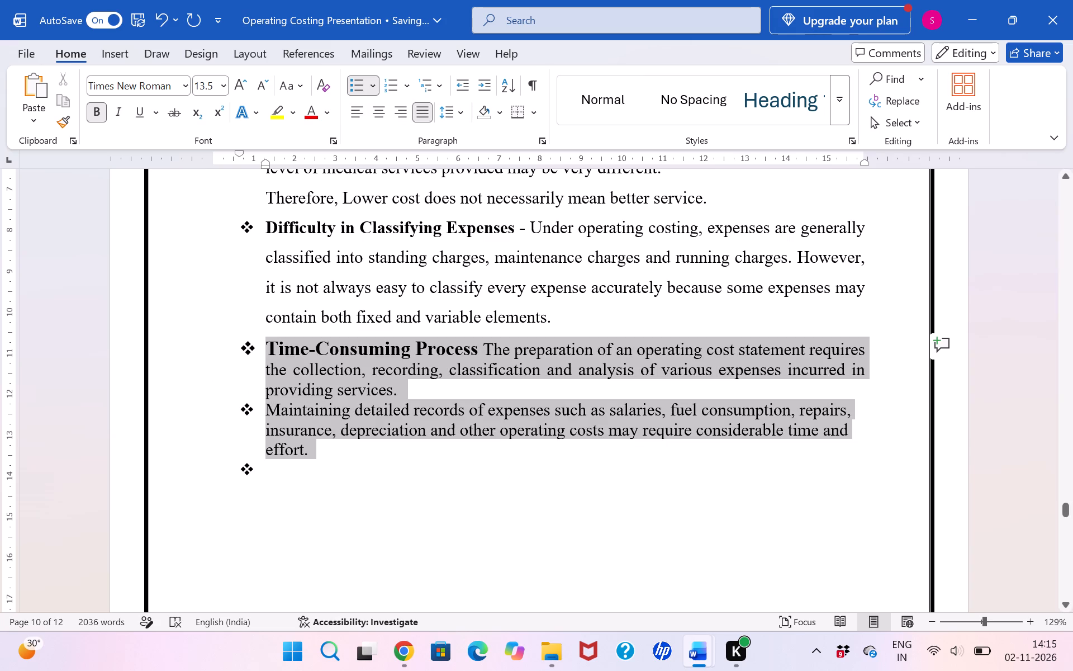
drag(348, 454, 348, 458)
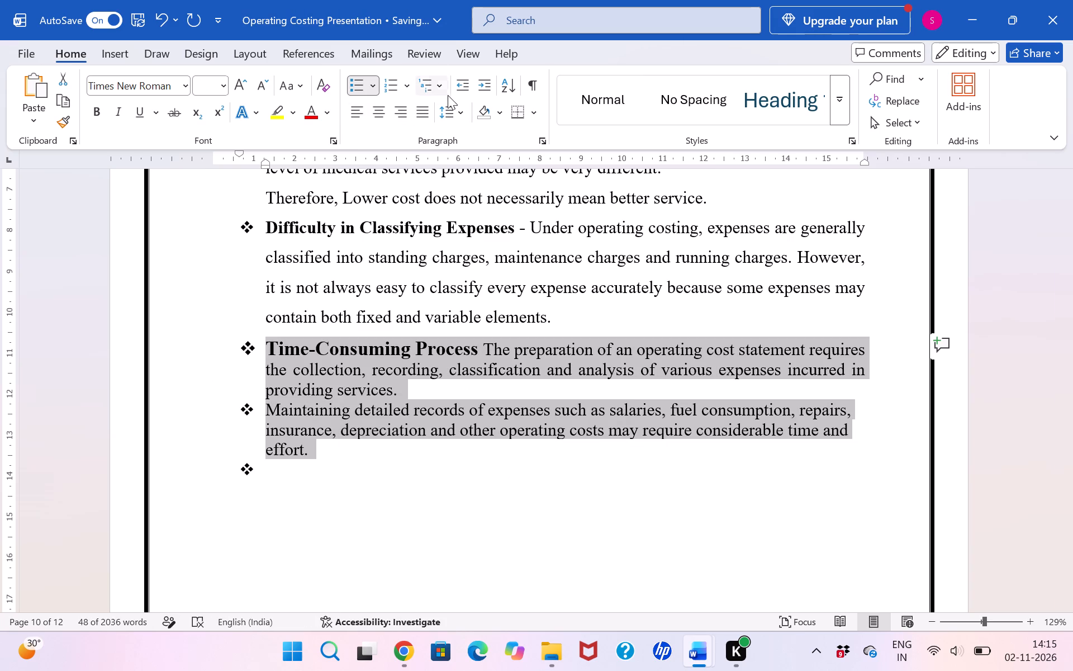
click(453, 102)
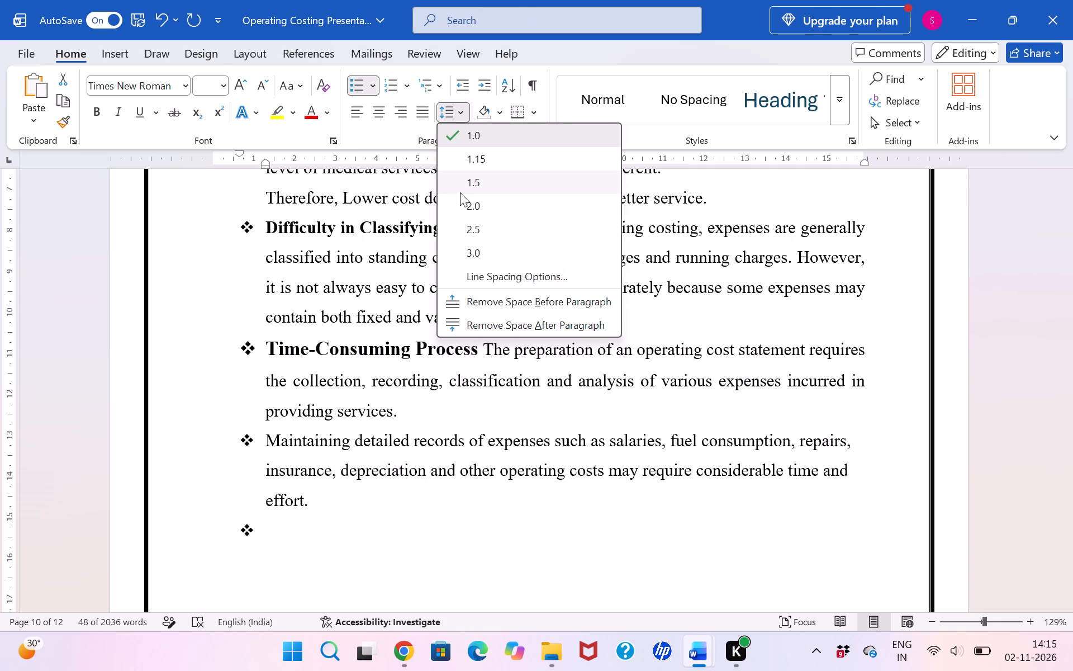
click(460, 192)
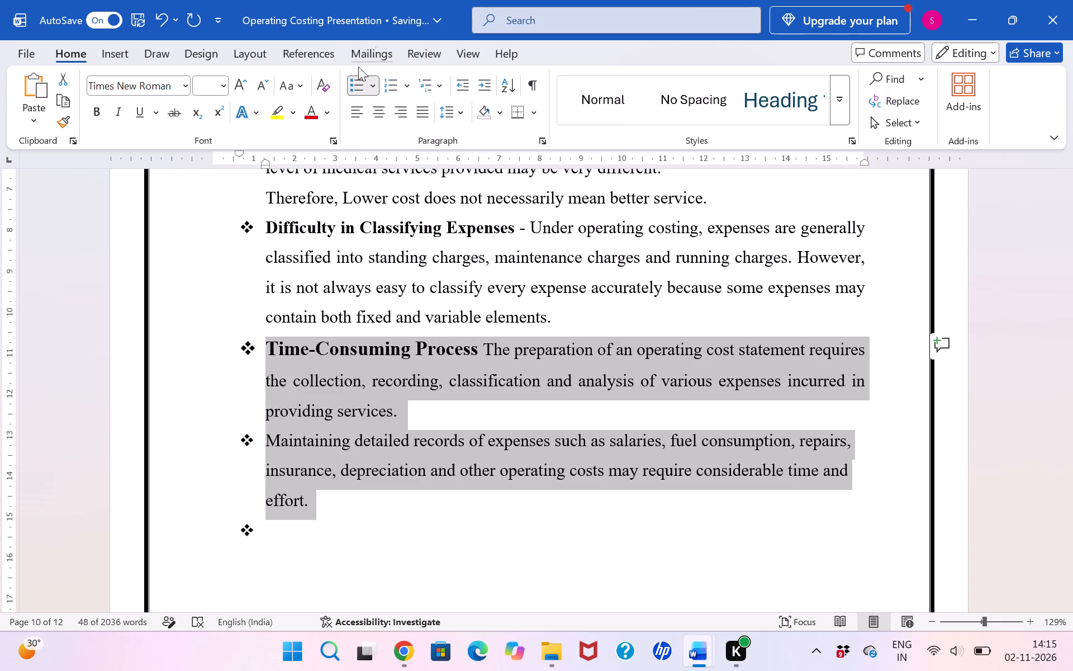
click(226, 81)
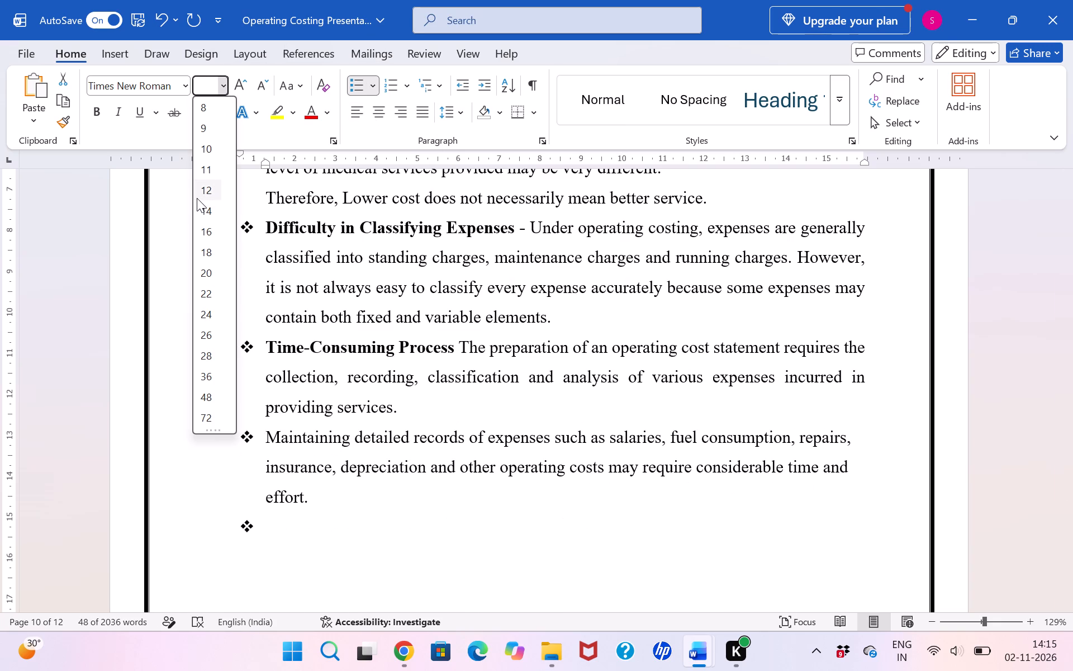
click(197, 198)
Insert a spaced hyphen between the "Time-Consuming Process" heading and its paragraph.
click(454, 356)
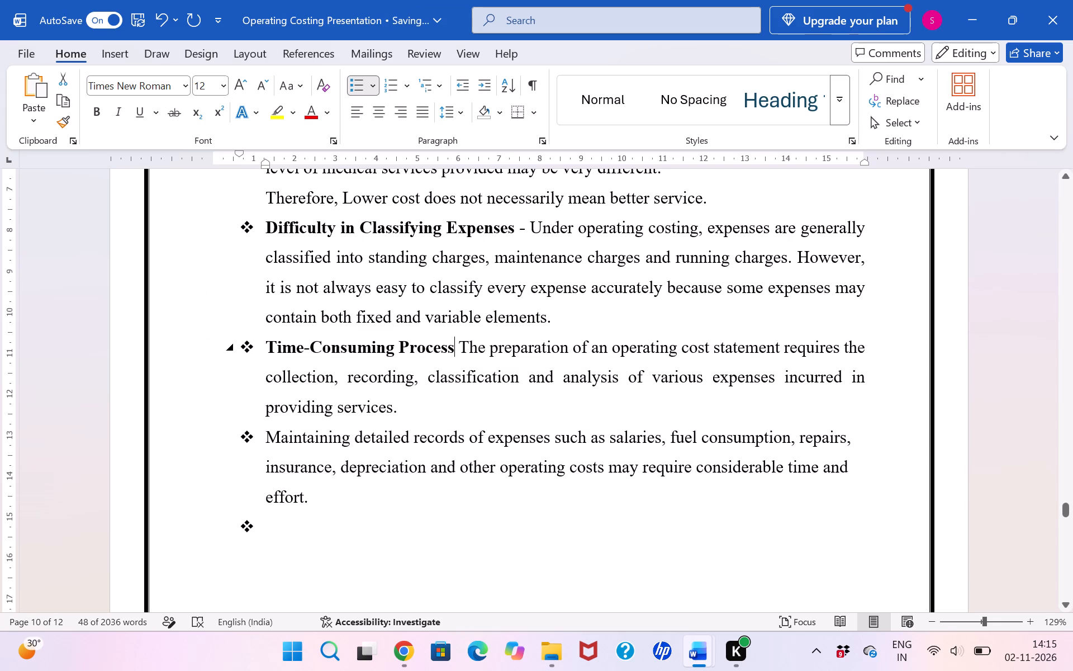
key(space)
text(-)
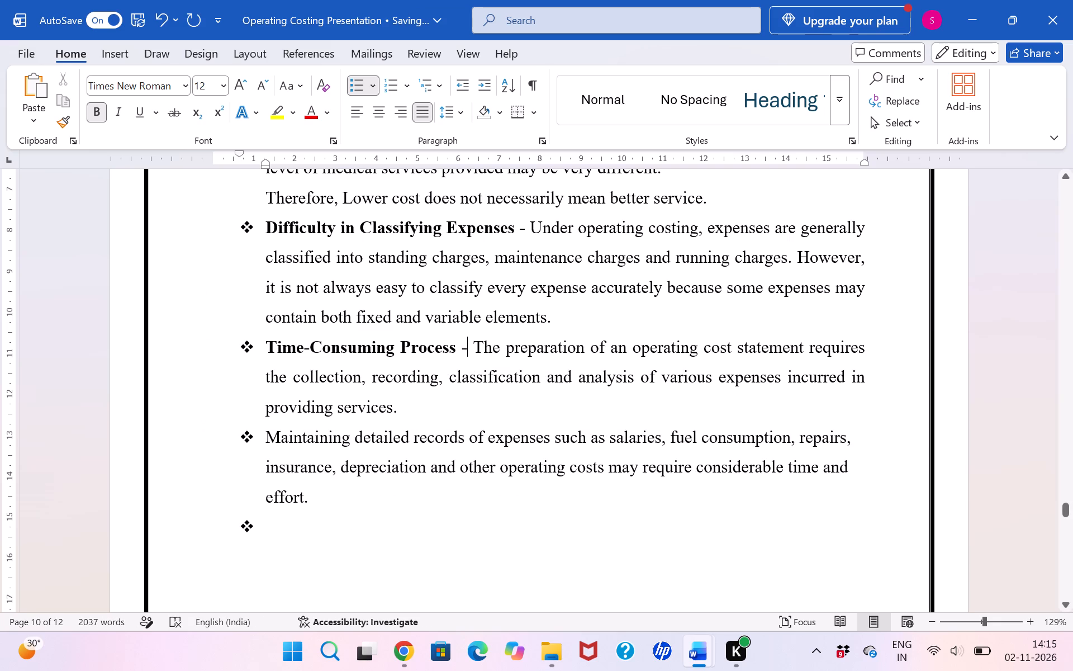
Remove the bullet from the "Maintaining detailed records of expenses" paragraph, keeping it indented under "Time-Consuming Process".
click(267, 430)
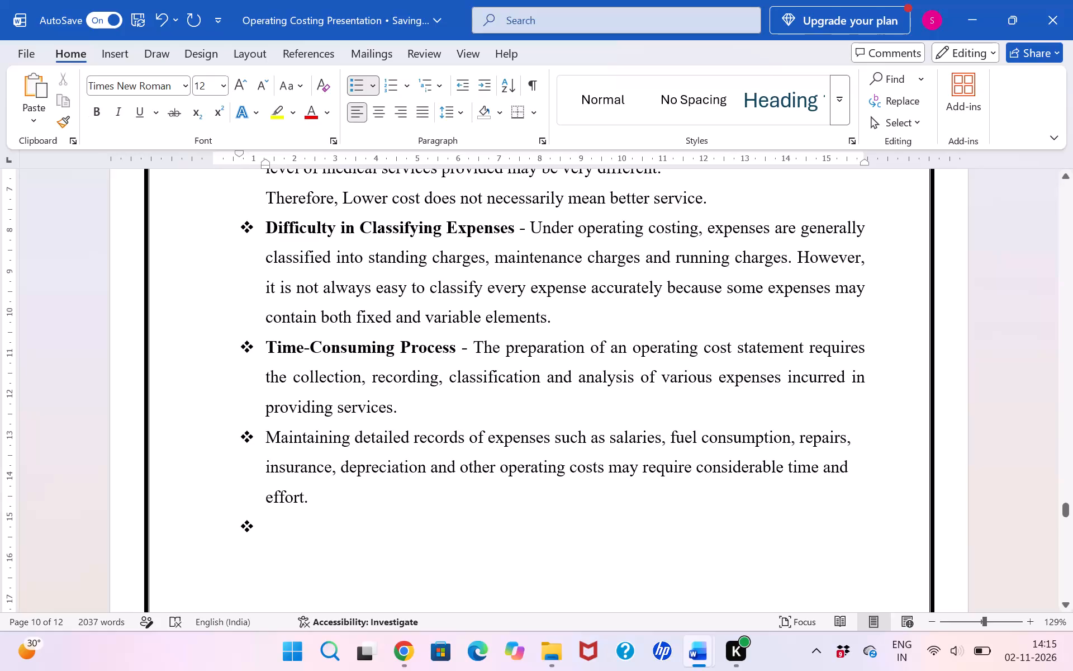
key(BackSpace)
Copy the "Average cost may conceal variations" heading and its first sentence from the operating costing reference document.
click(284, 533)
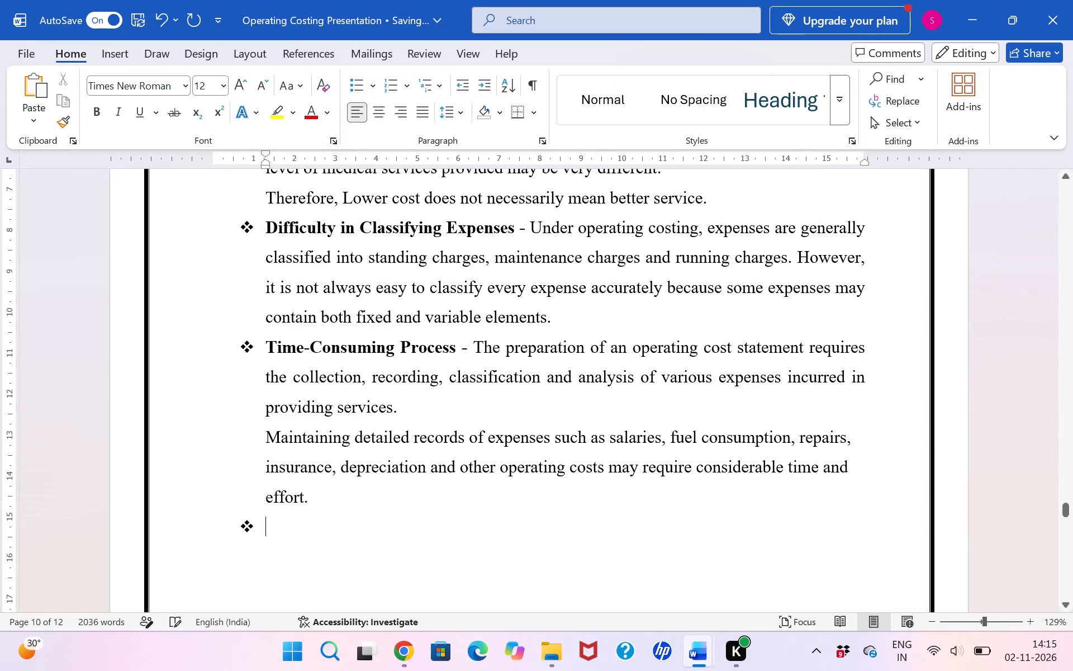
click(1072, 352)
click(1072, 556)
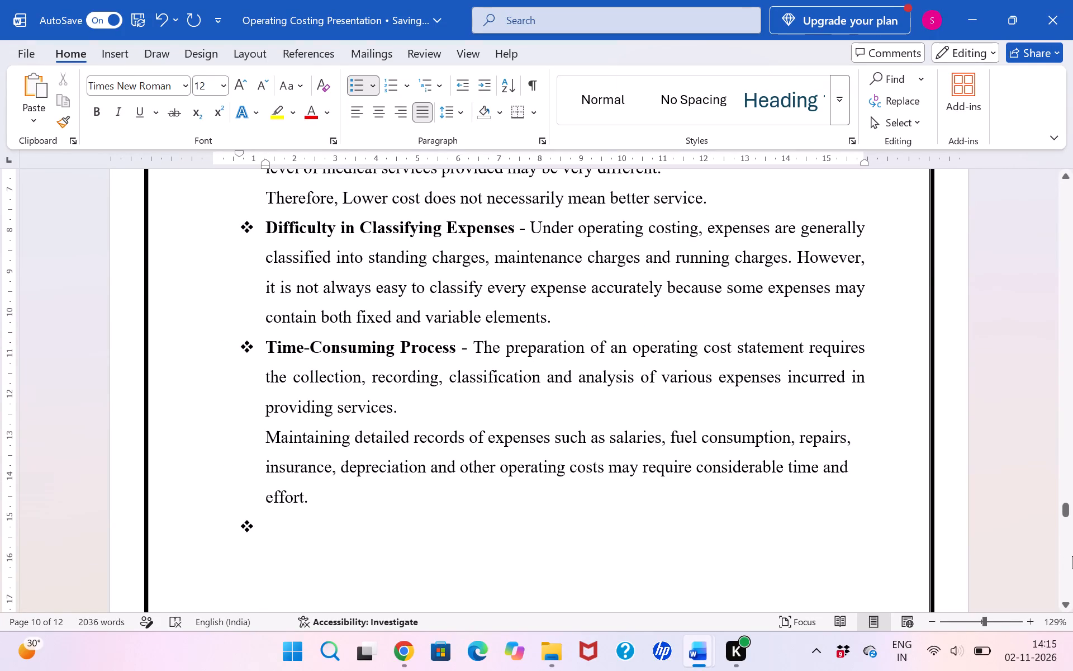
triple_click(1064, 178)
triple_click(1064, 178)
triple_click(1064, 178)
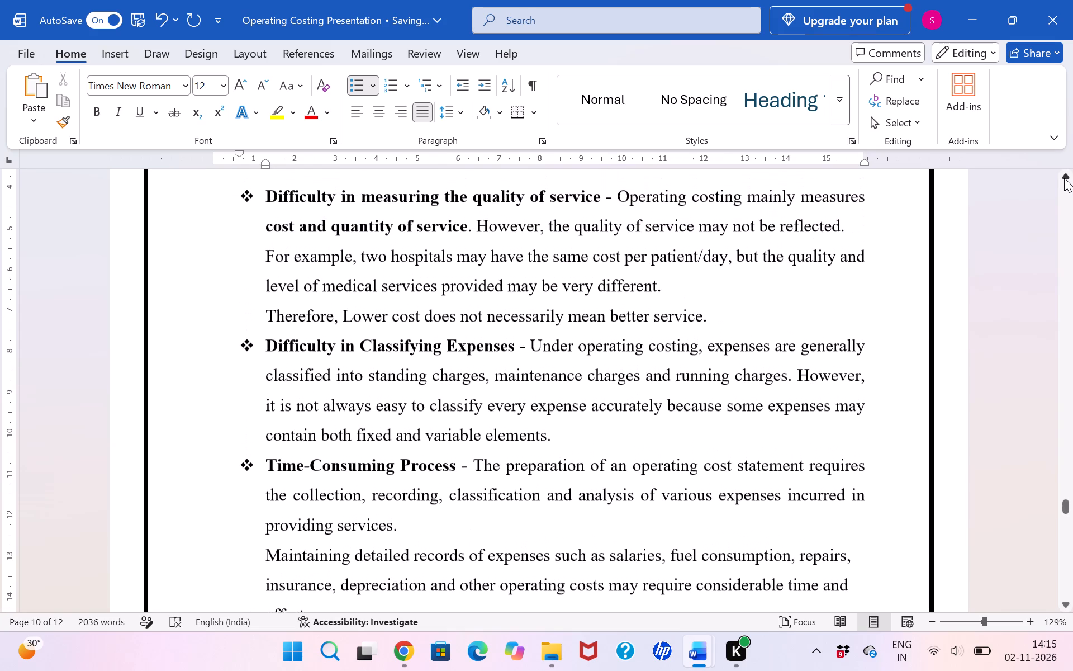
click(1069, 610)
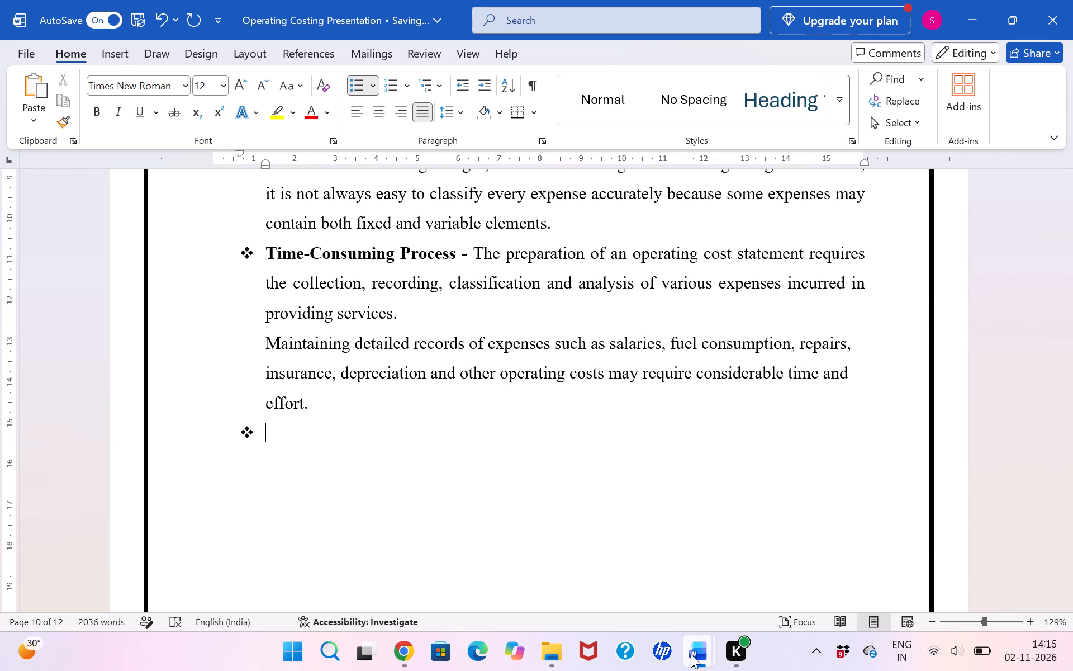
click(664, 595)
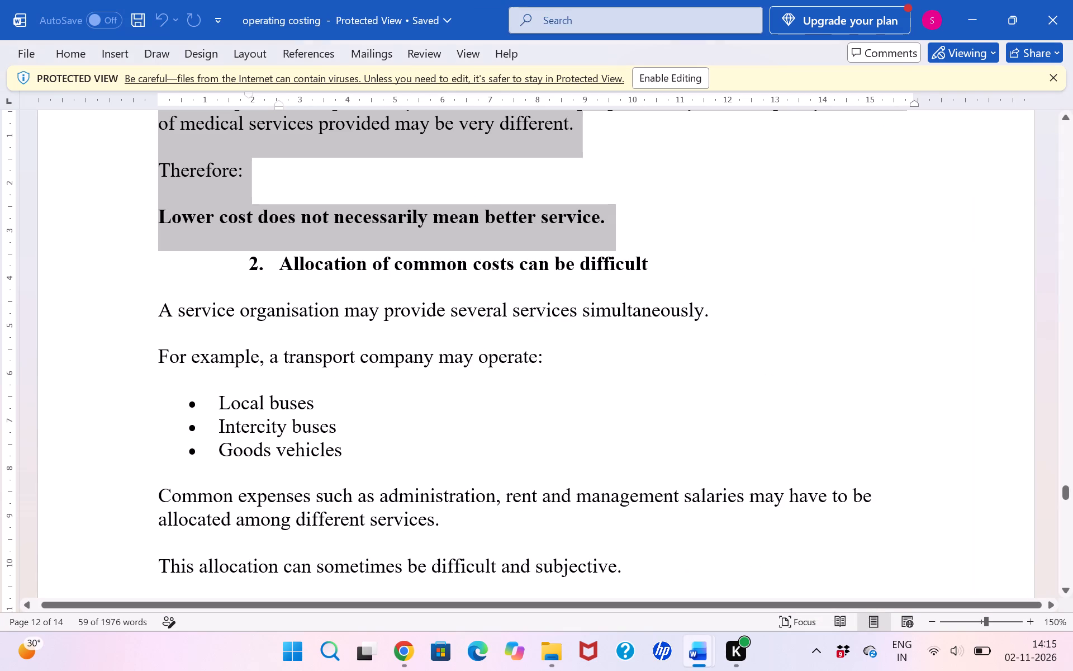
triple_click(1066, 590)
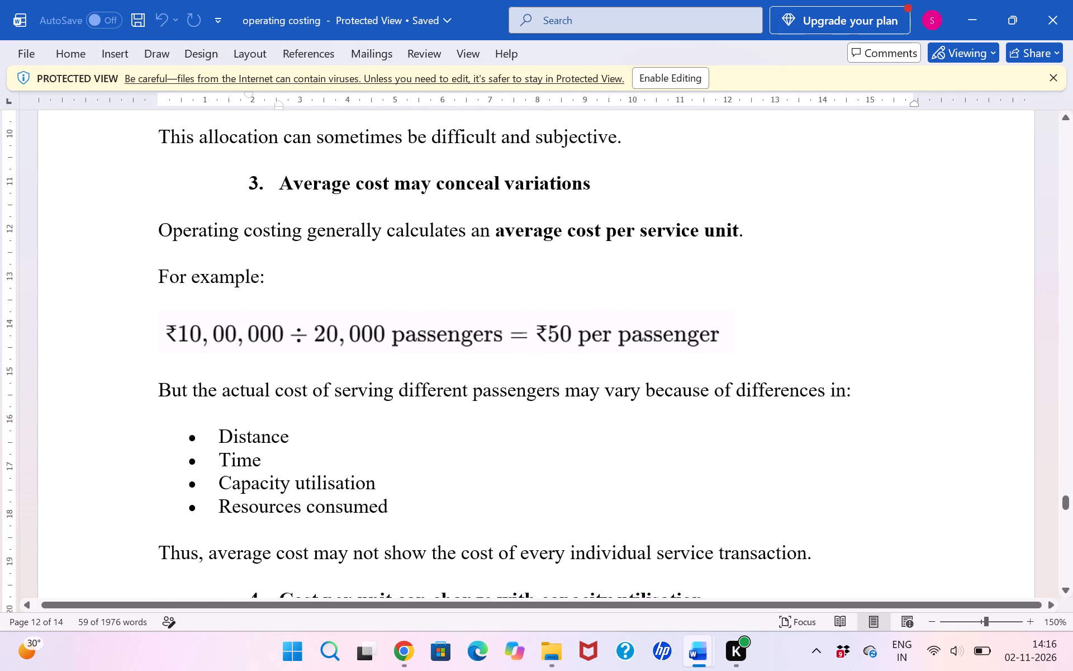
drag(277, 174, 511, 212)
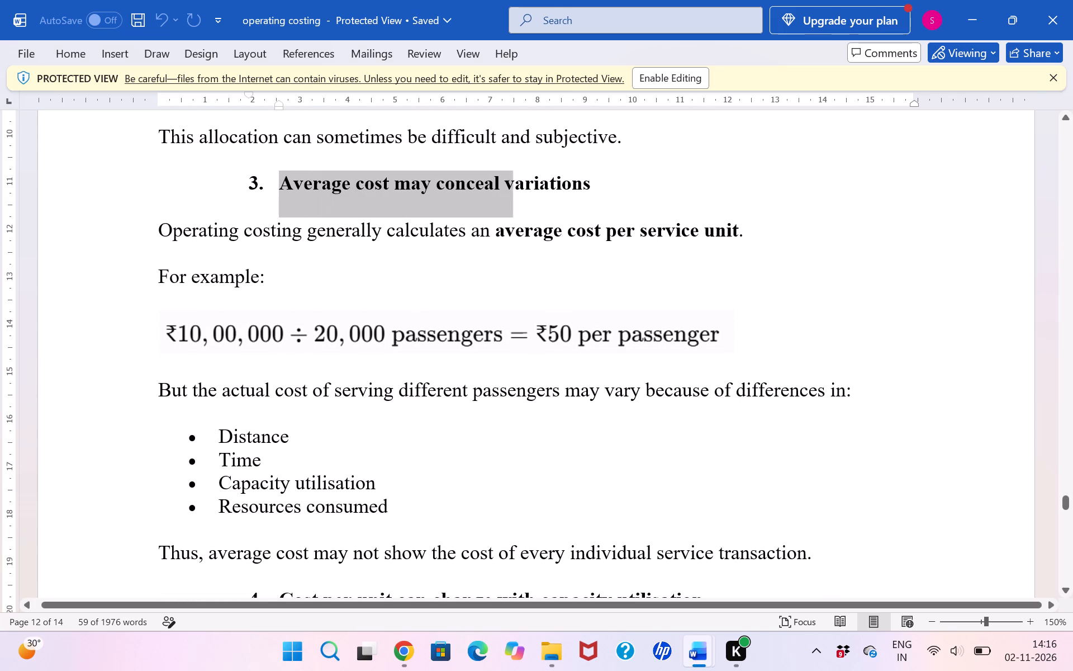
drag(511, 212, 794, 252)
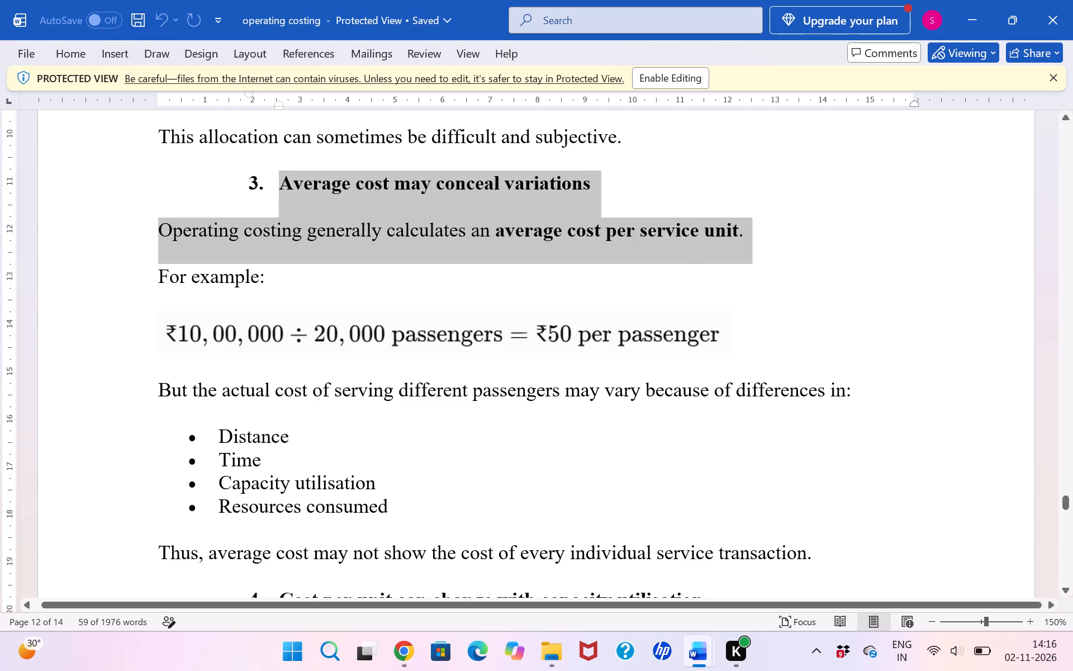
drag(794, 252, 745, 261)
drag(745, 261, 744, 262)
key(ctrl+c)
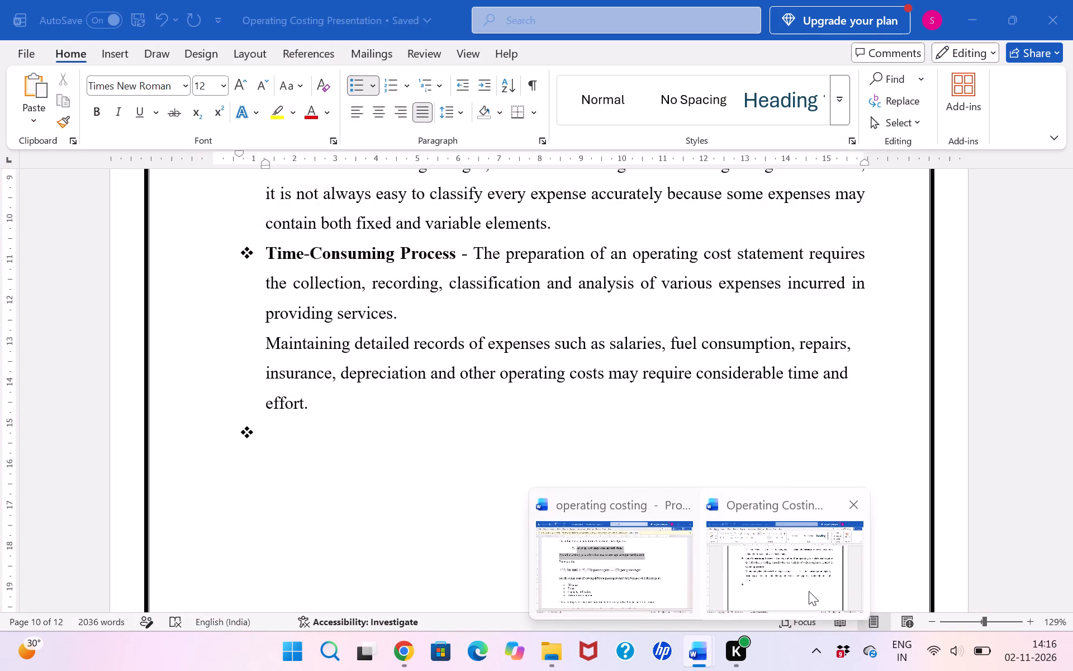
Paste the copied text into the presentation's empty last bullet, undo it, set 1.5 line spacing there and paste again.
click(809, 591)
key(ctrl+v)
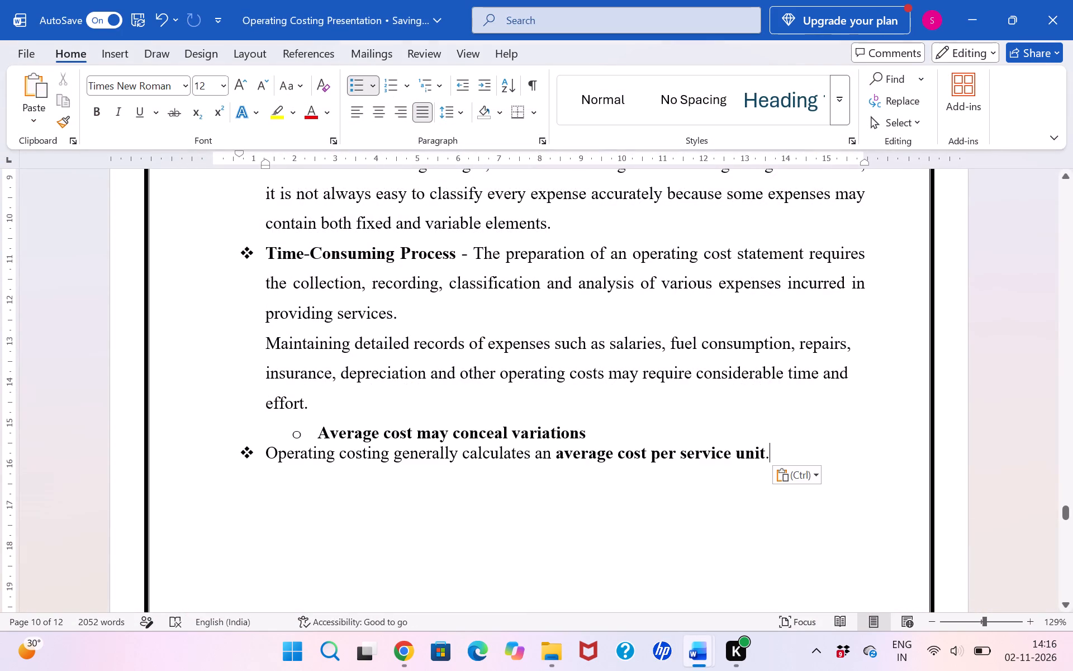
key(ctrl+z)
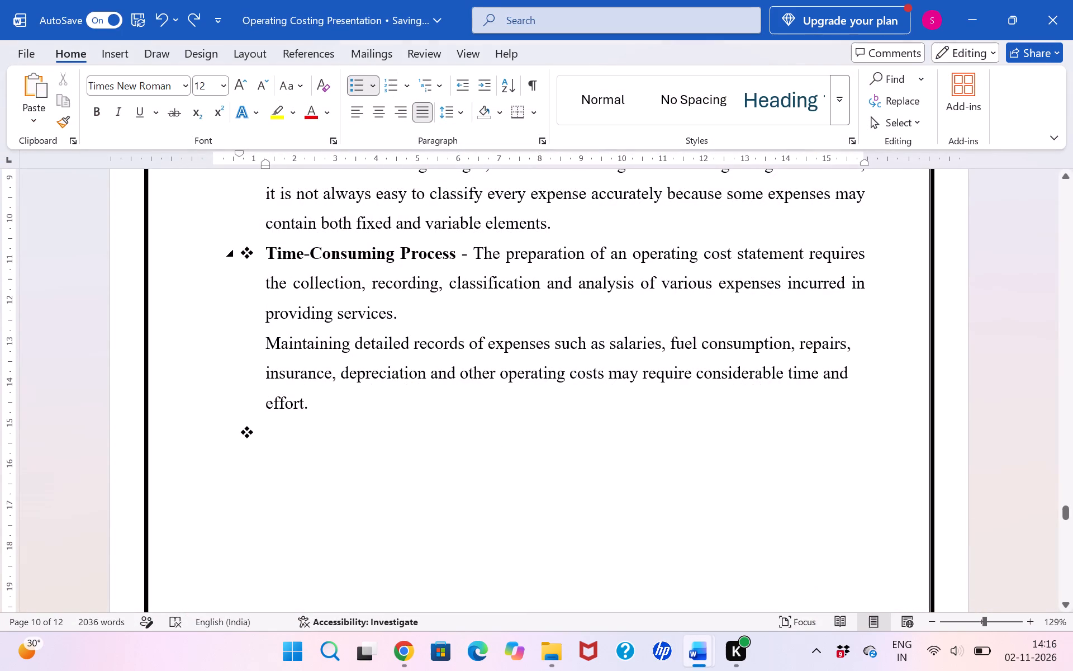
click(465, 119)
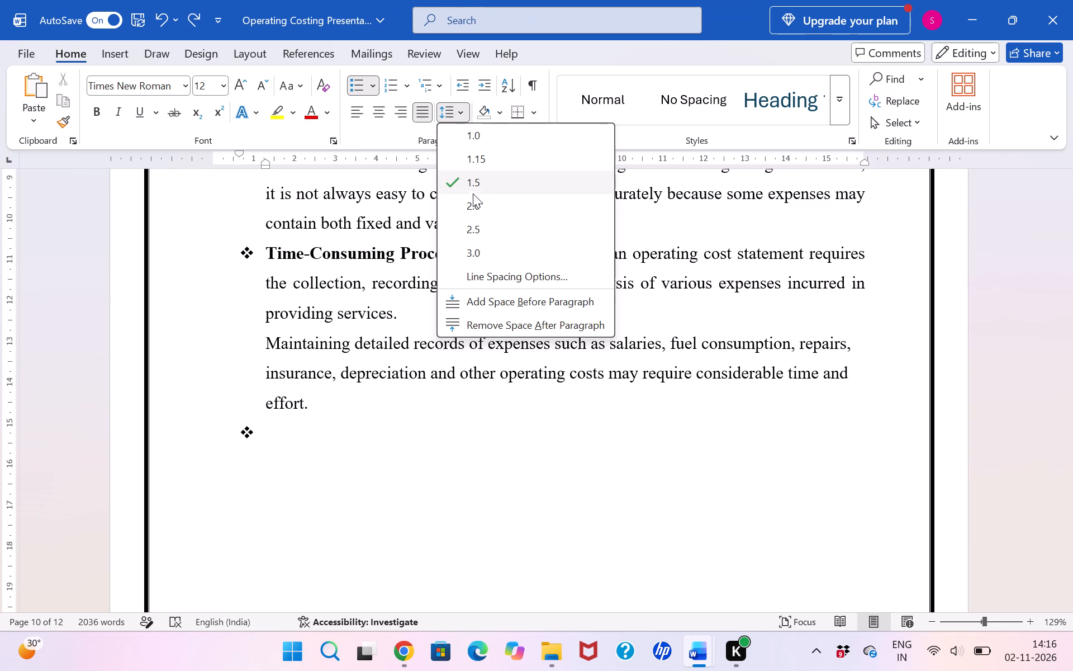
click(473, 182)
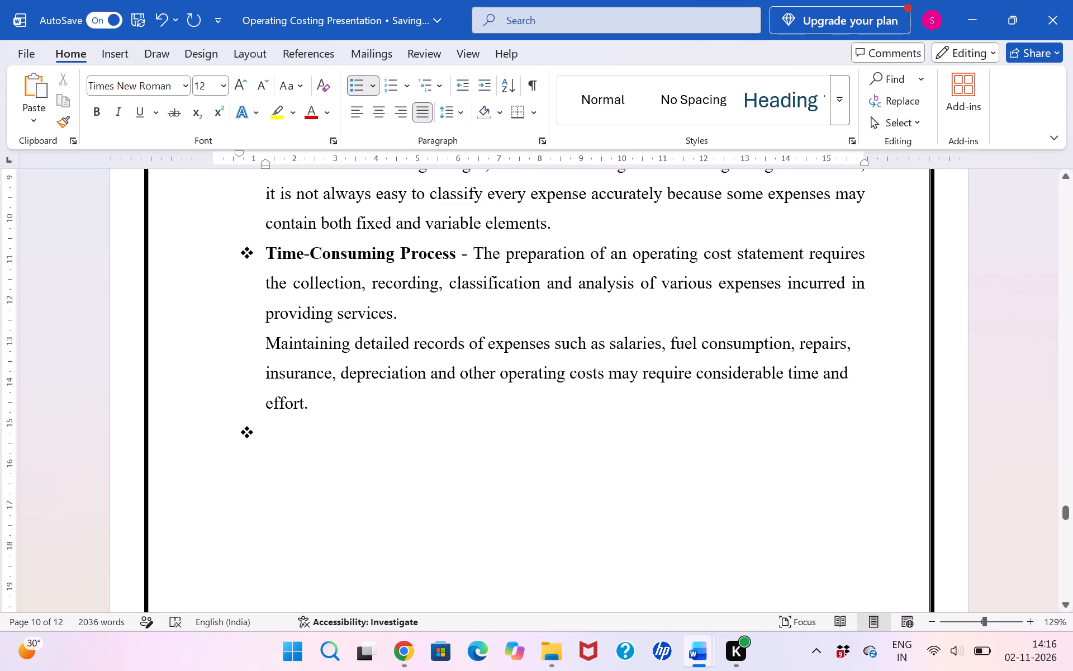
key(ctrl+v)
Change the "Average cost may conceal variations" sub-bullet into a main-level diamond bullet aligned with the other disadvantages.
click(308, 437)
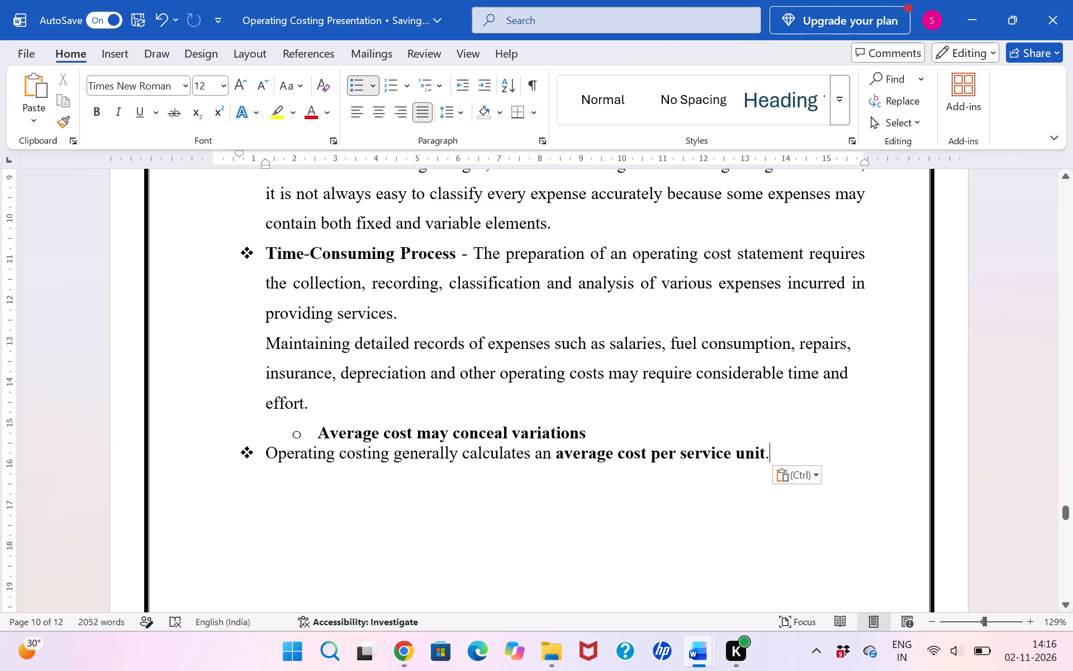
key(BackSpace)
key(BackSpace)
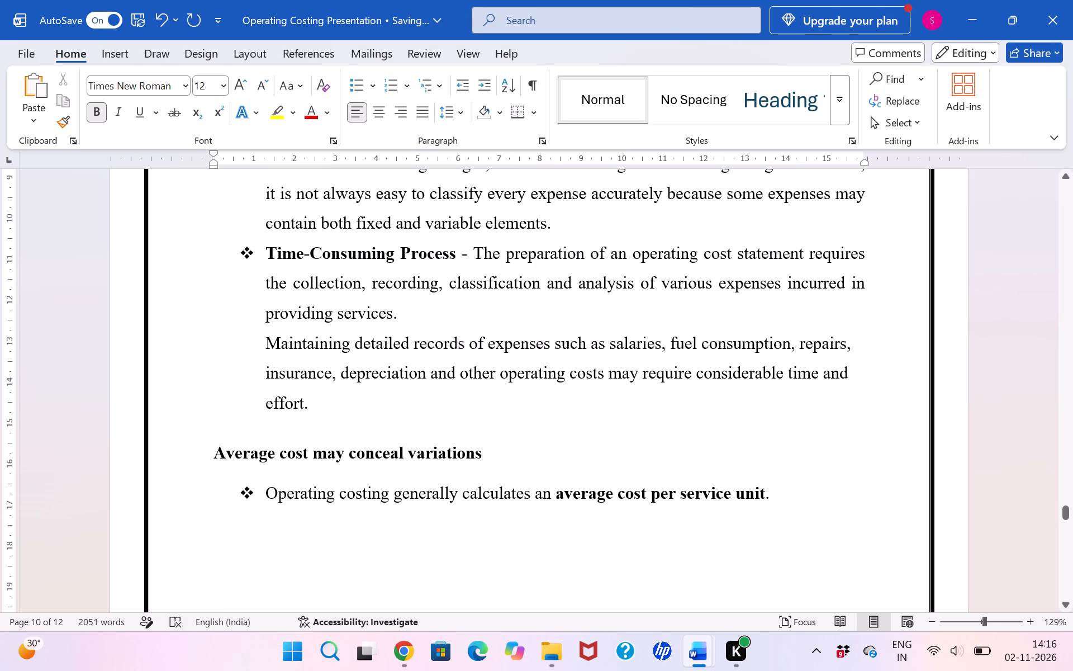
key(BackSpace)
key(Return)
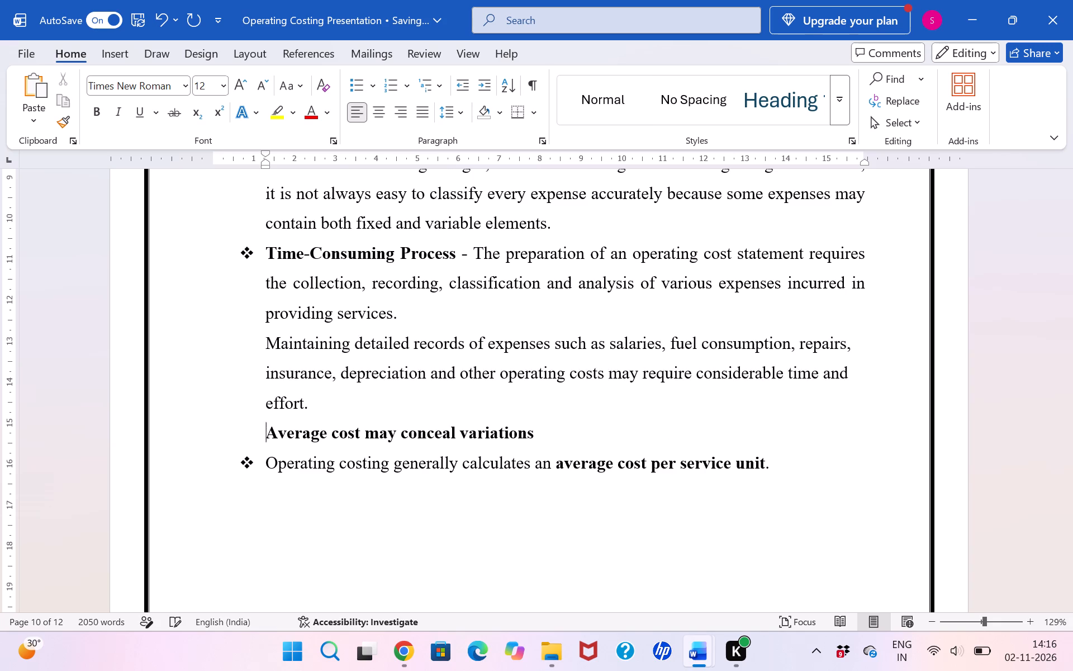
click(357, 79)
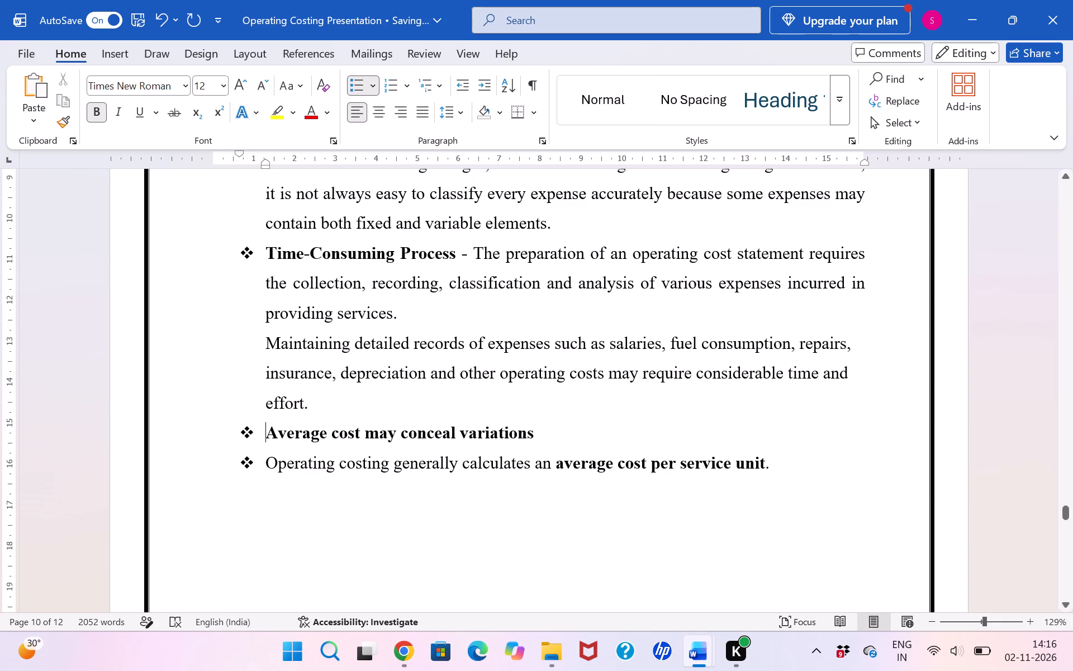
Join the "Operating costing generally calculates" sentence onto the "Average cost may conceal variations" heading, separated by " - ".
click(267, 466)
key(BackSpace)
key(BackSpace)
key(BackSpace)
key(BackSpace)
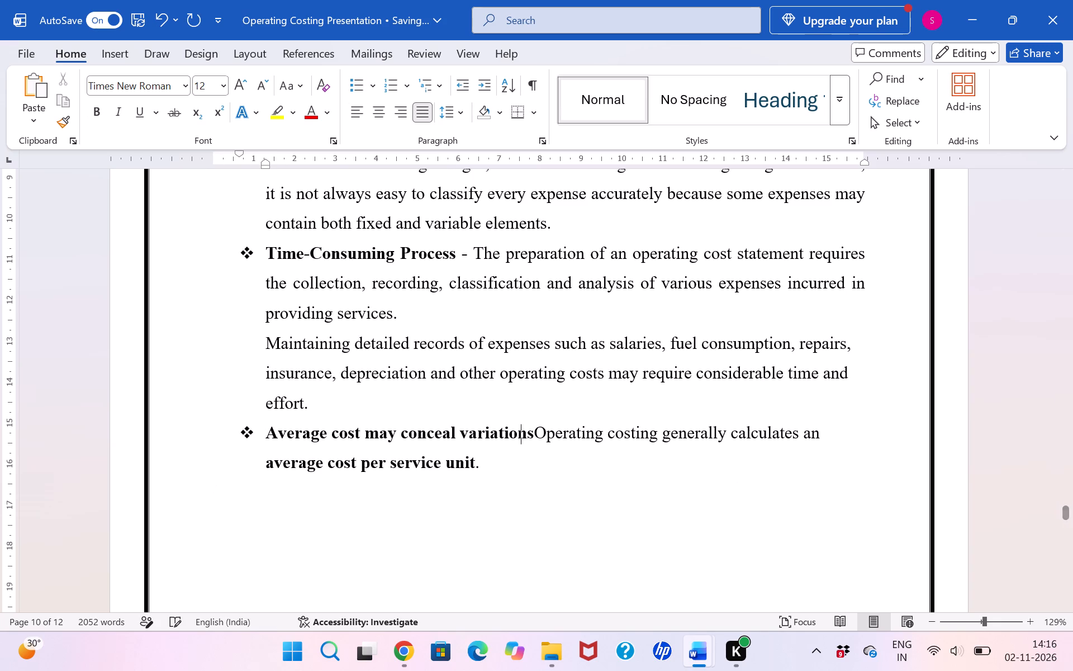
key(space)
text(-)
key(space)
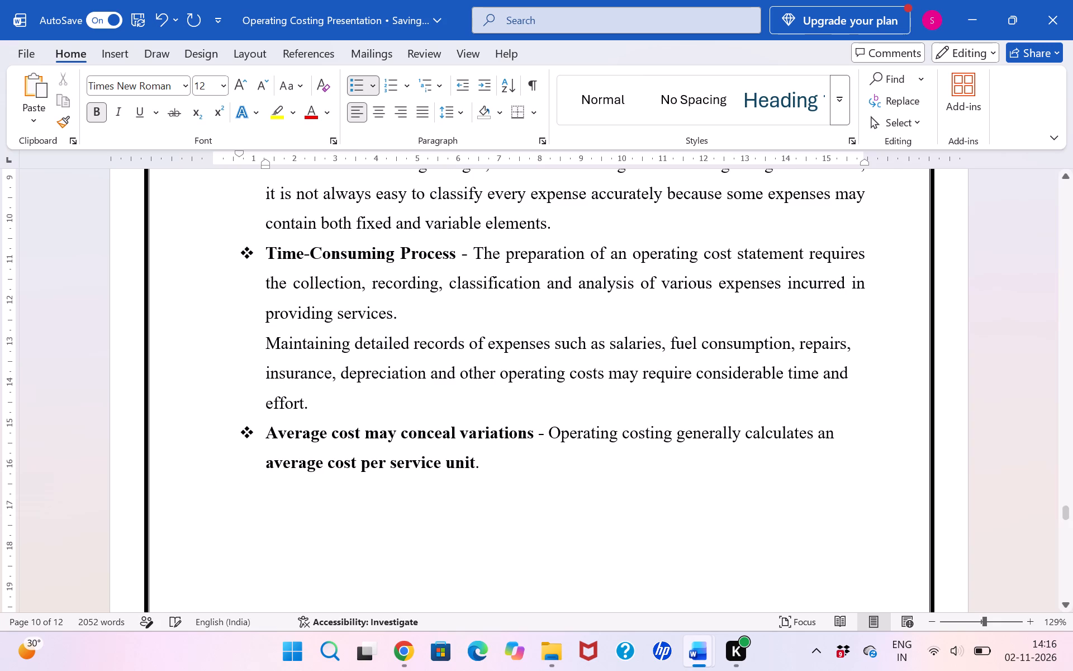
Remove the bold formatting from "average cost per service unit" in the "Average cost may conceal variations" bullet.
drag(259, 465, 400, 472)
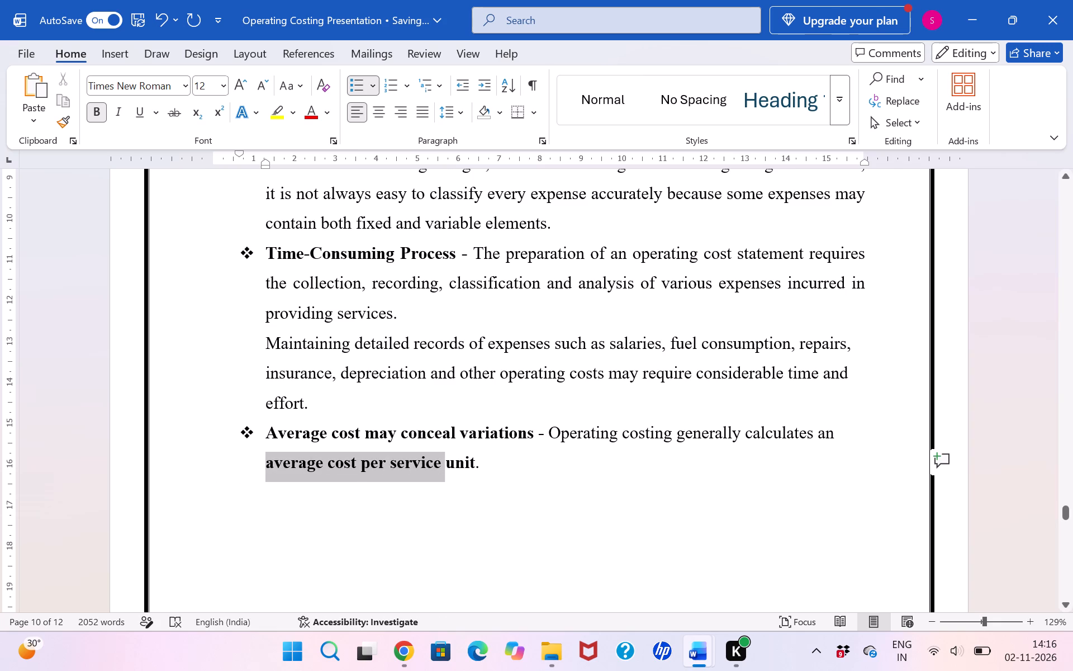
drag(400, 472, 477, 462)
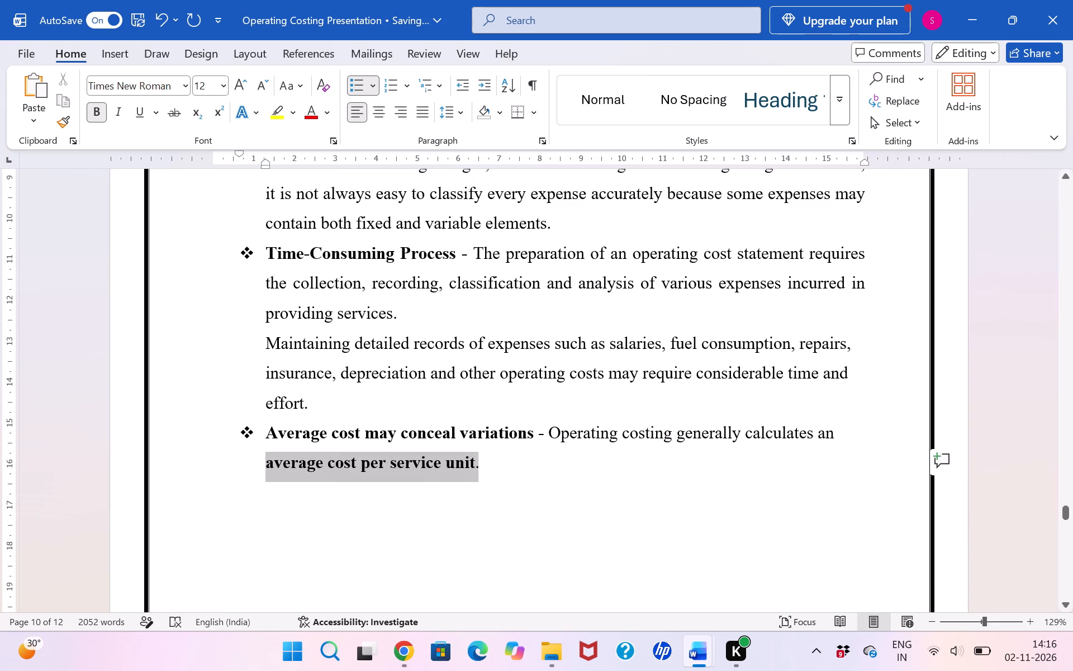
drag(477, 462, 477, 462)
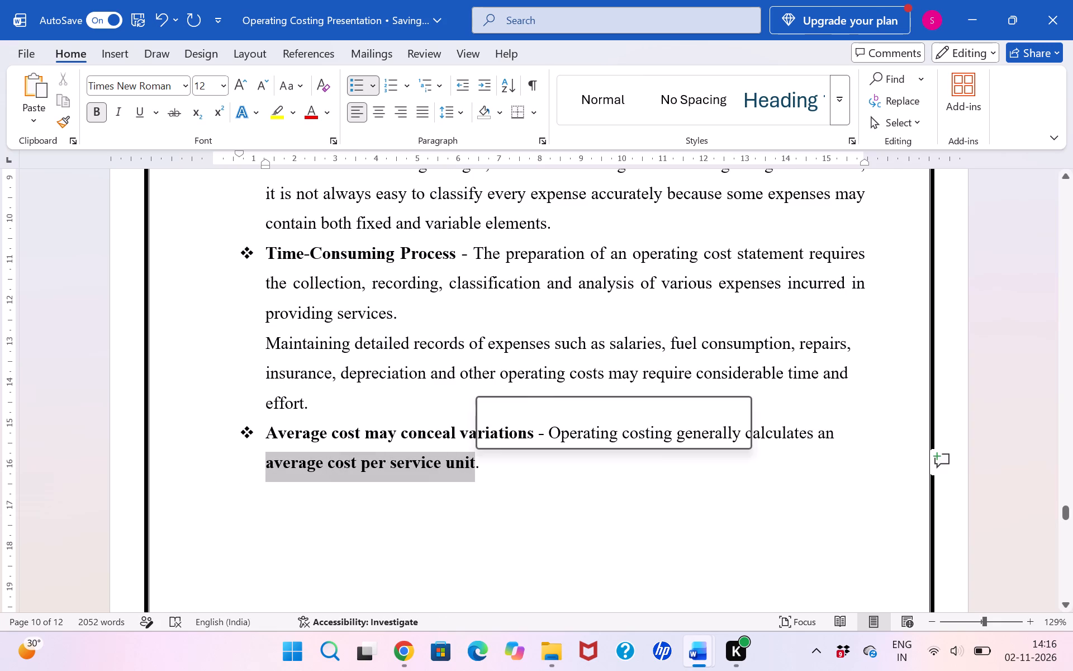
key(ctrl+b)
click(482, 469)
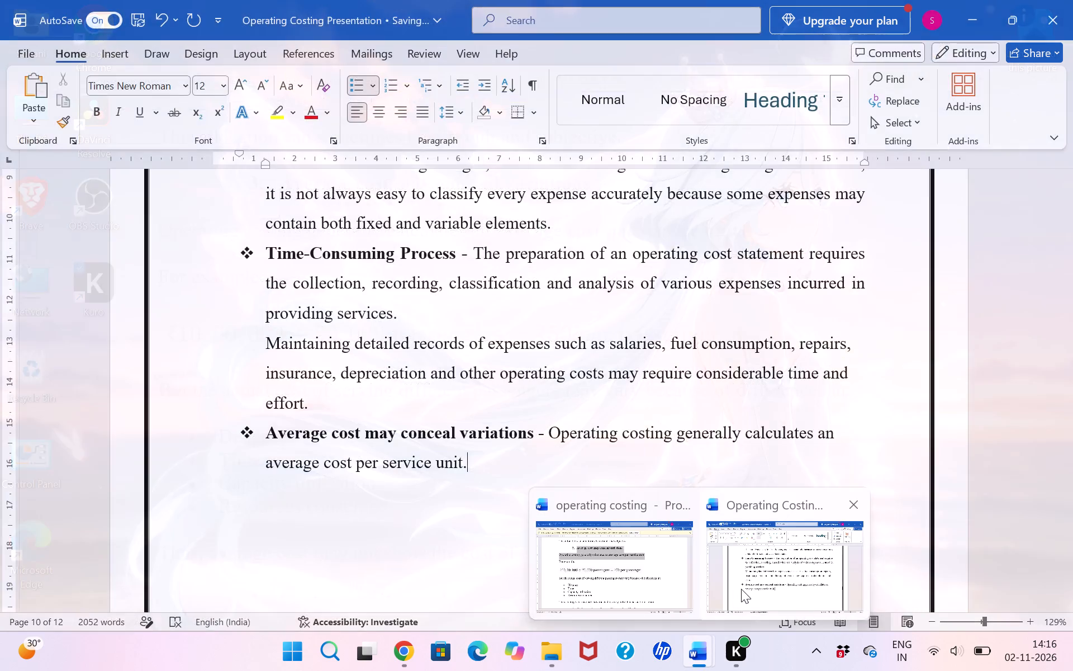
Copy "But the actual cost of serving different passengers may vary because of differences in" from the reference document and append it to the average cost bullet.
click(647, 595)
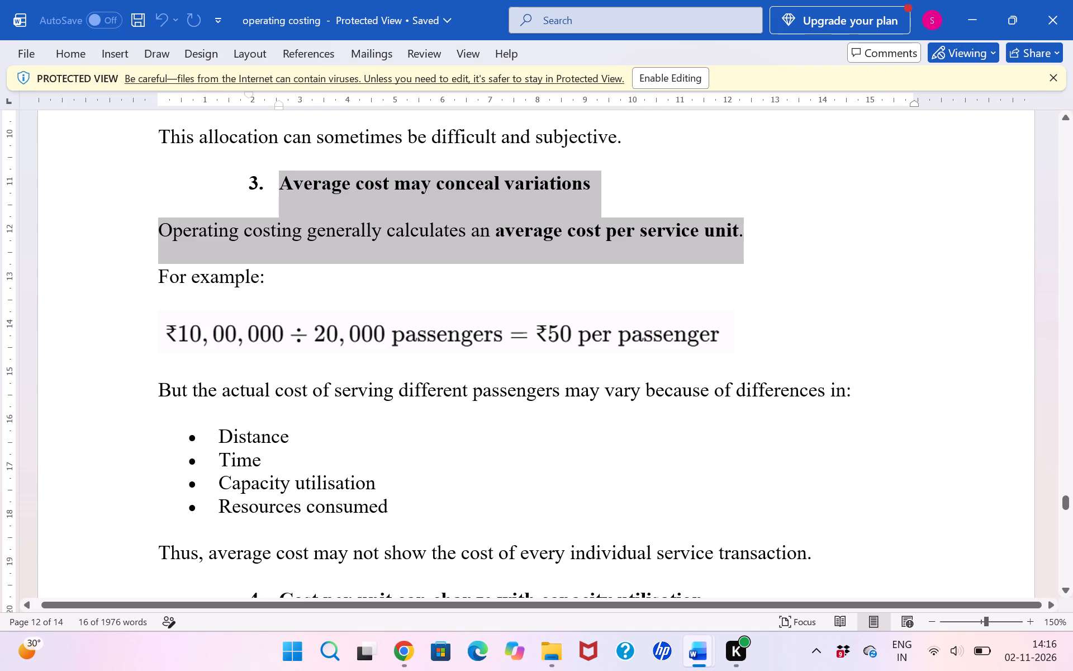
drag(162, 387, 319, 415)
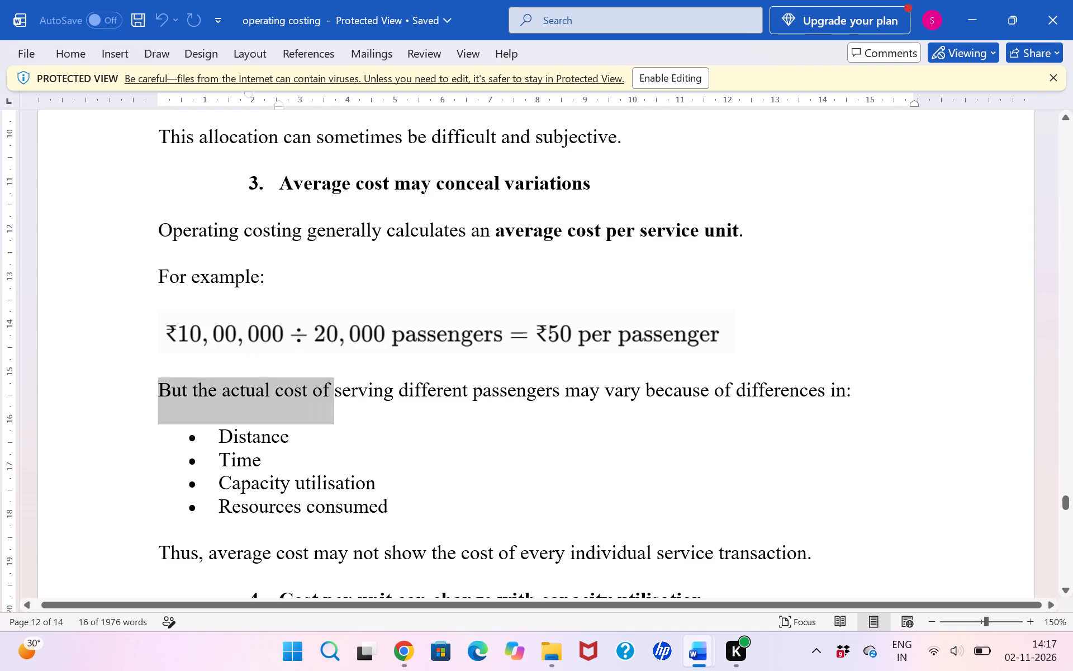
drag(319, 415, 824, 385)
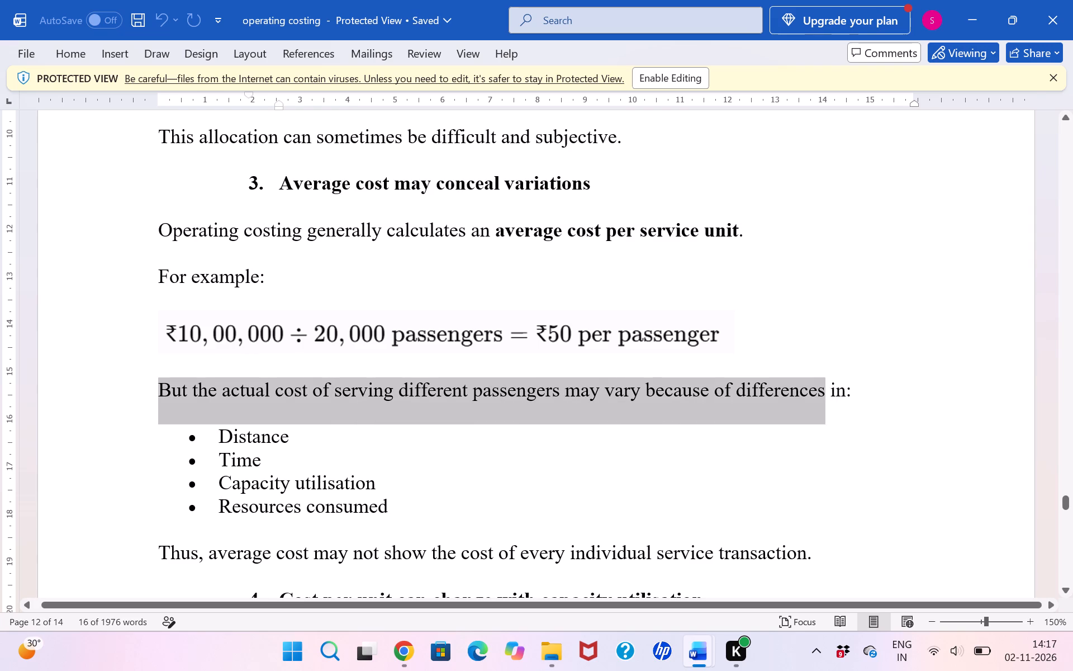
drag(824, 385, 843, 385)
key(ctrl+c)
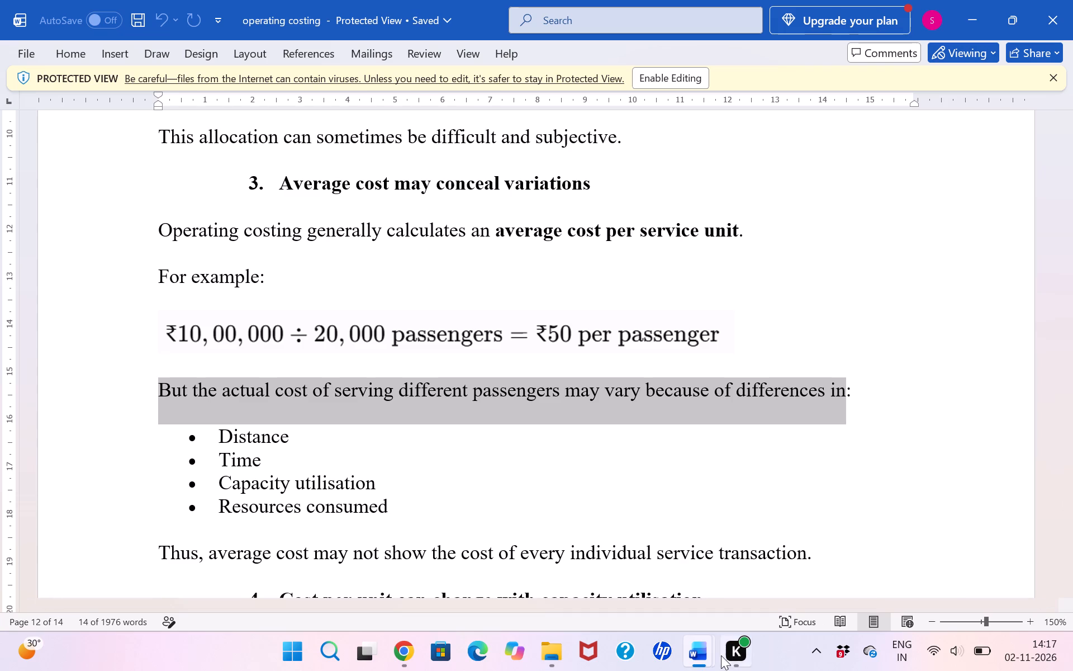
click(782, 565)
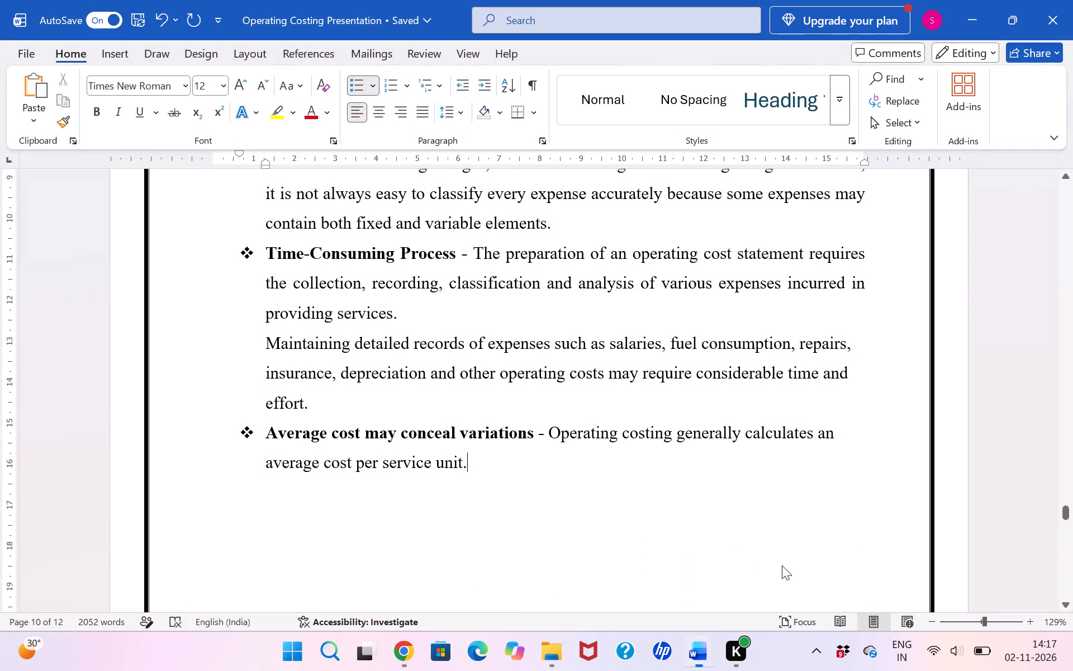
key(space)
key(ctrl+v)
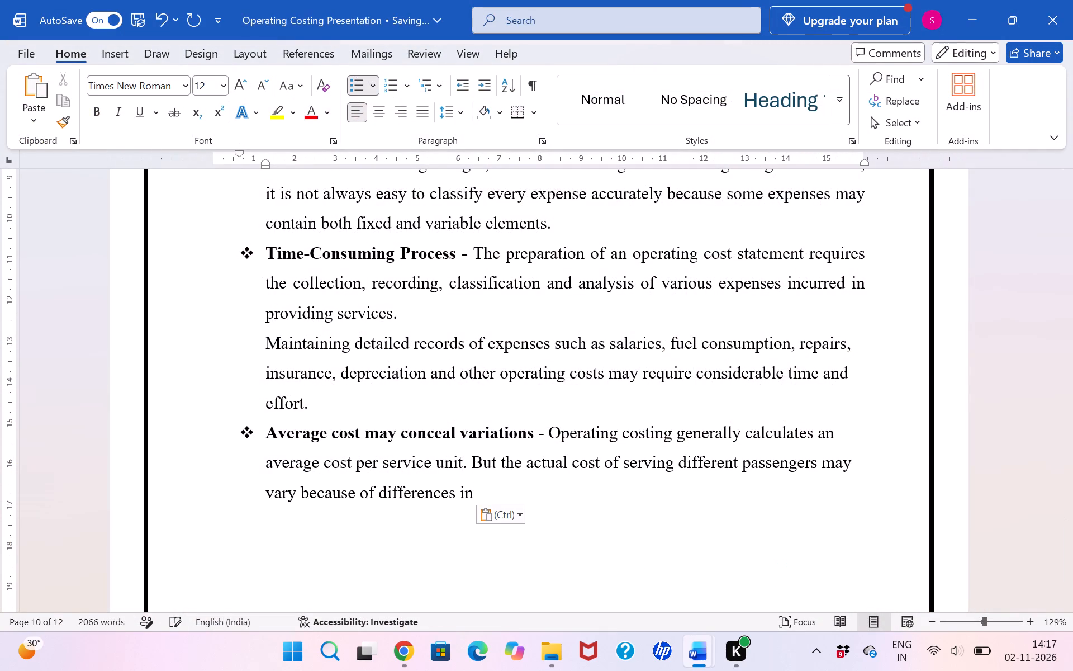
Complete the appended sentence with "distance, time, capacity utilisation and resources consumed.", following the reference document's list.
key(space)
text(Distan)
key(BackSpace)
key(BackSpace)
key(BackSpace)
key(BackSpace)
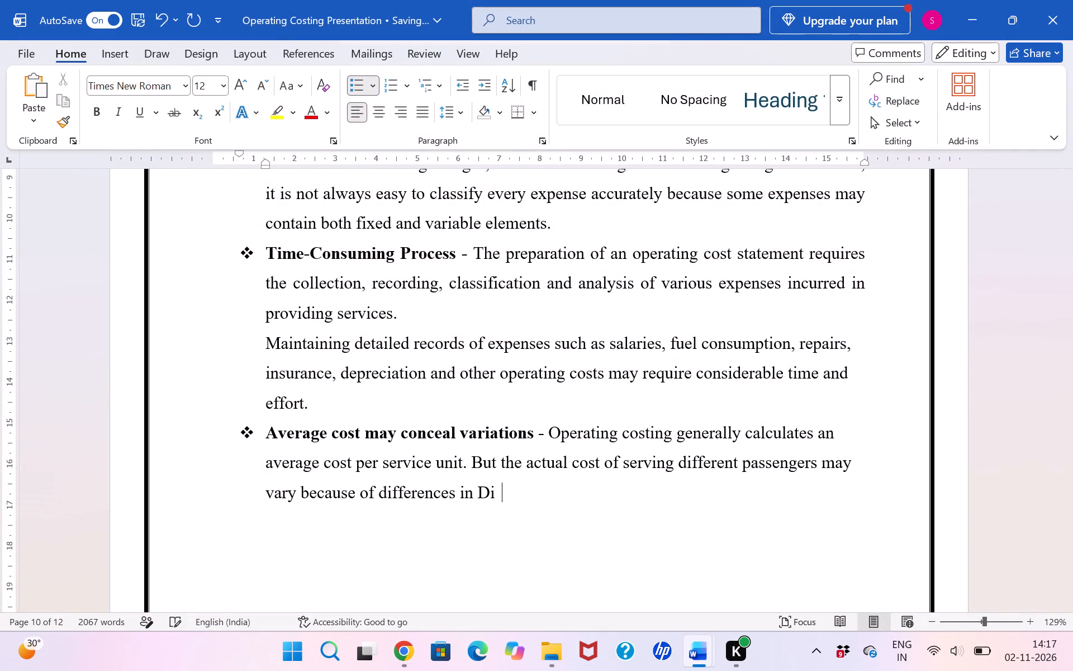
key(BackSpace)
key(BackSpace)
text(distan)
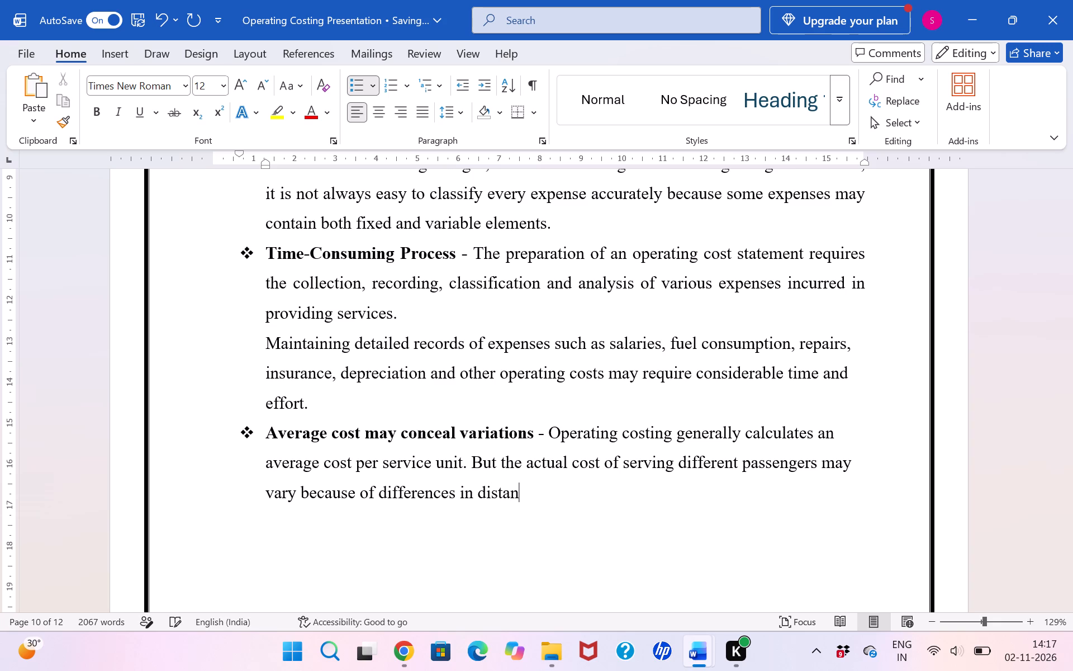
text(ce, time)
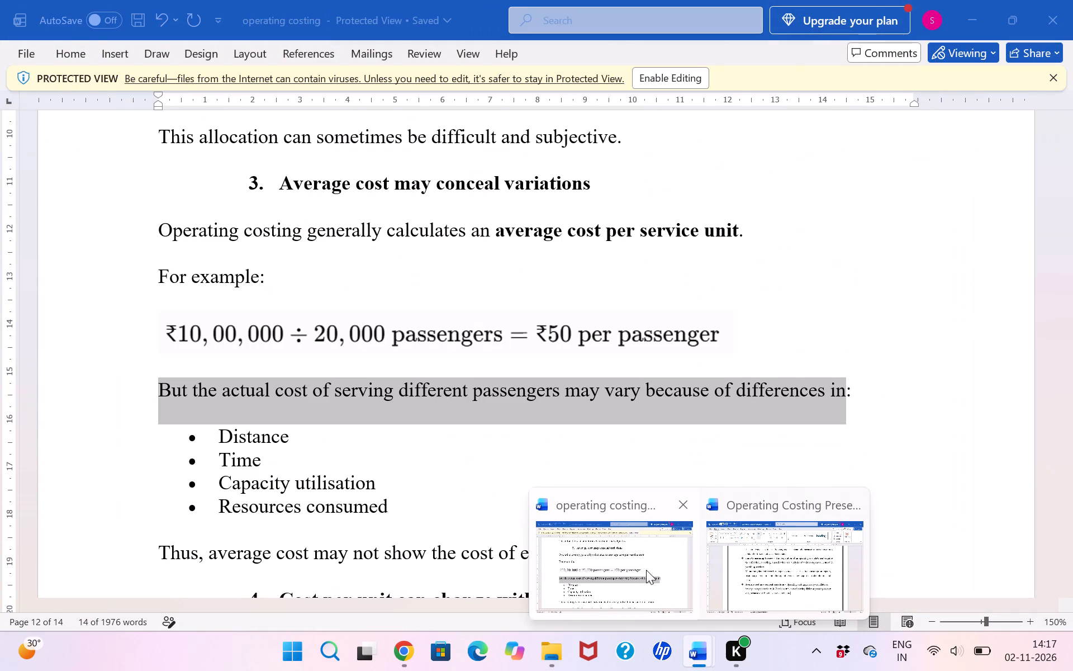
click(722, 575)
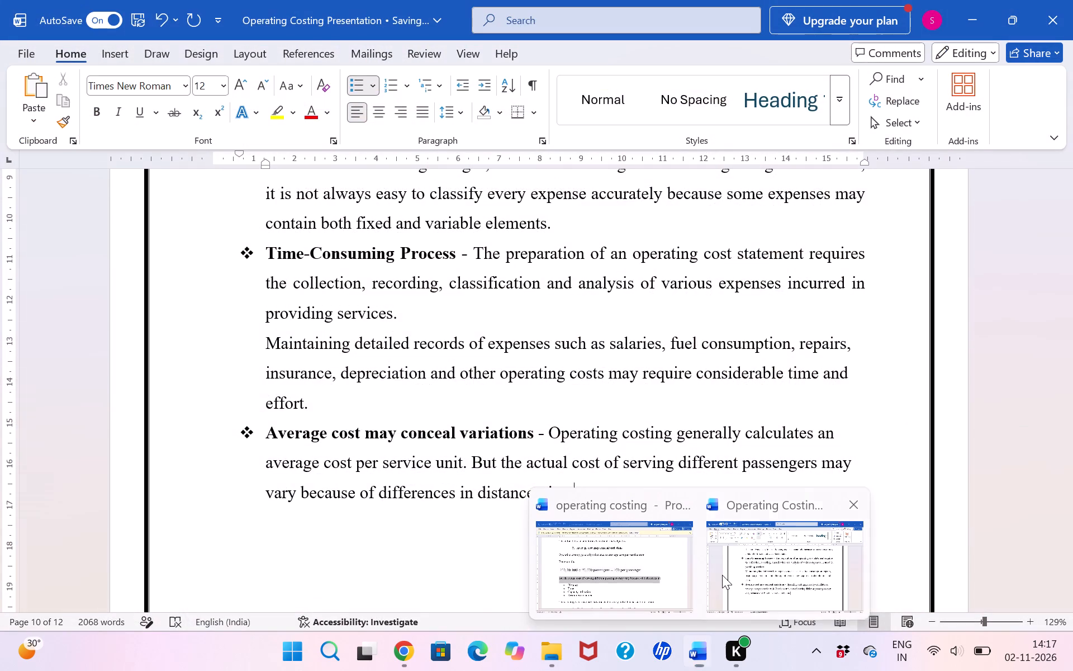
text(, capacity utiliz)
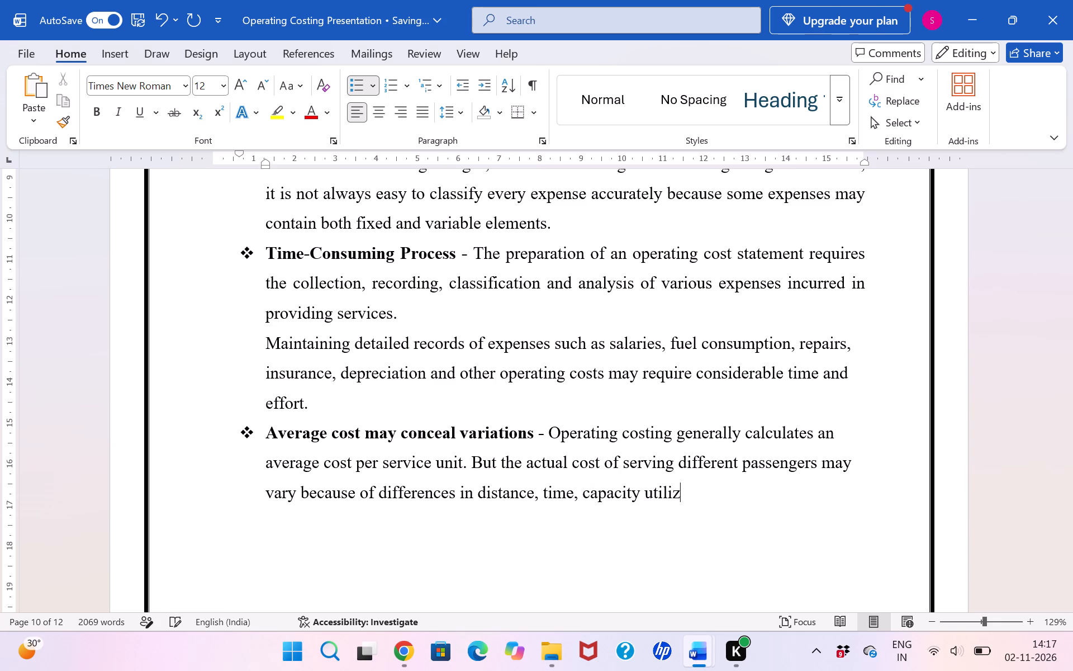
key(BackSpace)
text(sation a)
text(nd)
key(space)
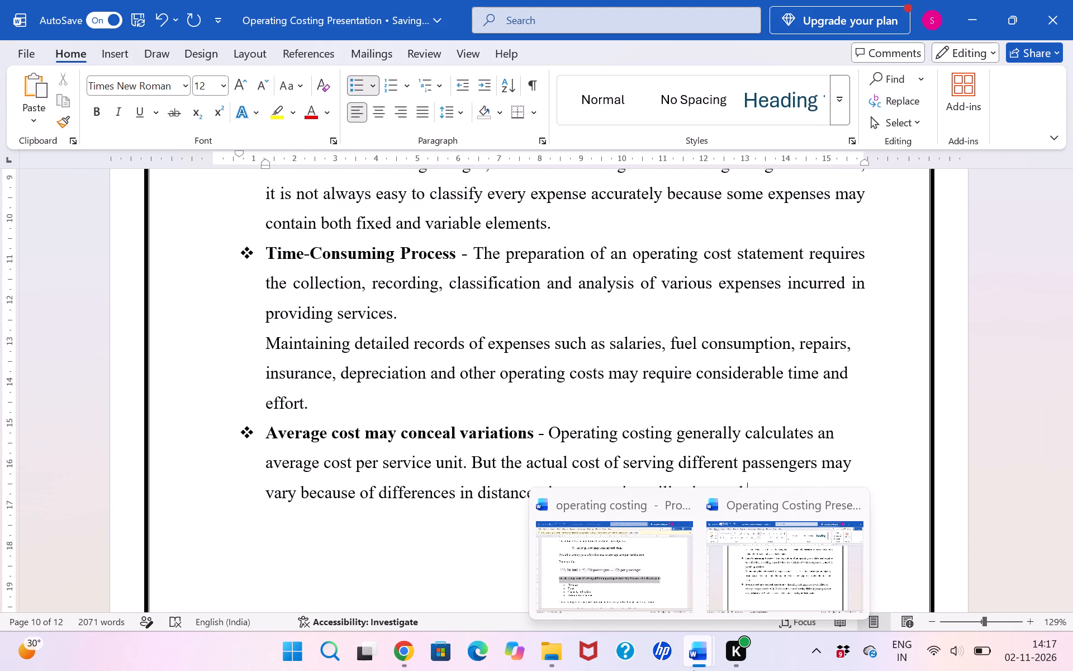
text(resources consumed,)
key(BackSpace)
text(.)
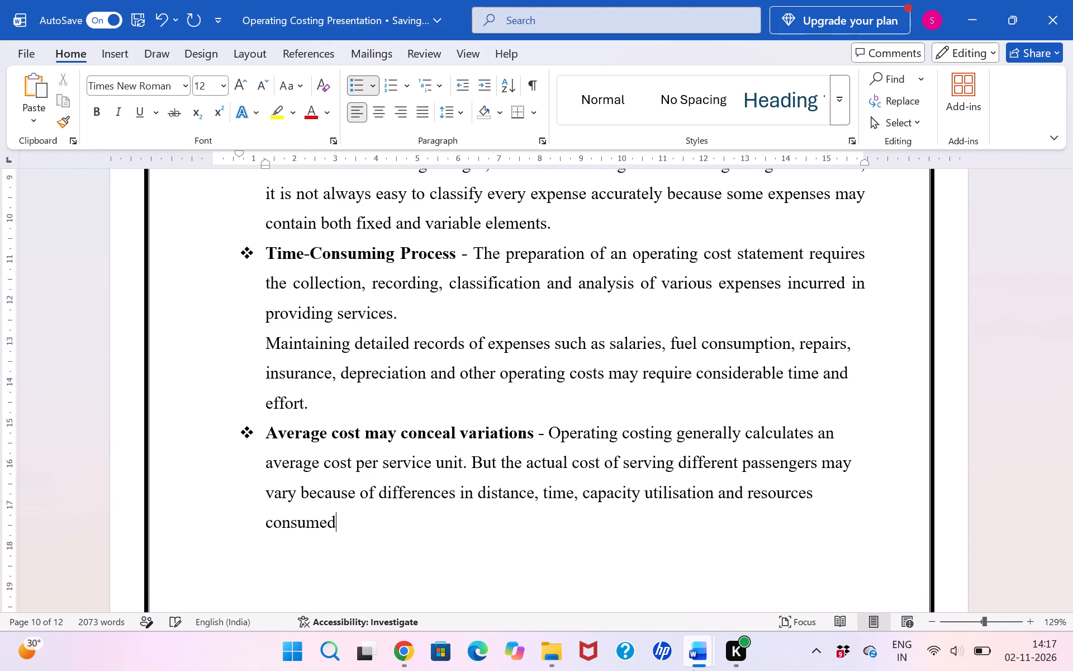
Copy the "Thus, average cost may not show the cost of every individual service transaction." sentence from the reference document and append it to the same bullet.
key(space)
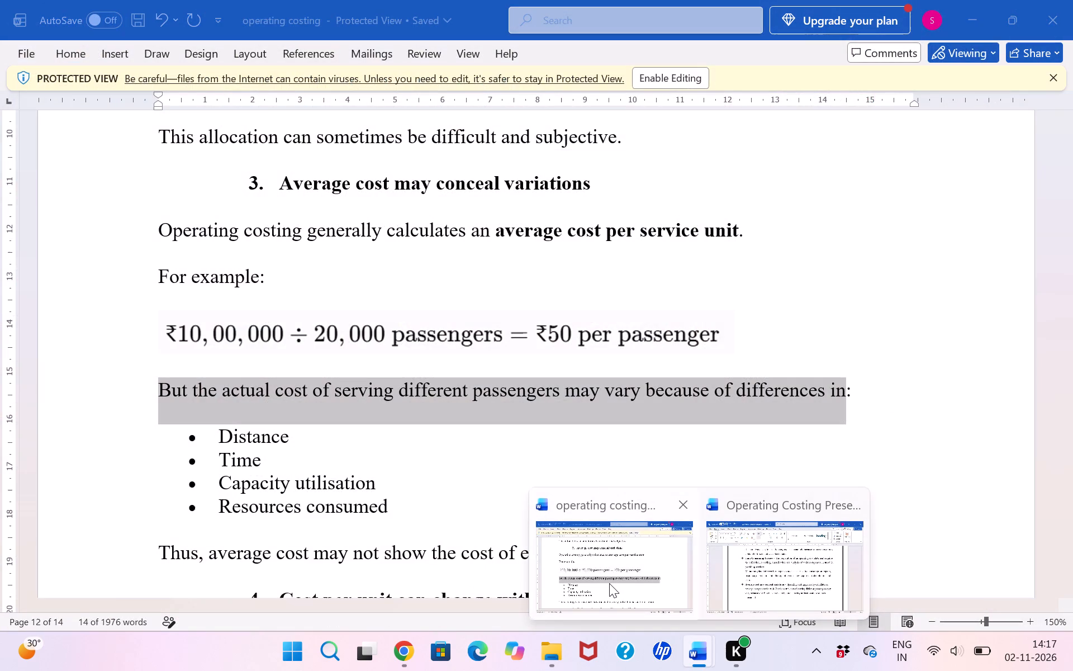
click(609, 583)
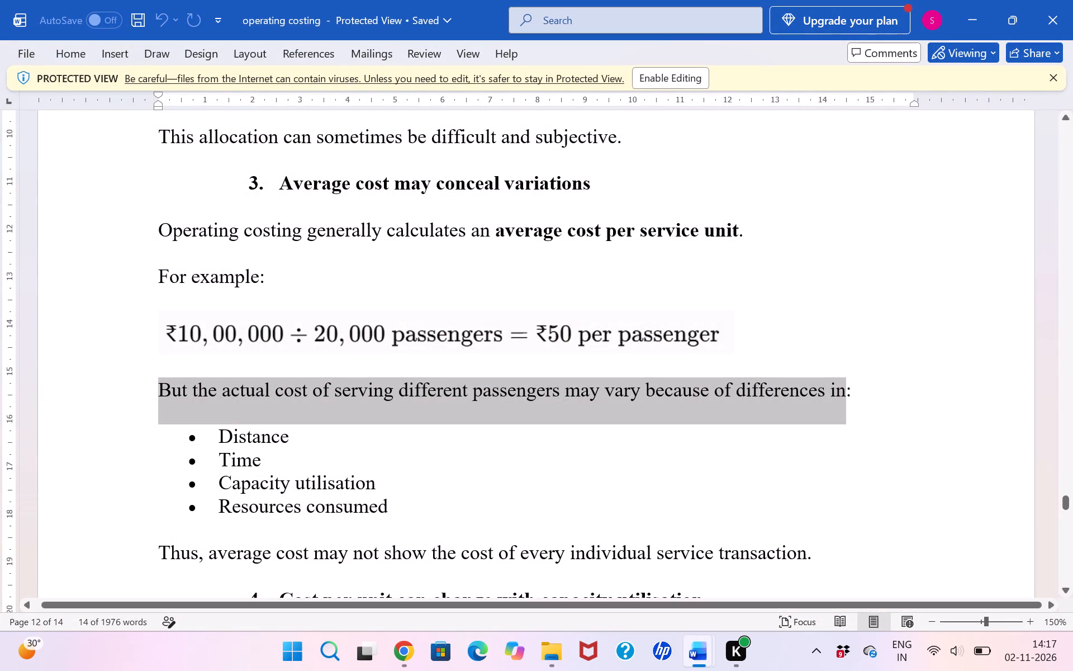
drag(164, 544, 683, 540)
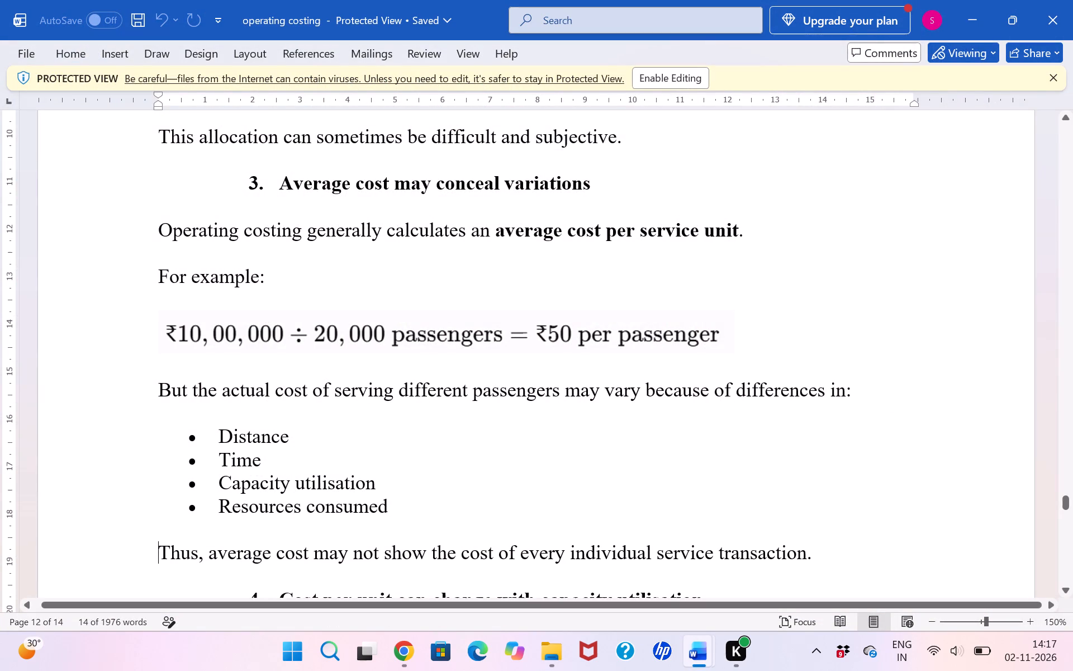
drag(683, 540, 810, 554)
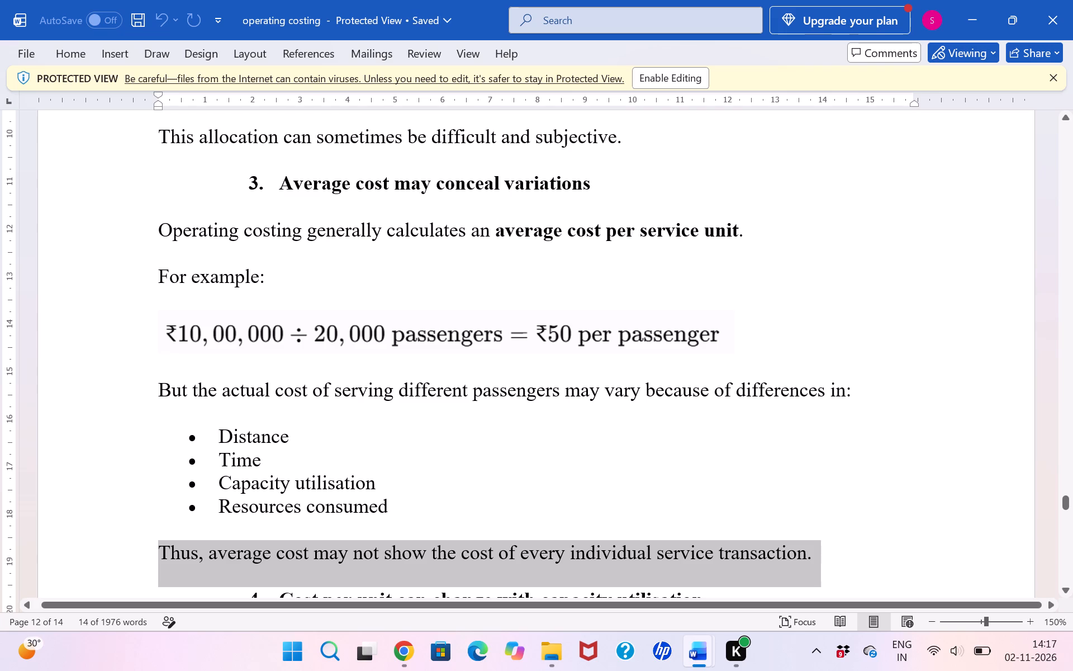
drag(810, 554, 814, 553)
key(ctrl+c)
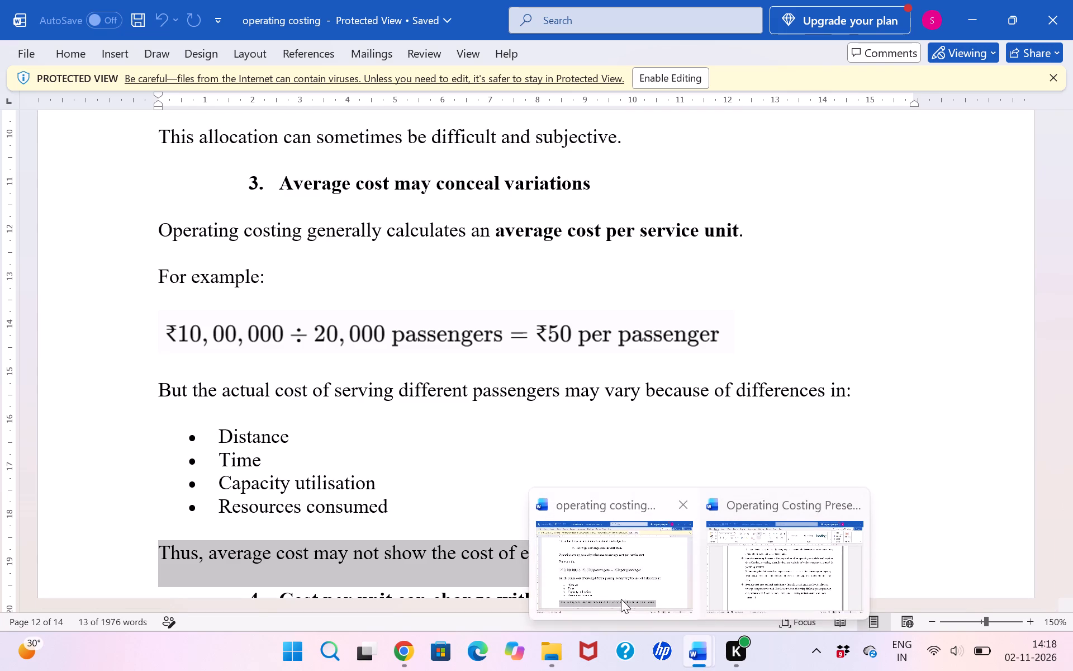
click(757, 569)
key(ctrl+v)
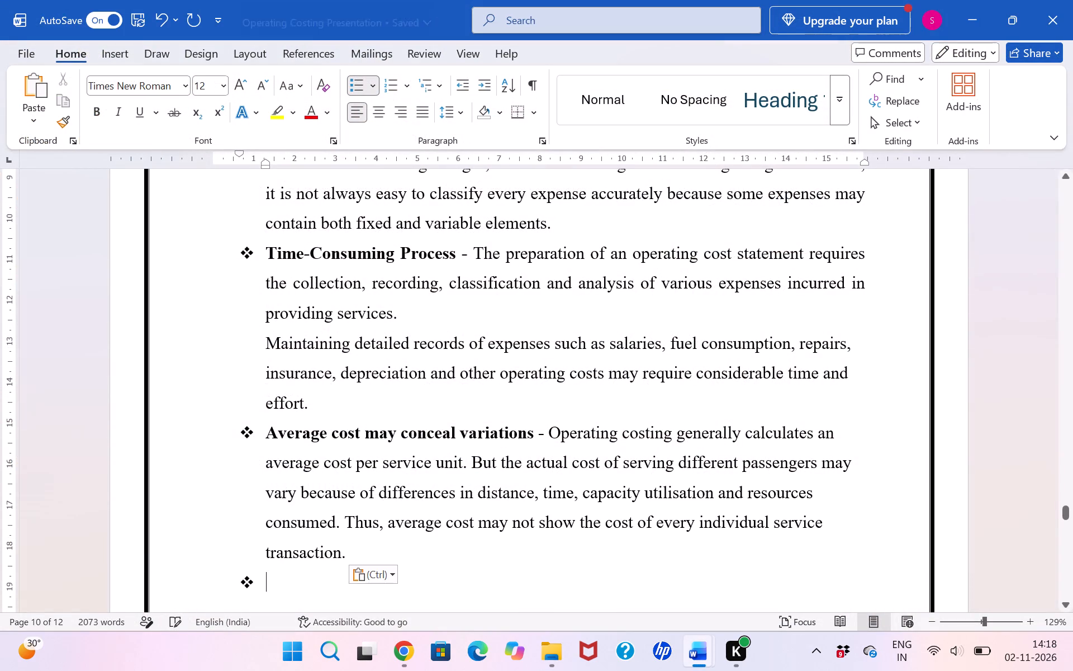
click(1065, 607)
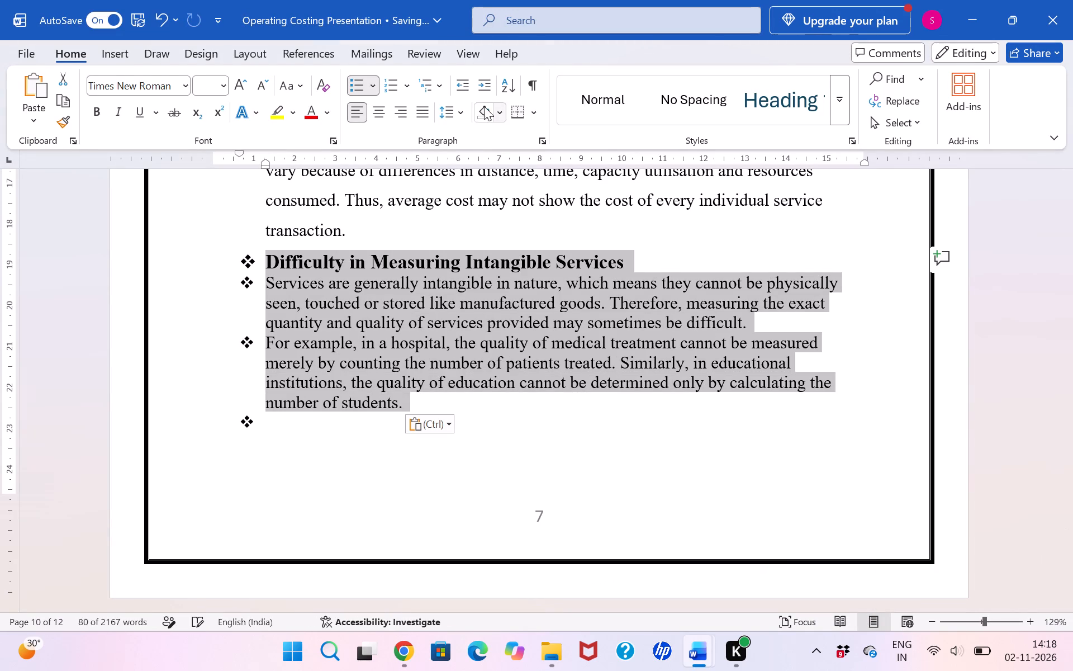
click(454, 114)
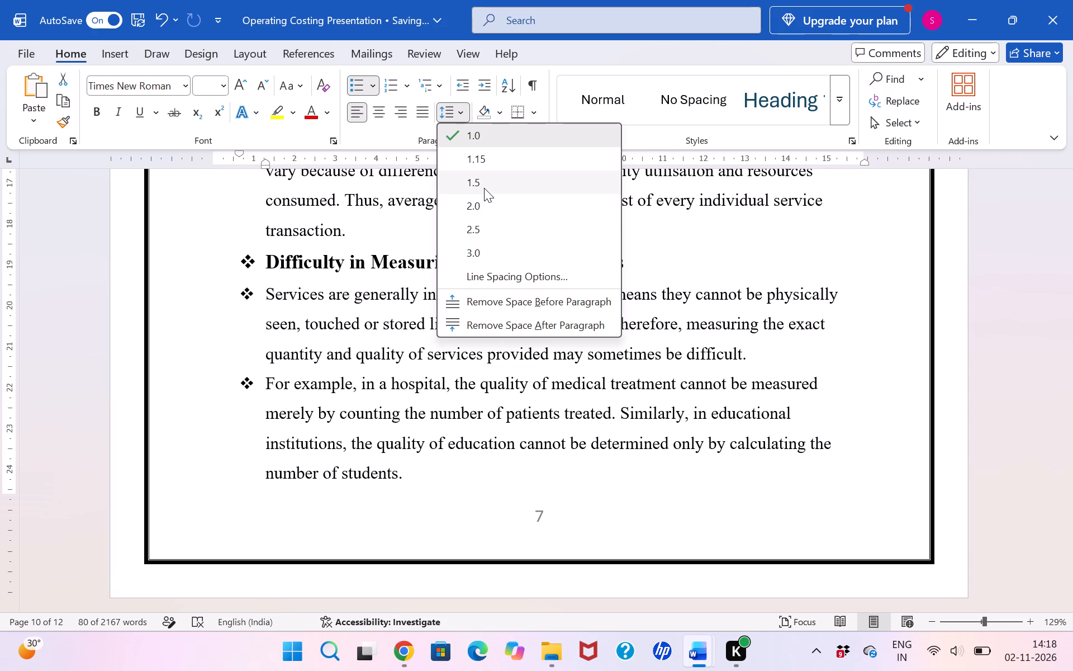
click(484, 188)
click(420, 112)
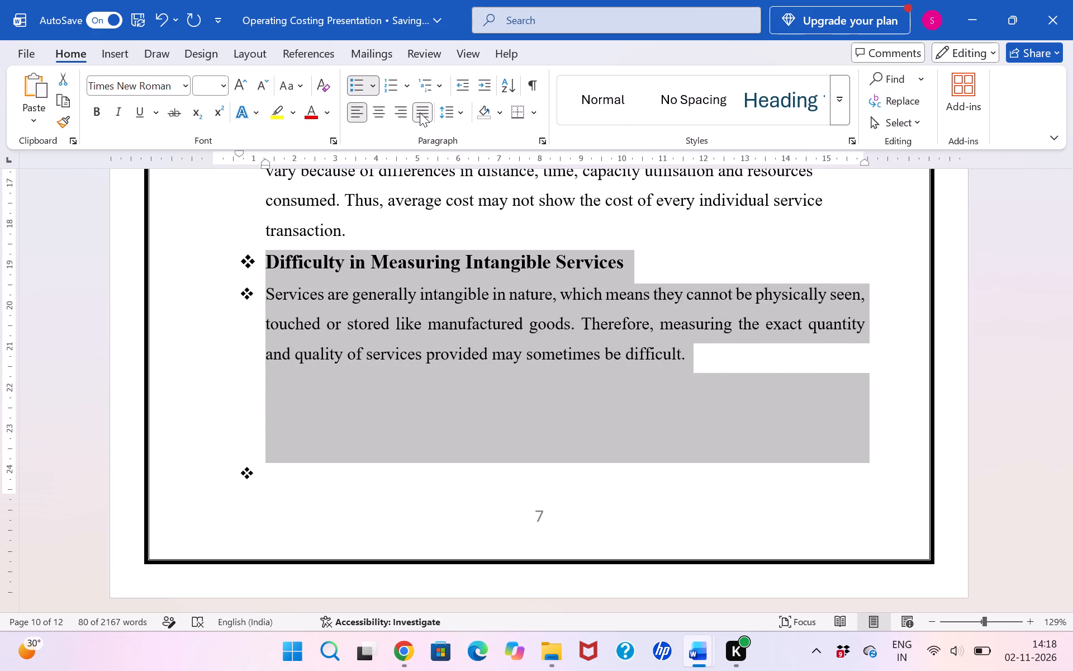
click(221, 90)
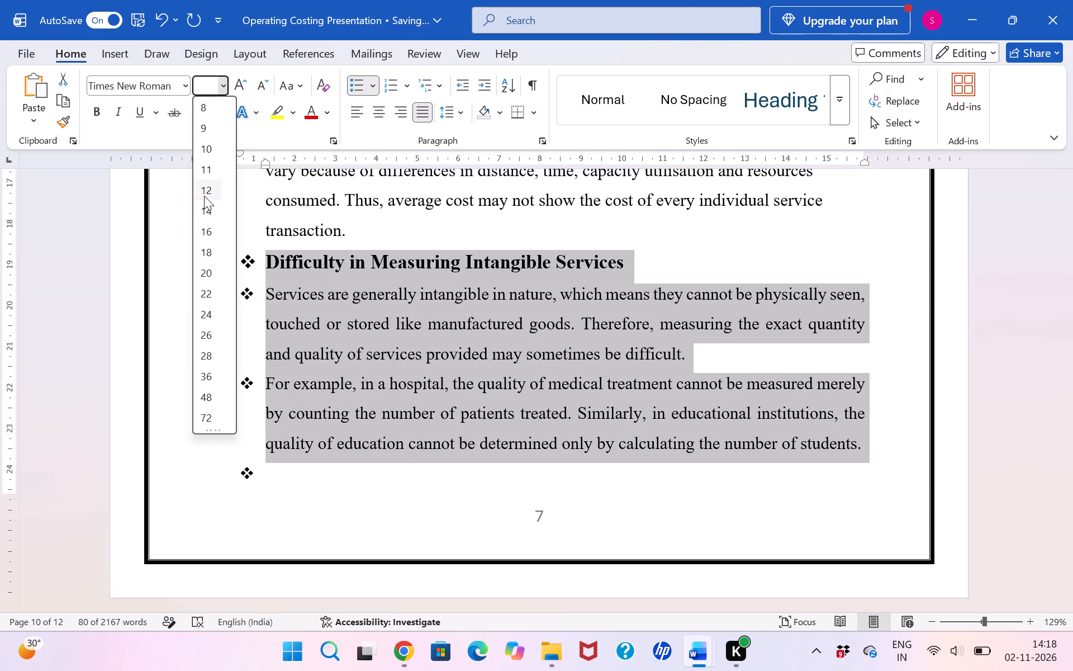
click(204, 195)
Join the "Difficulty in Measuring Intangible Services" heading and its description into one bullet, separated by " - ".
drag(204, 195, 263, 292)
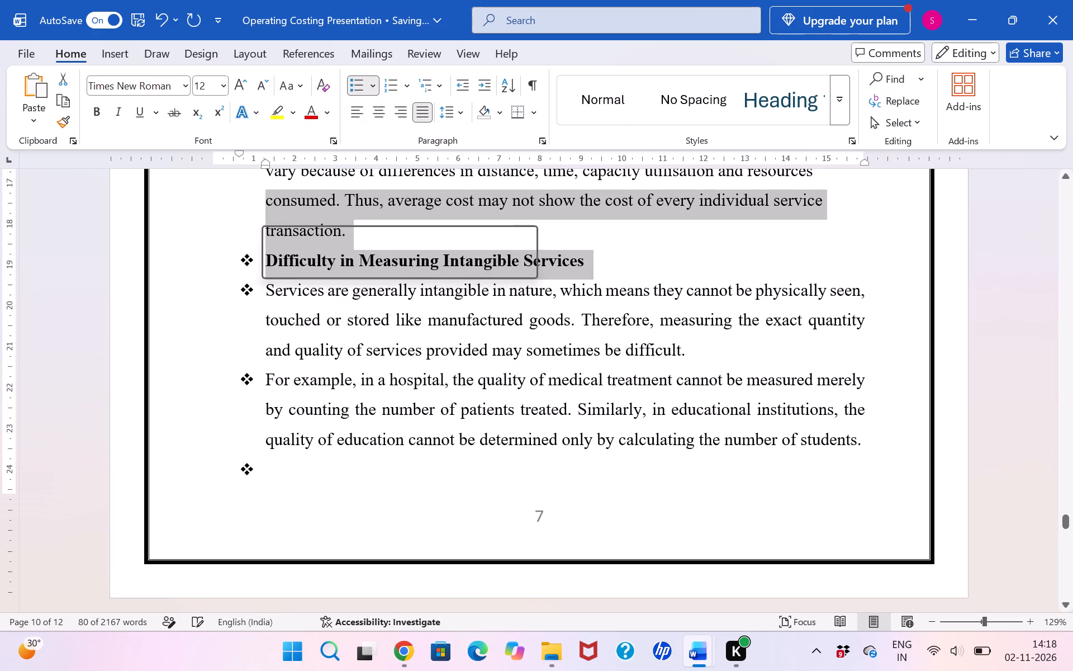
click(263, 292)
key(BackSpace)
key(BackSpace)
key(BackSpace)
key(BackSpace)
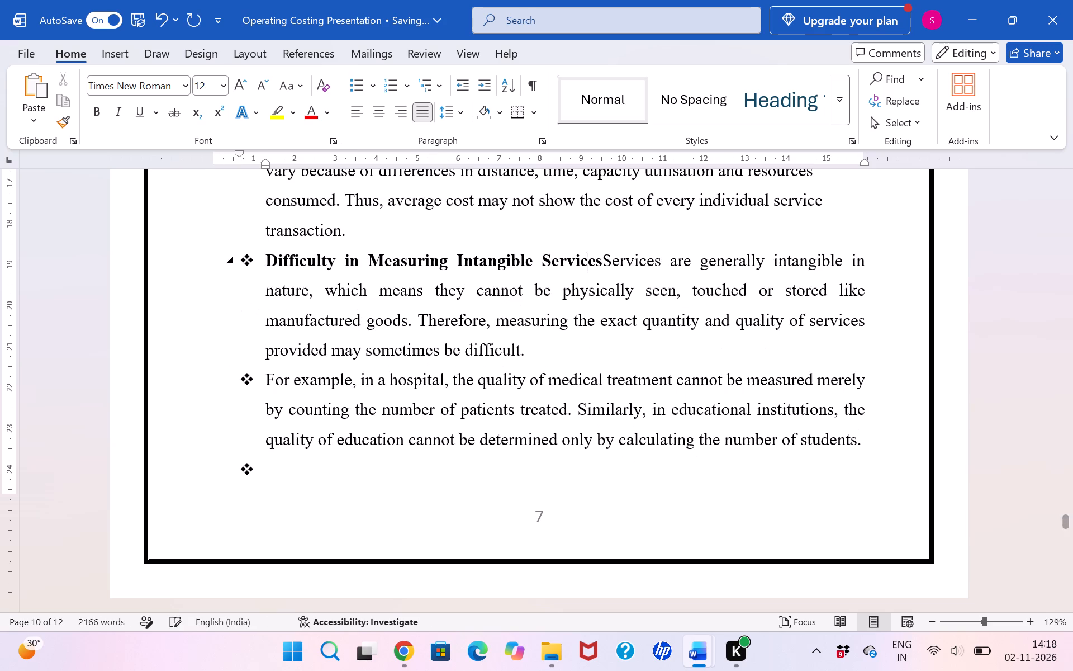
key(space)
text(-)
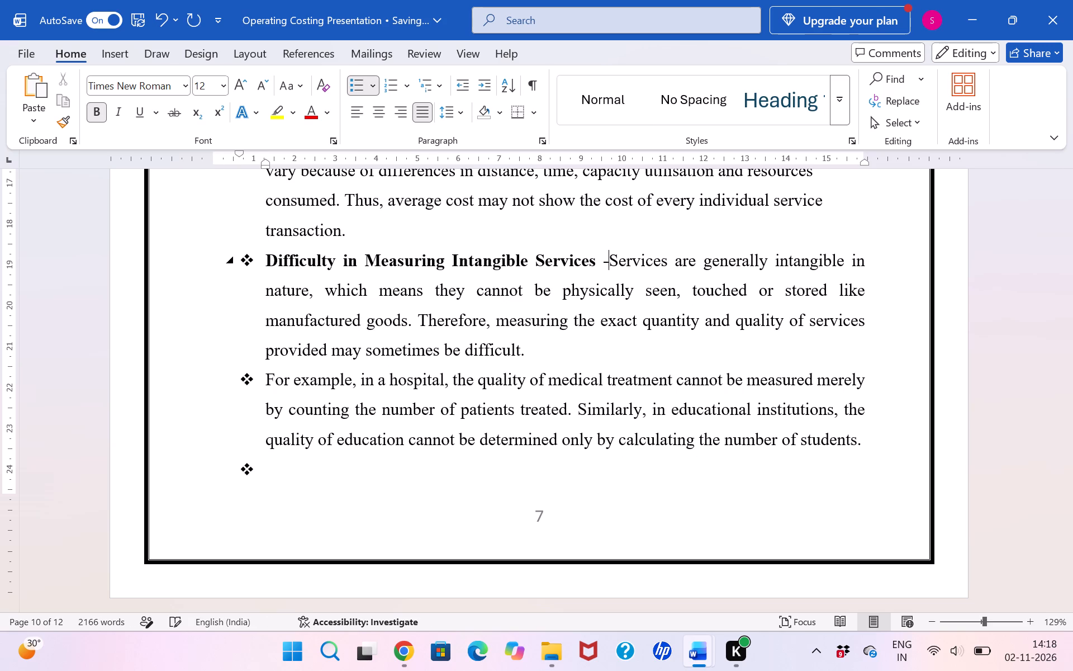
key(space)
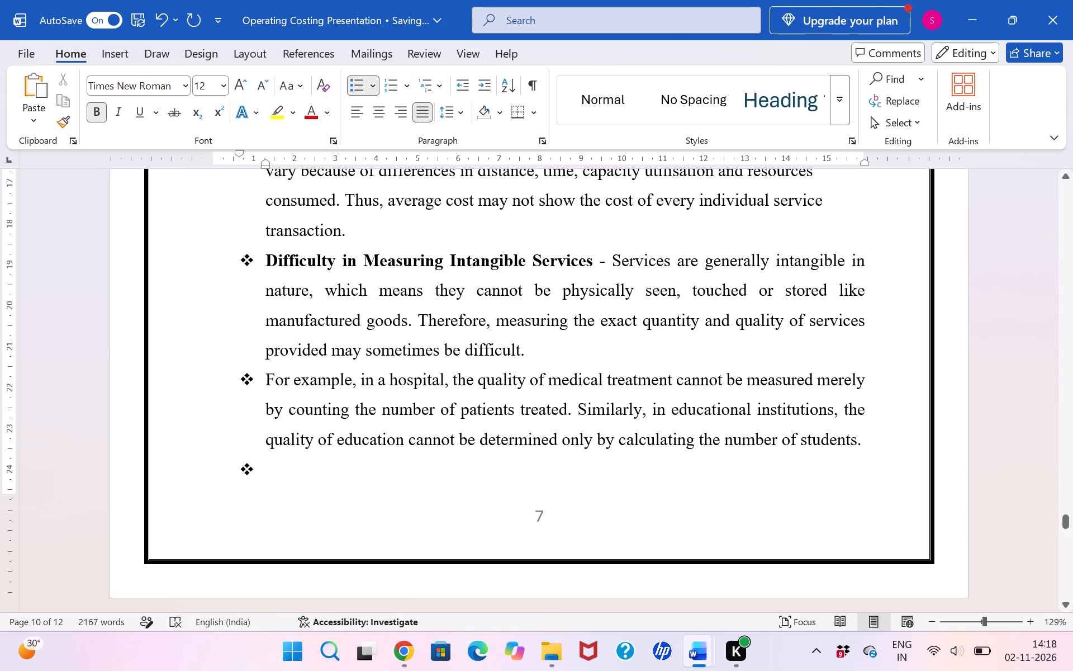
Remove the bullet symbols from the hospital example paragraph and from the empty line below it.
click(259, 392)
key(BackSpace)
click(266, 458)
click(266, 458)
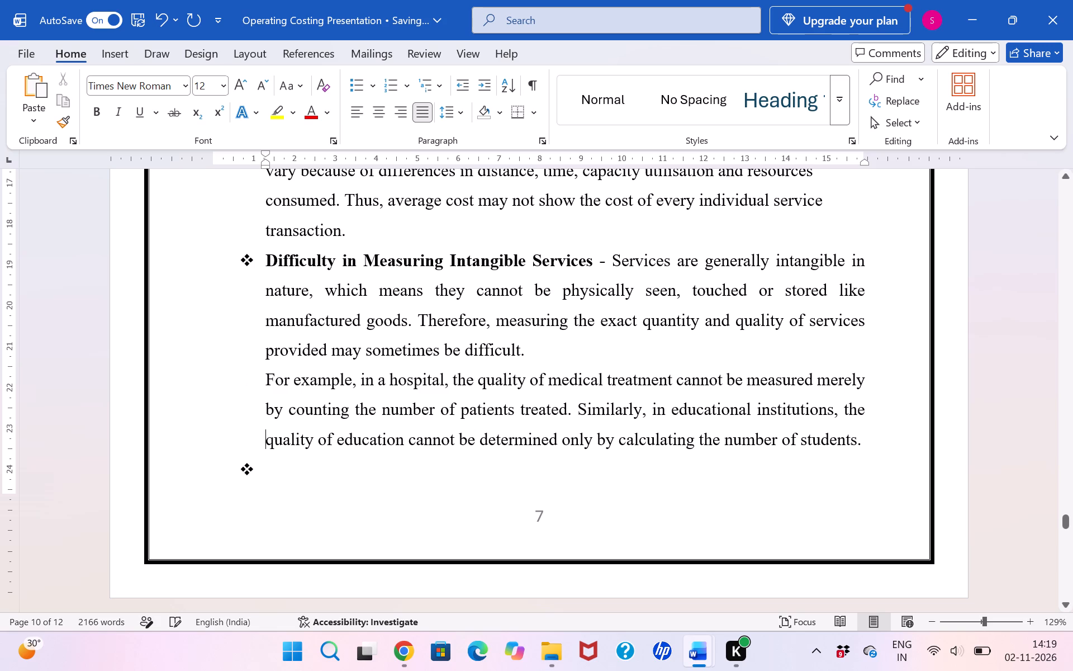
click(255, 472)
key(BackSpace)
Add the heading "CONCLUSION" in bold, underlined 14 pt text on a new line after the hospital example.
key(Return)
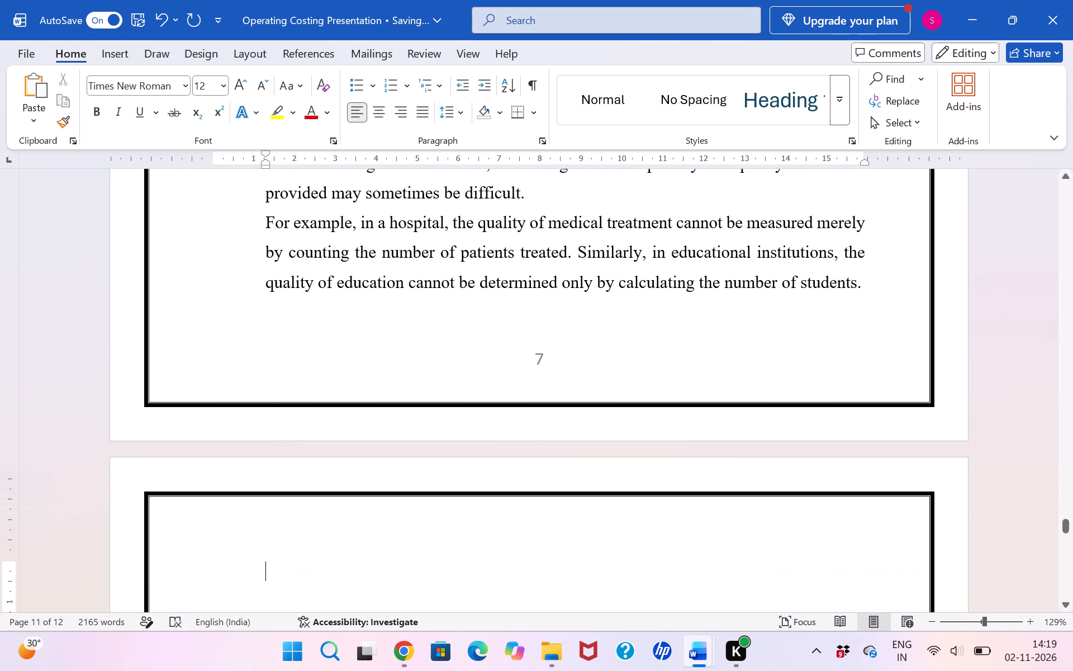
drag(229, 87, 216, 77)
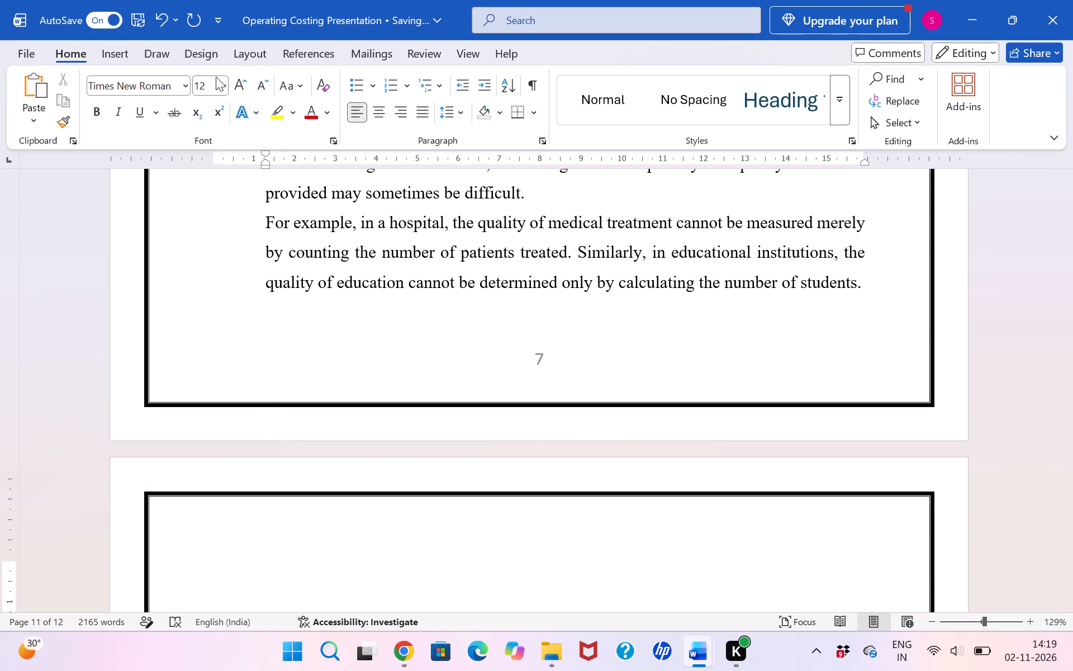
click(221, 82)
click(211, 218)
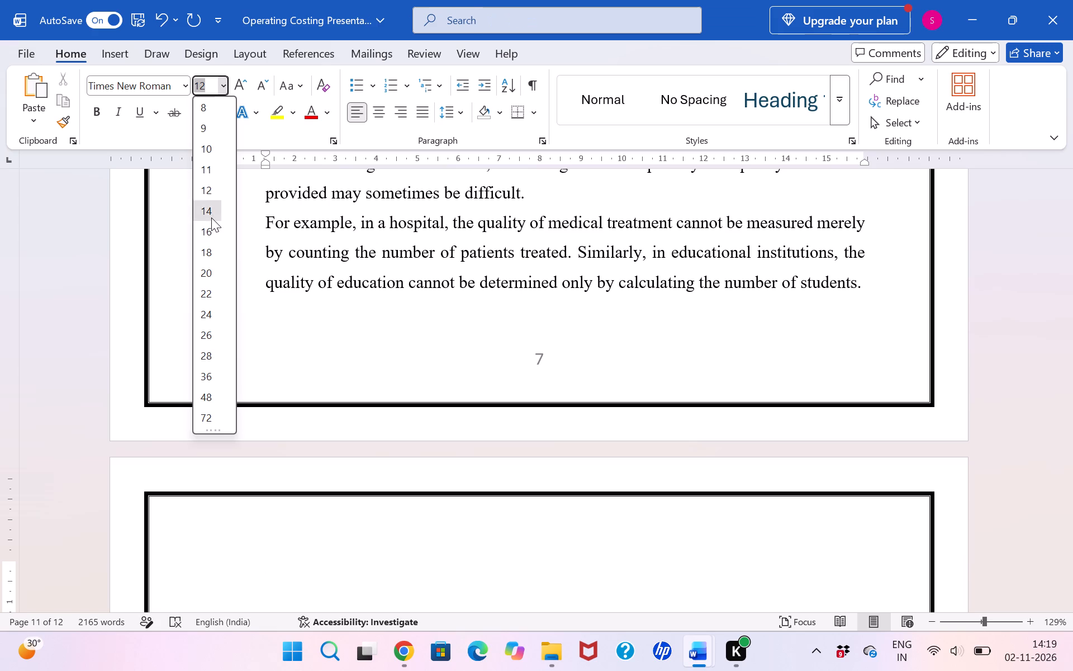
click(137, 116)
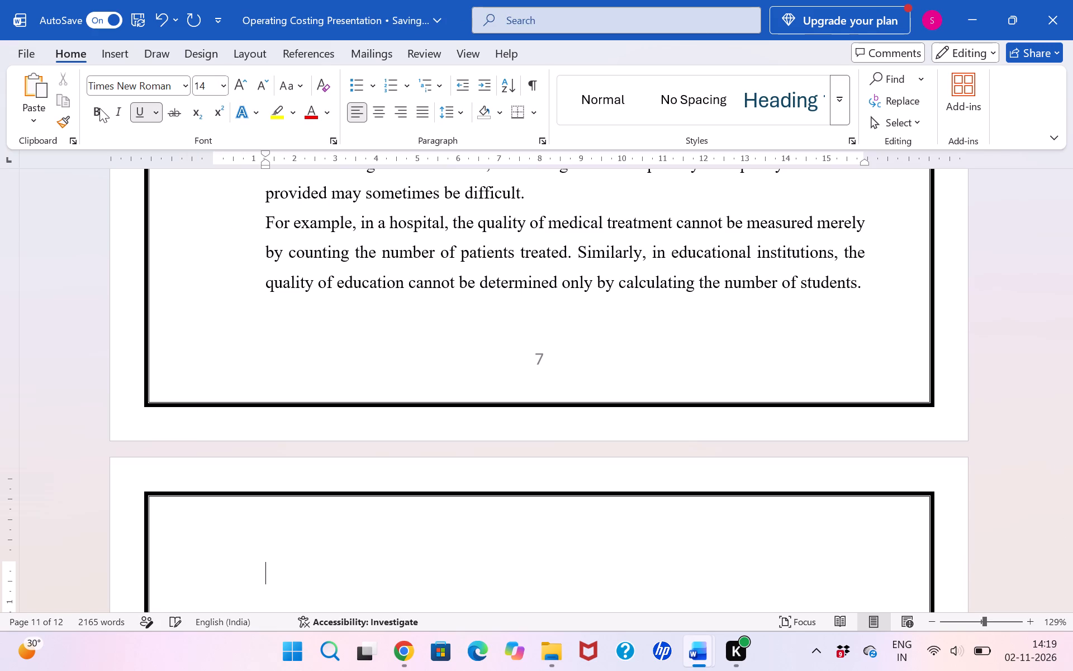
click(97, 106)
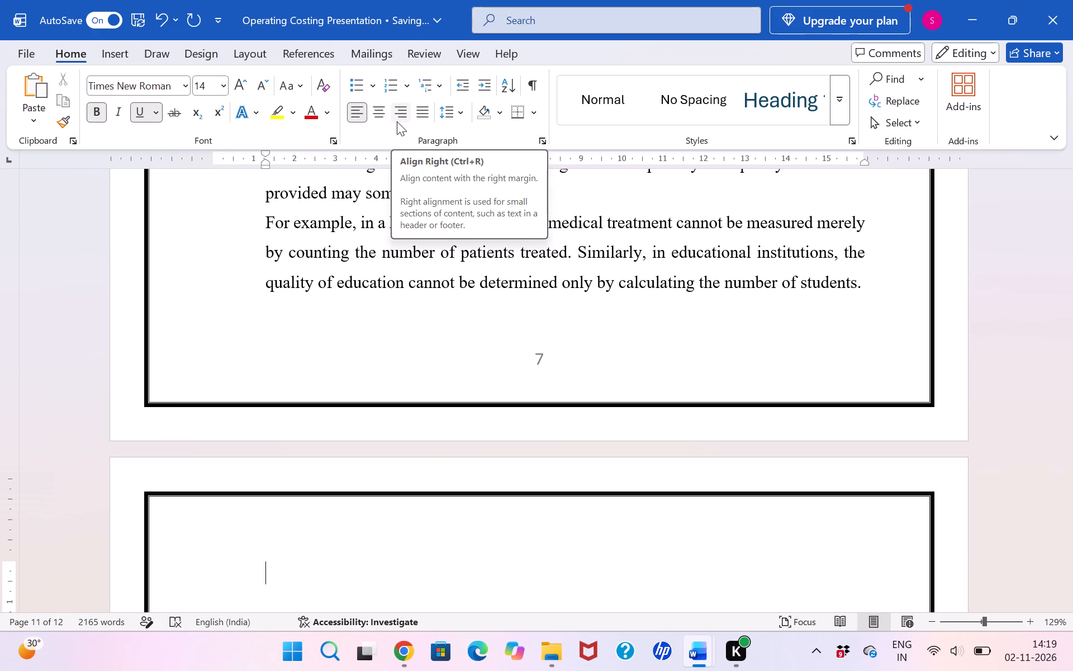
click(386, 108)
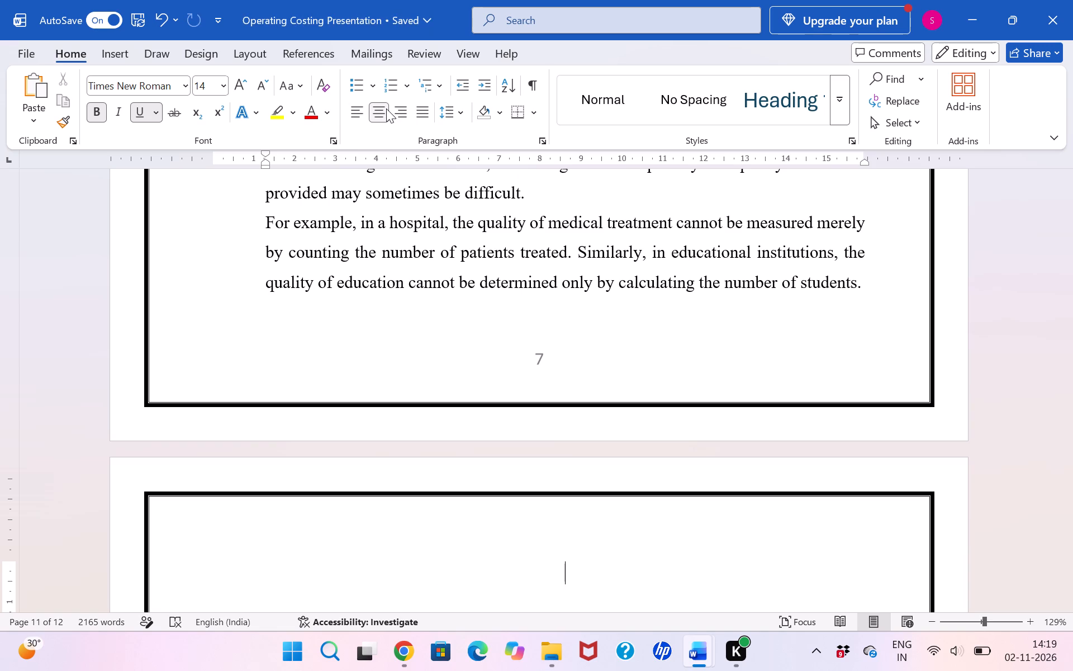
shift+click(386, 108)
key(shift+c)
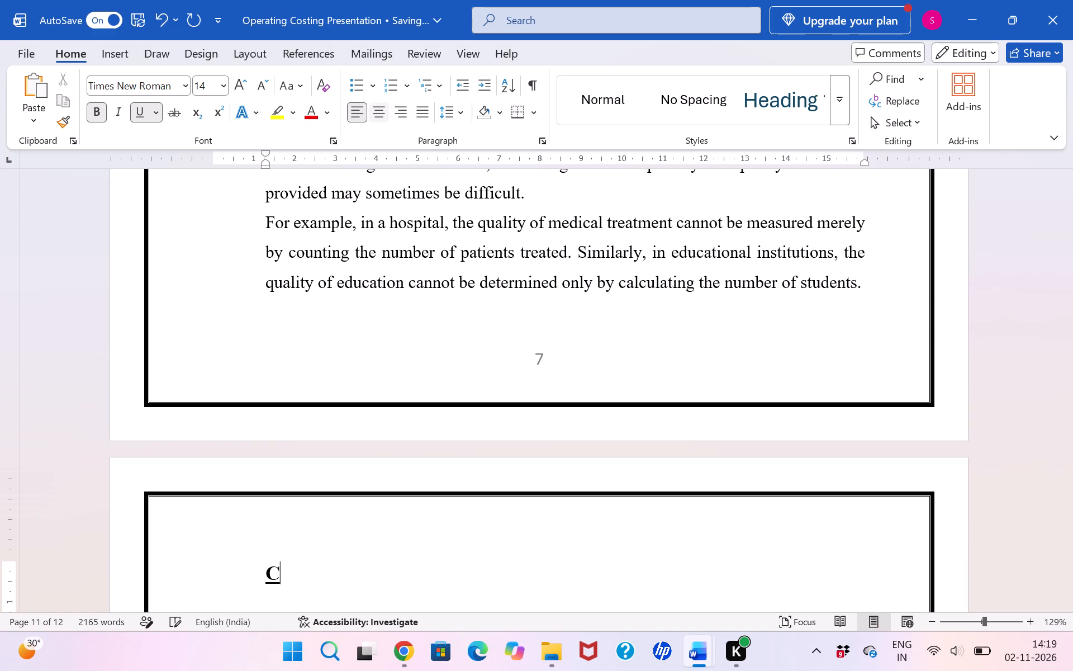
text(ONVL)
key(shift+BackSpace)
key(shift+BackSpace)
text(CLUSION)
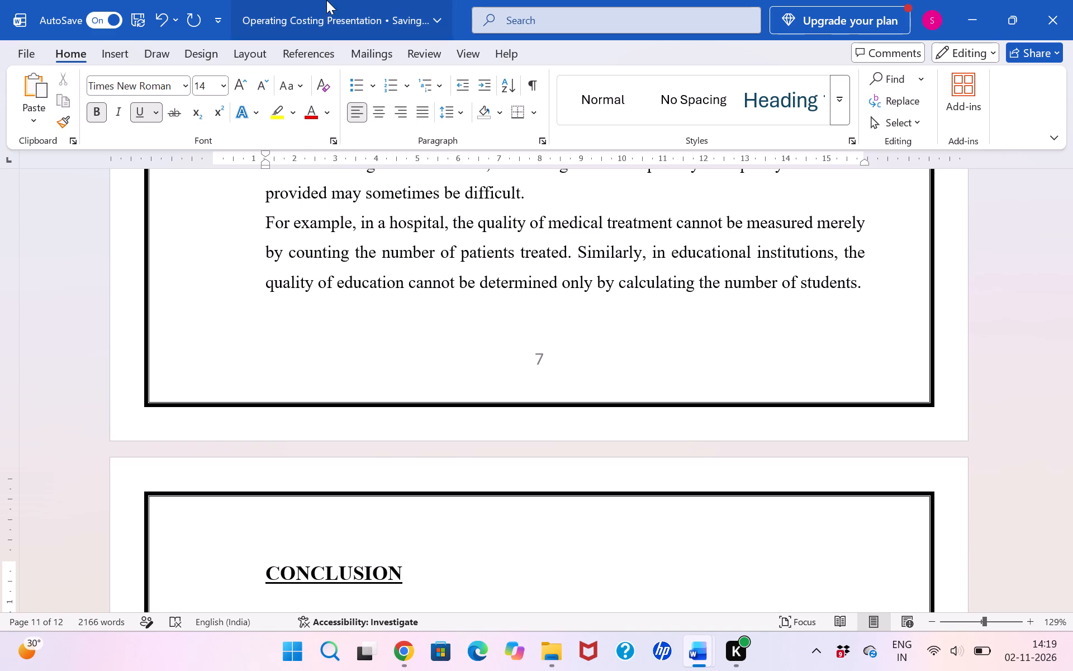
Try to centre the "CONCLUSION" heading.
click(378, 122)
click(378, 118)
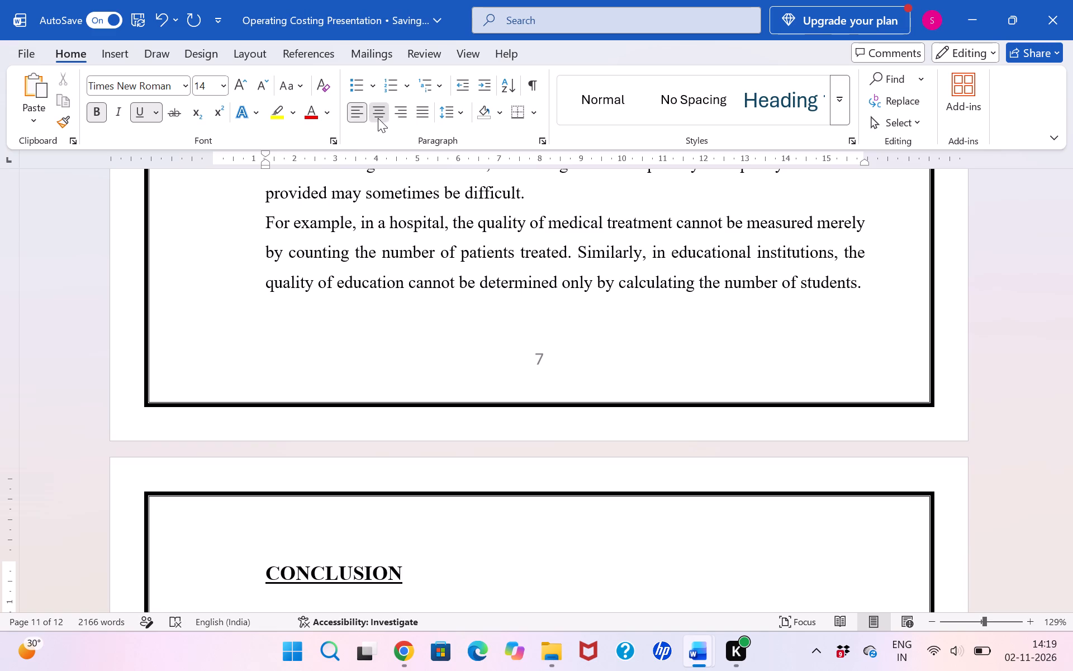
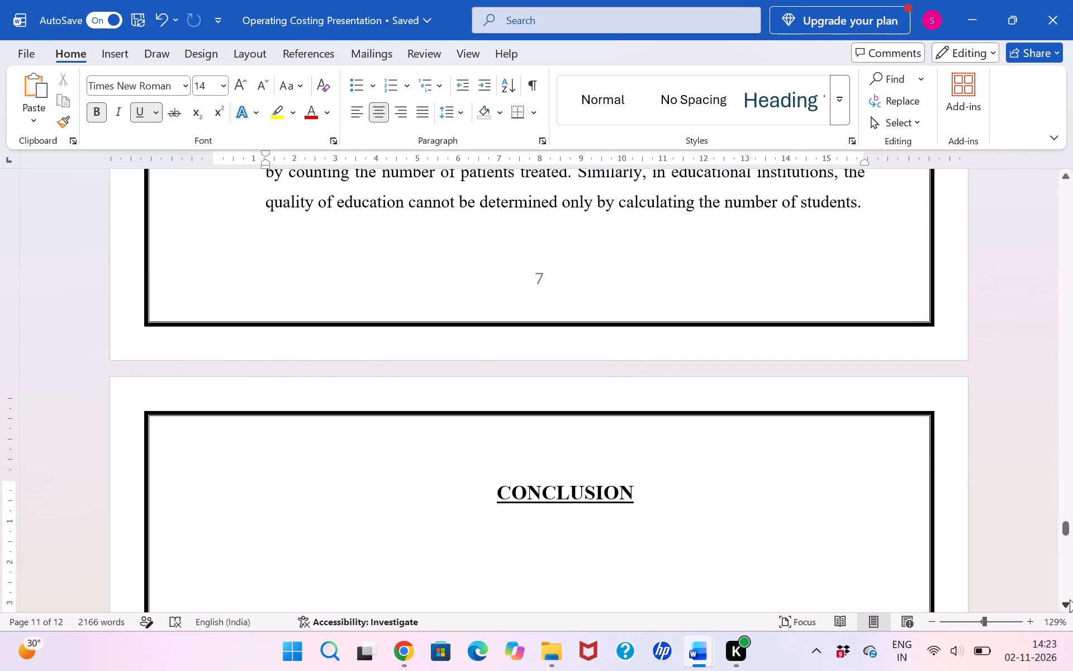
Start a new line below the "CONCLUSION" heading, set to 12 pt without bold or underline.
triple_click(1070, 599)
triple_click(1070, 599)
triple_click(1070, 599)
click(1070, 599)
key(Return)
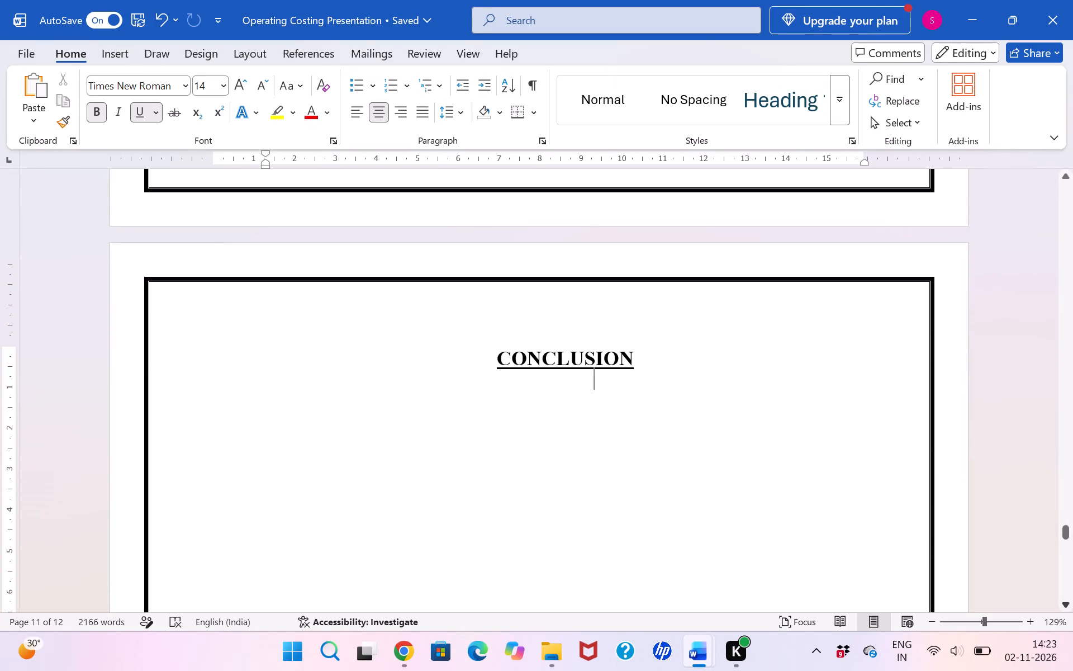
click(228, 87)
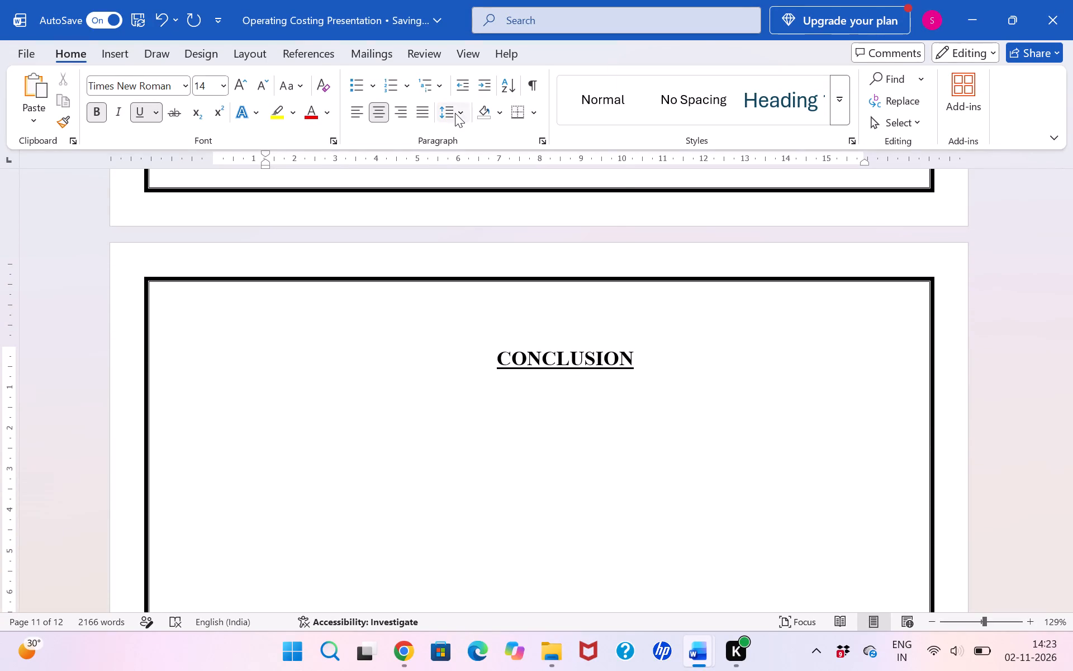
click(455, 113)
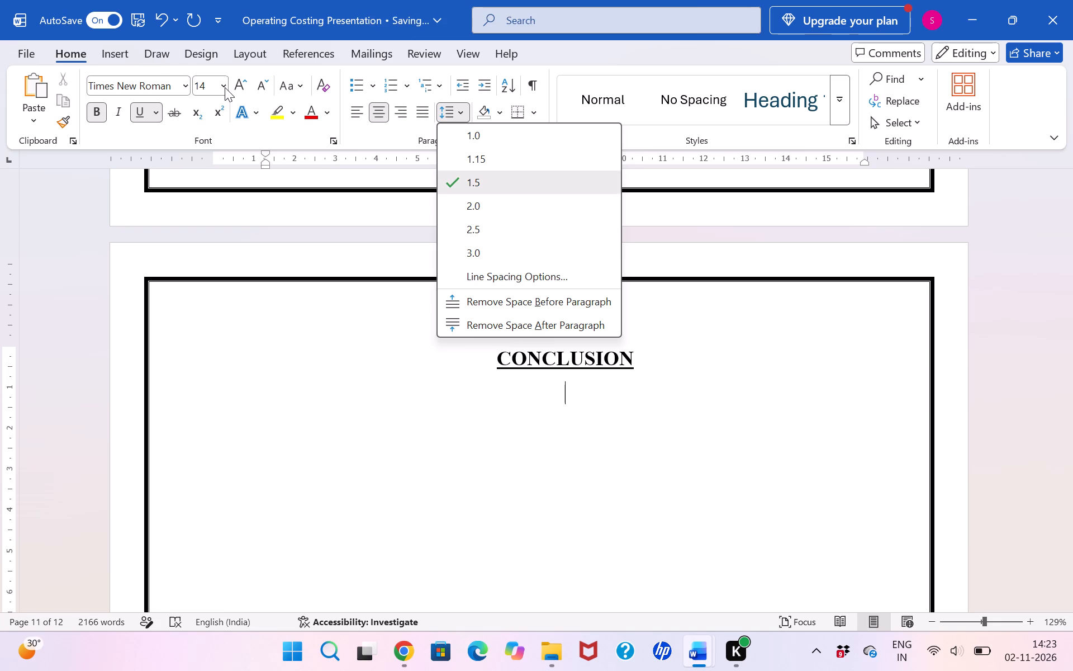
click(225, 87)
click(216, 192)
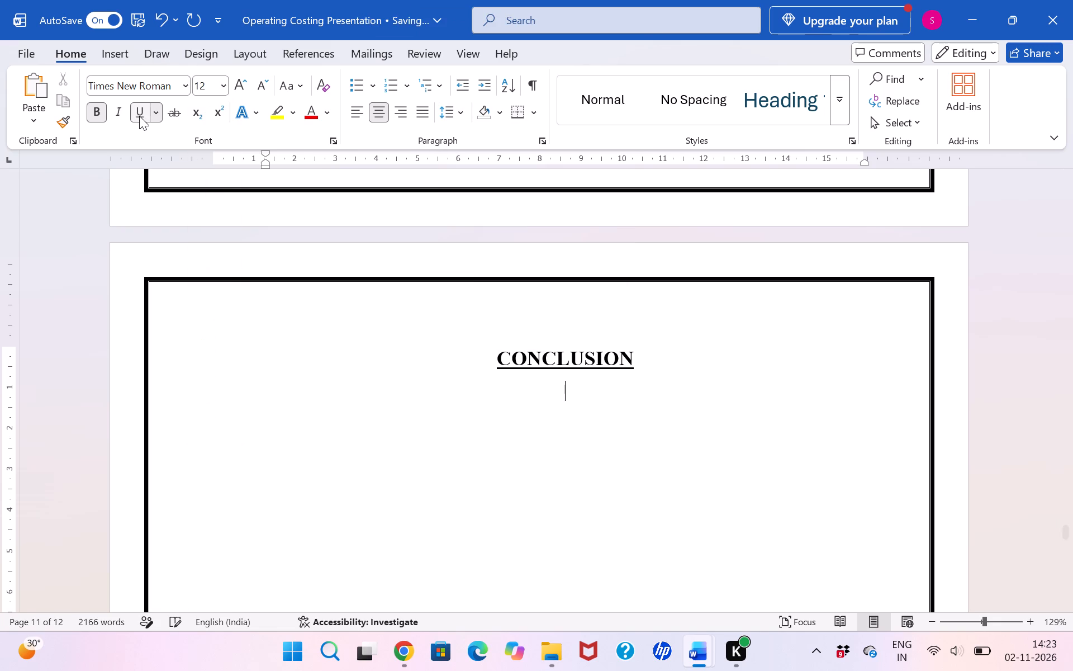
click(139, 116)
click(103, 112)
click(399, 665)
drag(464, 559, 468, 583)
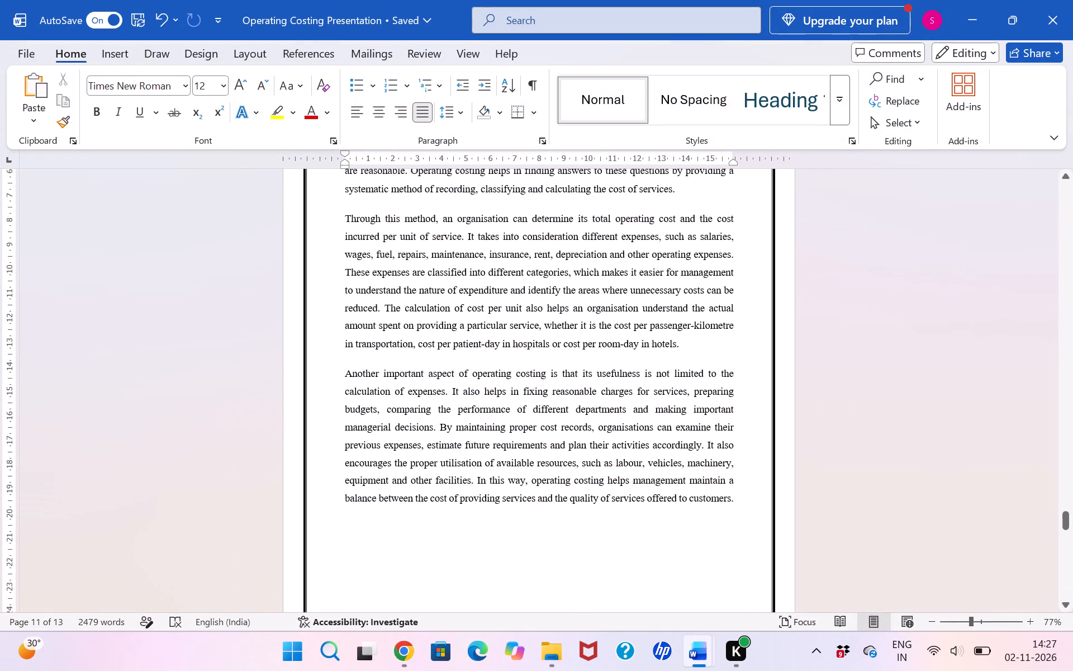
click(1072, 585)
click(1072, 532)
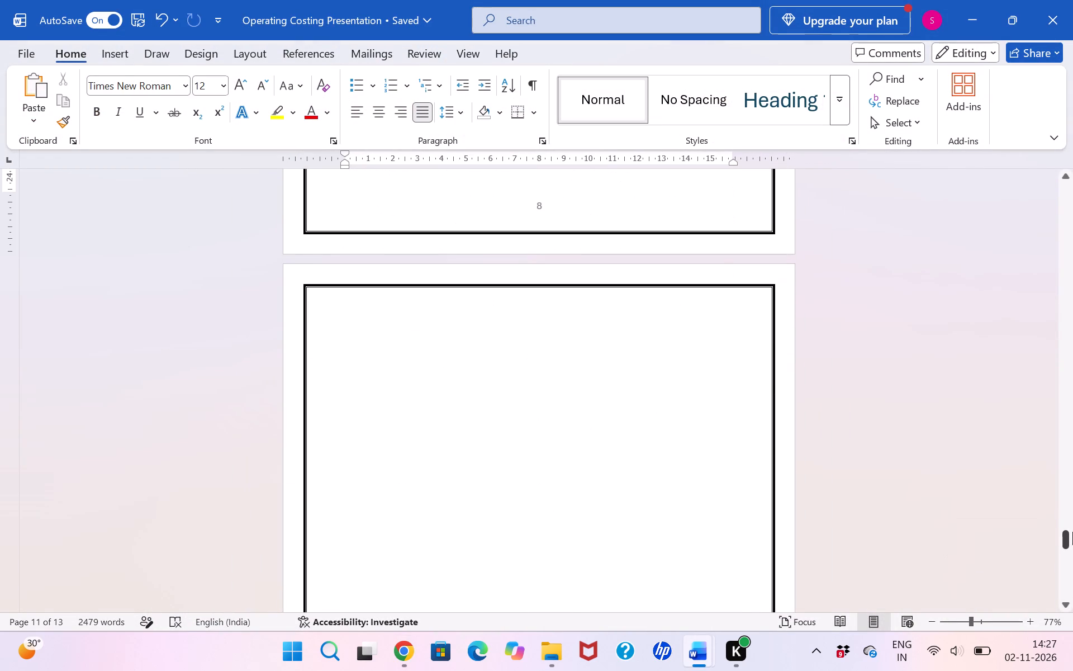
click(1072, 522)
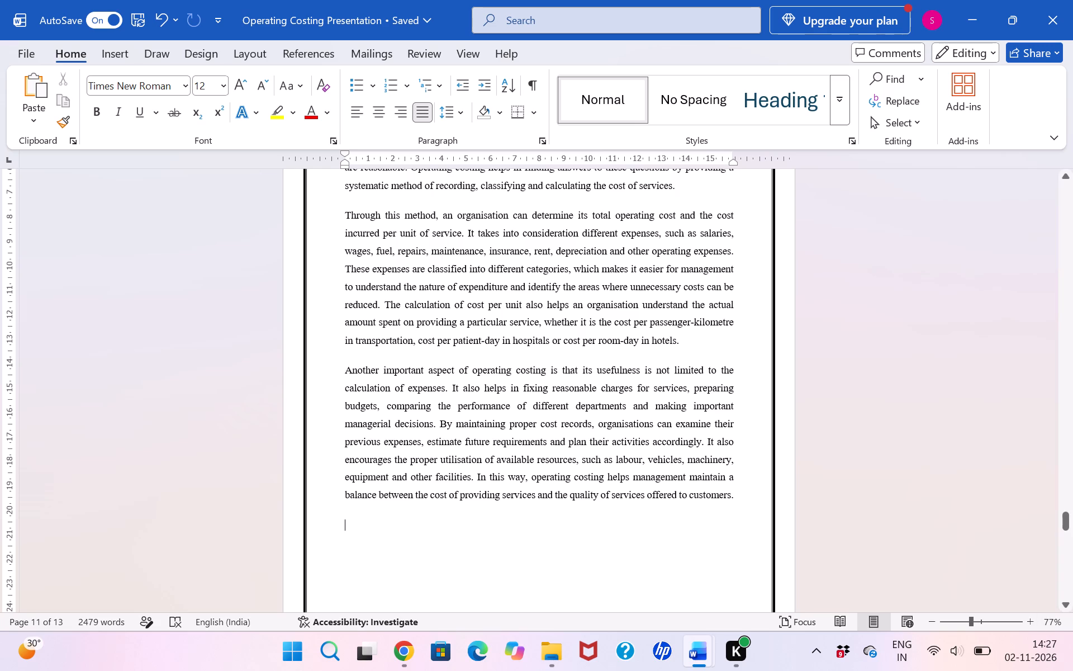
click(1067, 601)
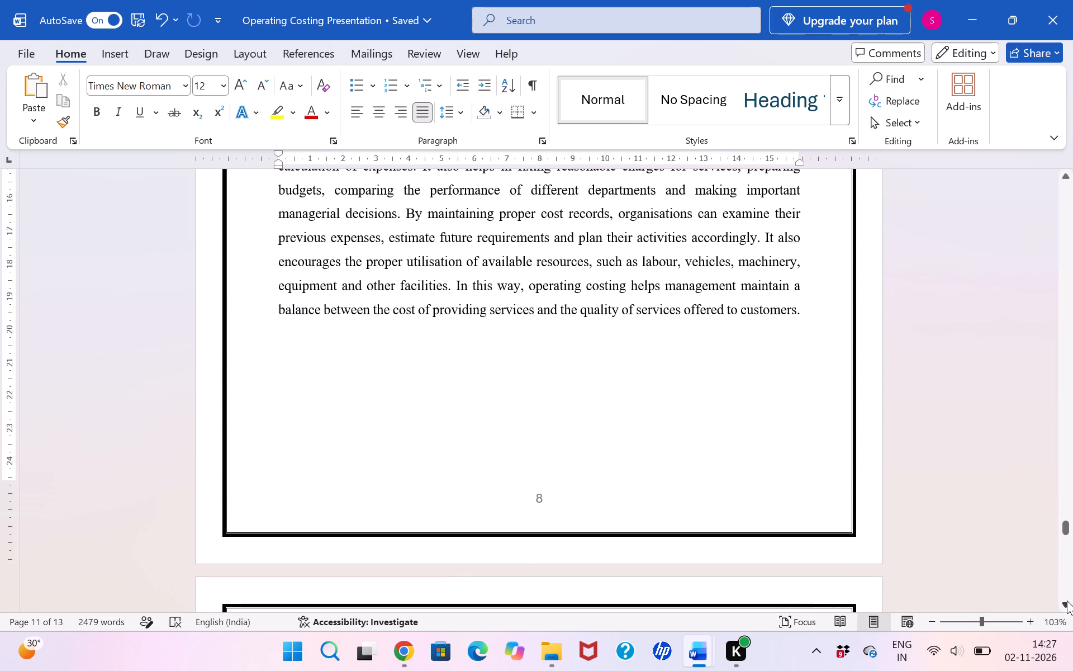
key(Return)
key(Return)
key(Return)
key(Return)
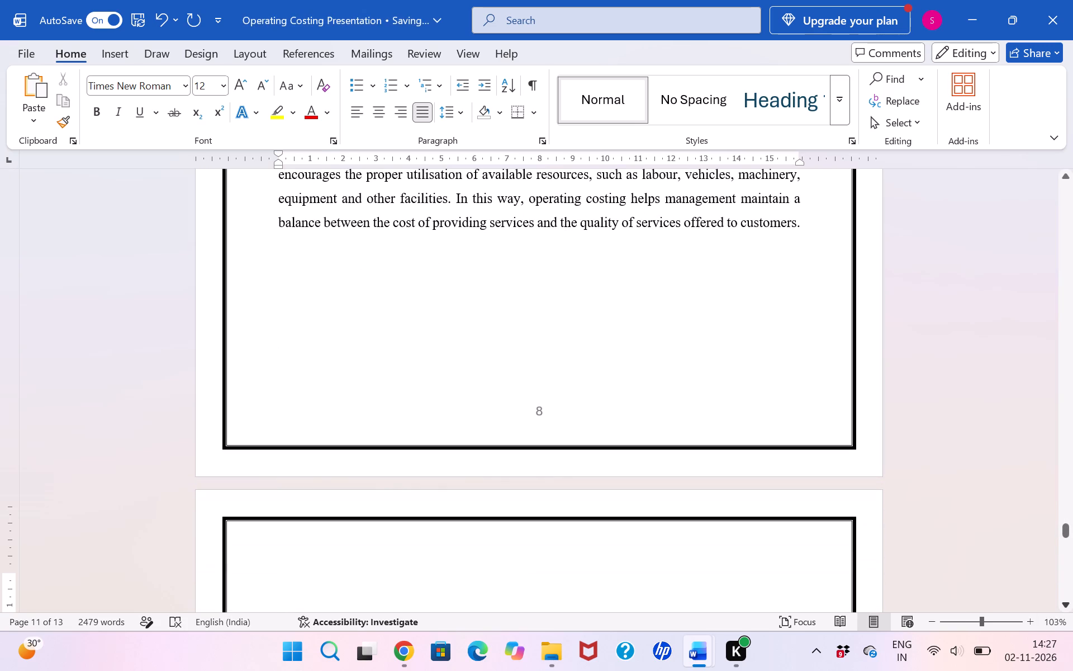
Add the heading "BIBLIOGRAPHY" at the top of the new page in bold, underlined, centred 14-point text, and start a line below it.
click(101, 110)
drag(150, 112, 137, 110)
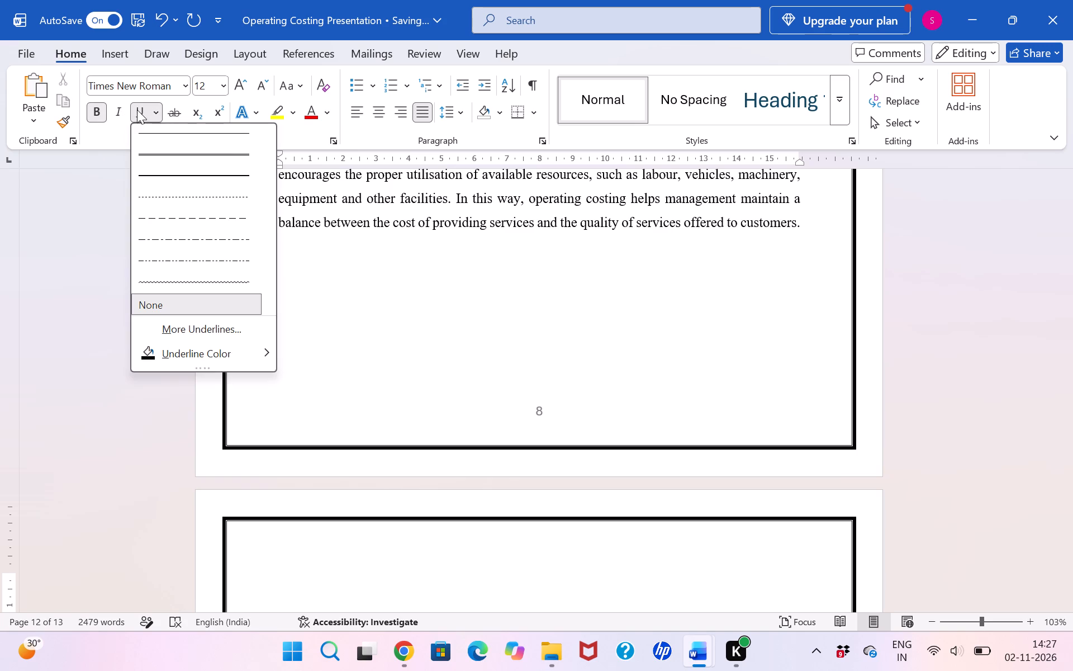
click(137, 110)
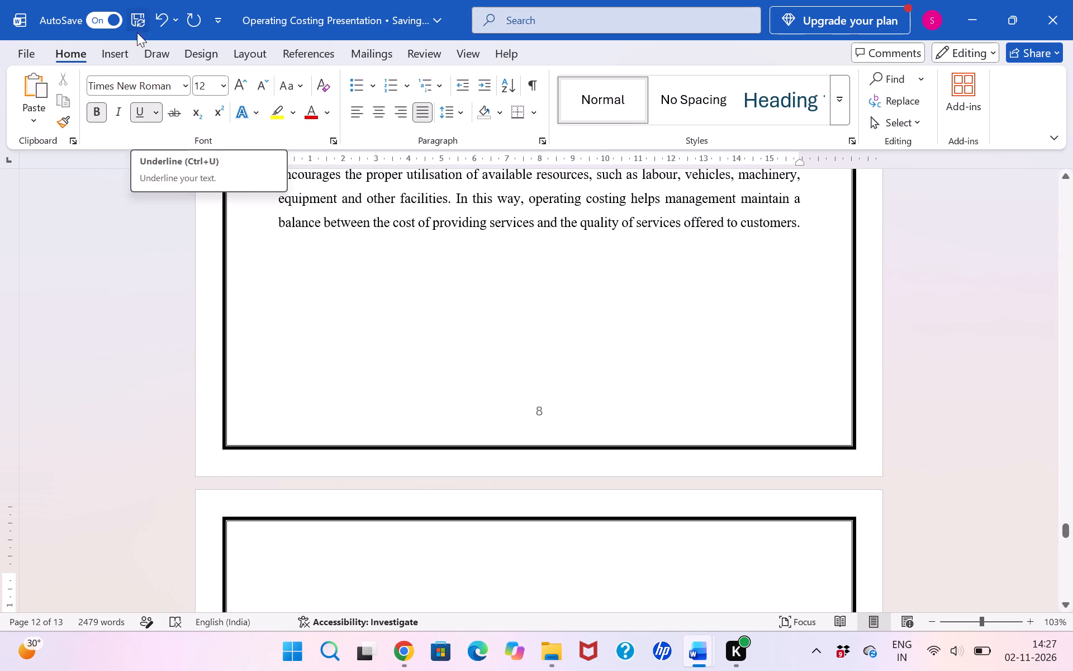
click(201, 89)
click(210, 92)
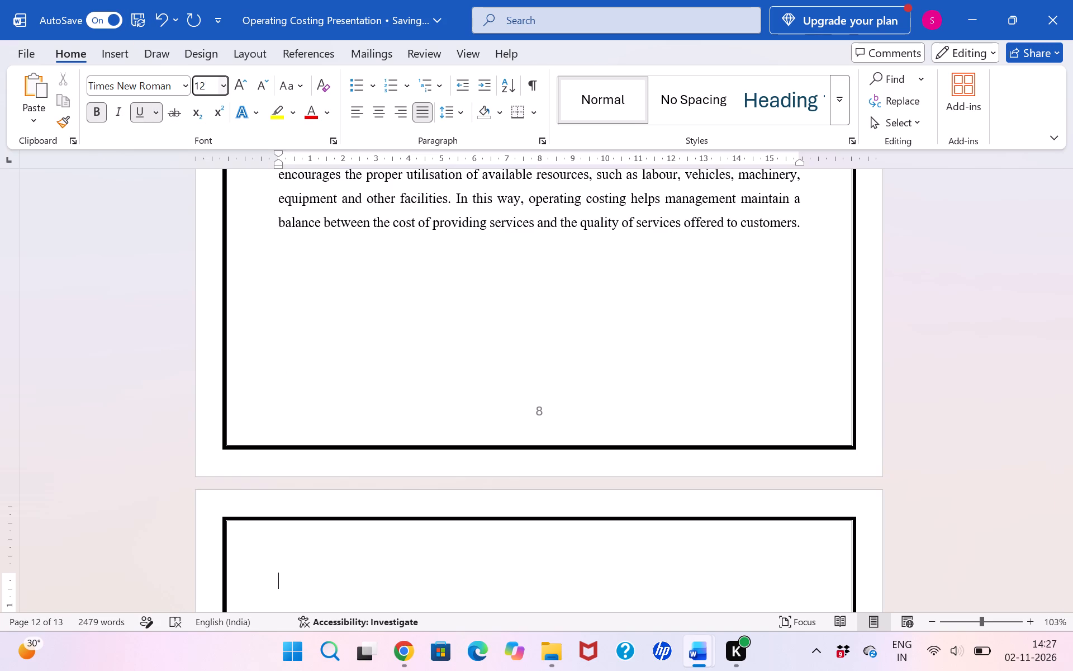
key(BackSpace)
key(4)
key(Return)
click(373, 112)
key(shift+b)
ctrl+shift+scroll(373, 112, up, 6)
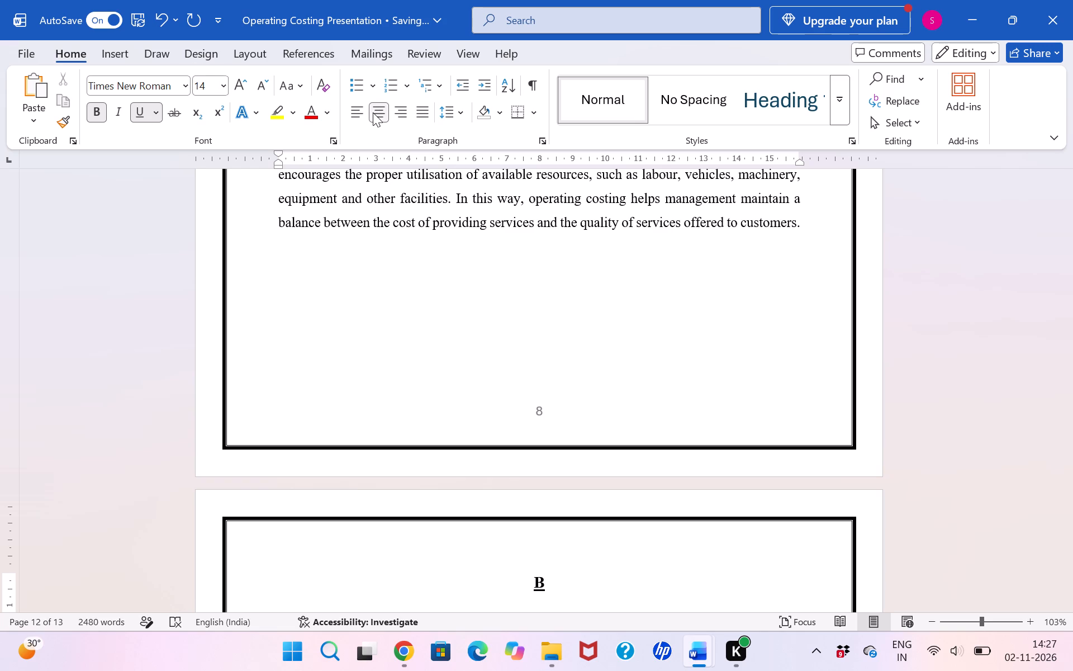
text(IBLIOGRAPHY)
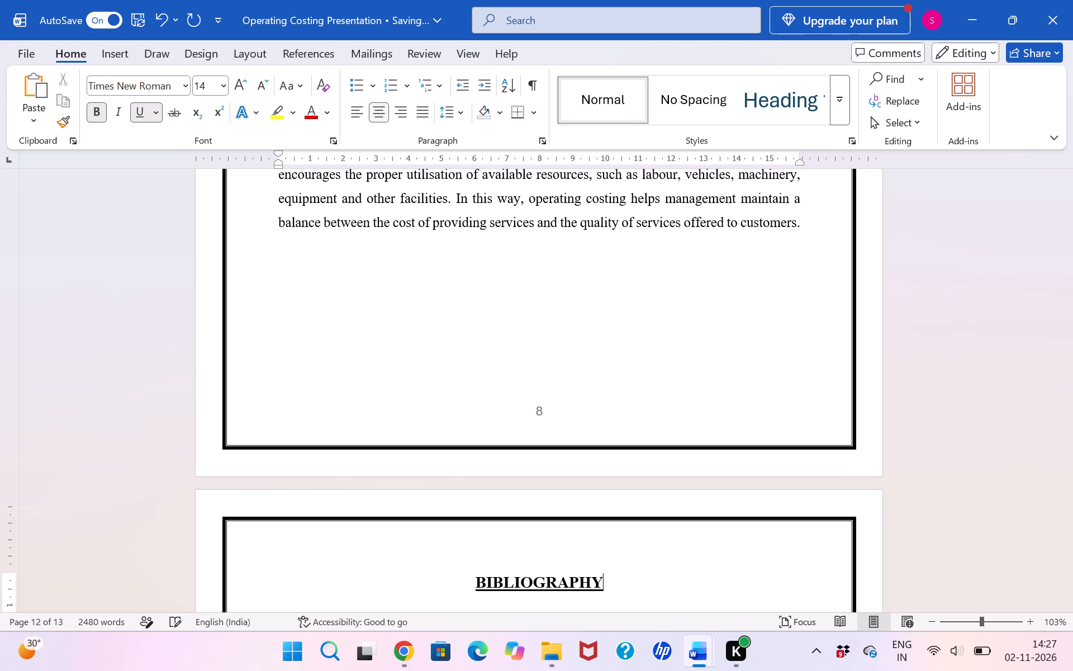
key(Return)
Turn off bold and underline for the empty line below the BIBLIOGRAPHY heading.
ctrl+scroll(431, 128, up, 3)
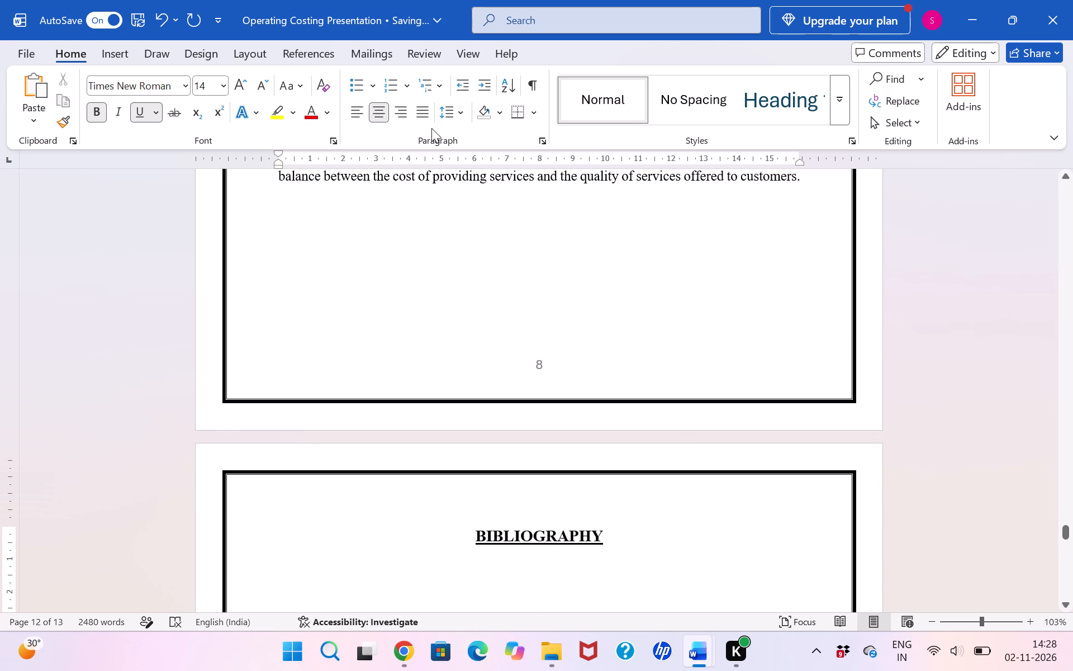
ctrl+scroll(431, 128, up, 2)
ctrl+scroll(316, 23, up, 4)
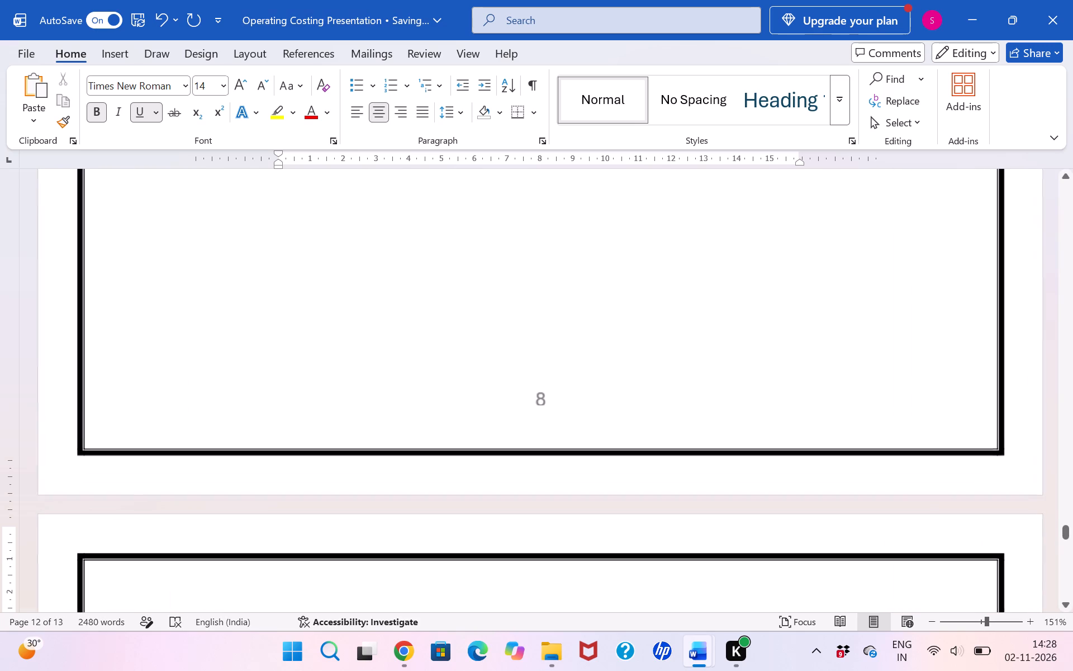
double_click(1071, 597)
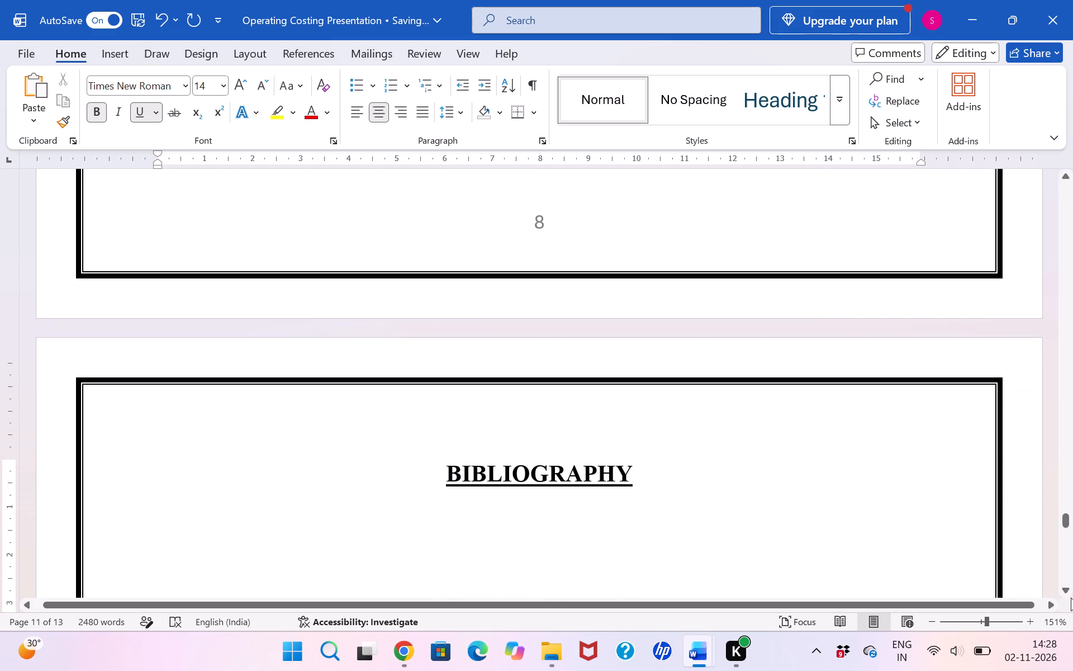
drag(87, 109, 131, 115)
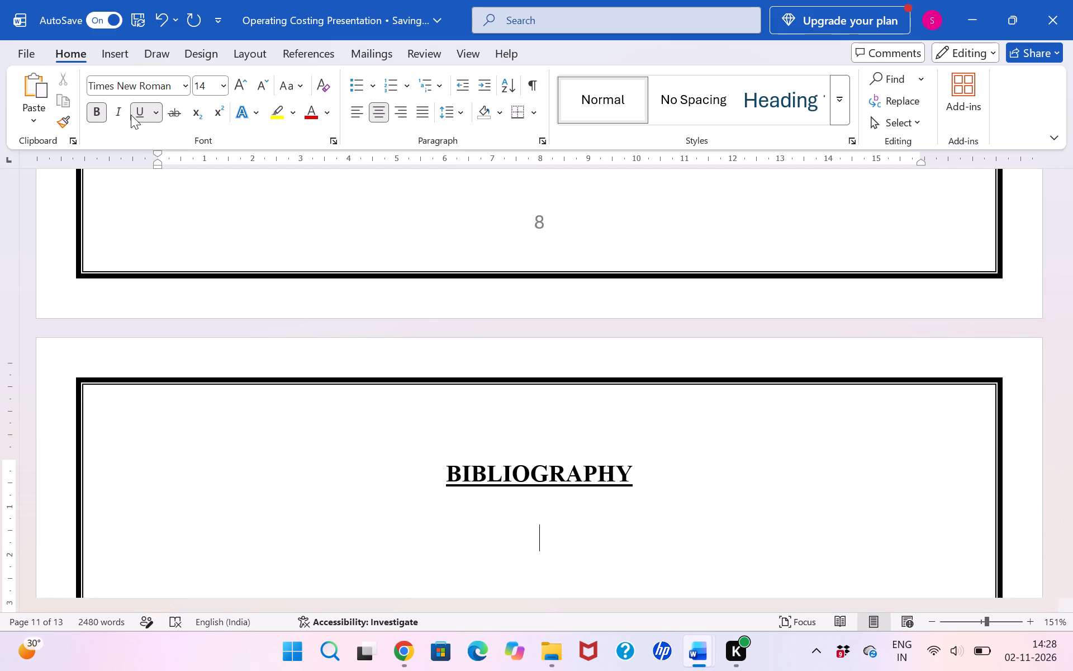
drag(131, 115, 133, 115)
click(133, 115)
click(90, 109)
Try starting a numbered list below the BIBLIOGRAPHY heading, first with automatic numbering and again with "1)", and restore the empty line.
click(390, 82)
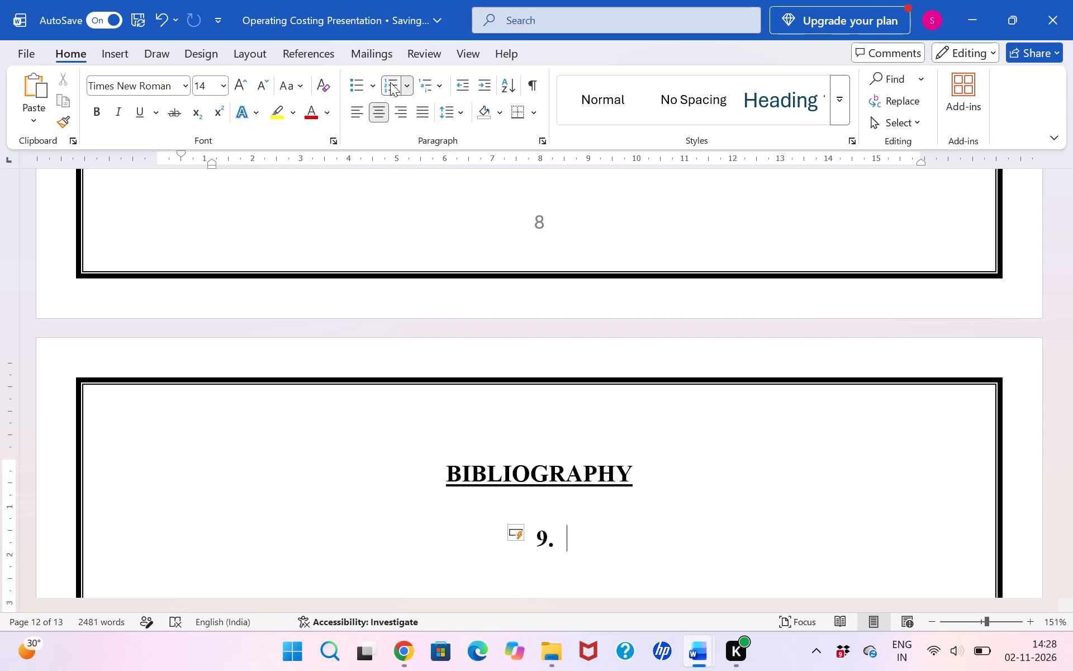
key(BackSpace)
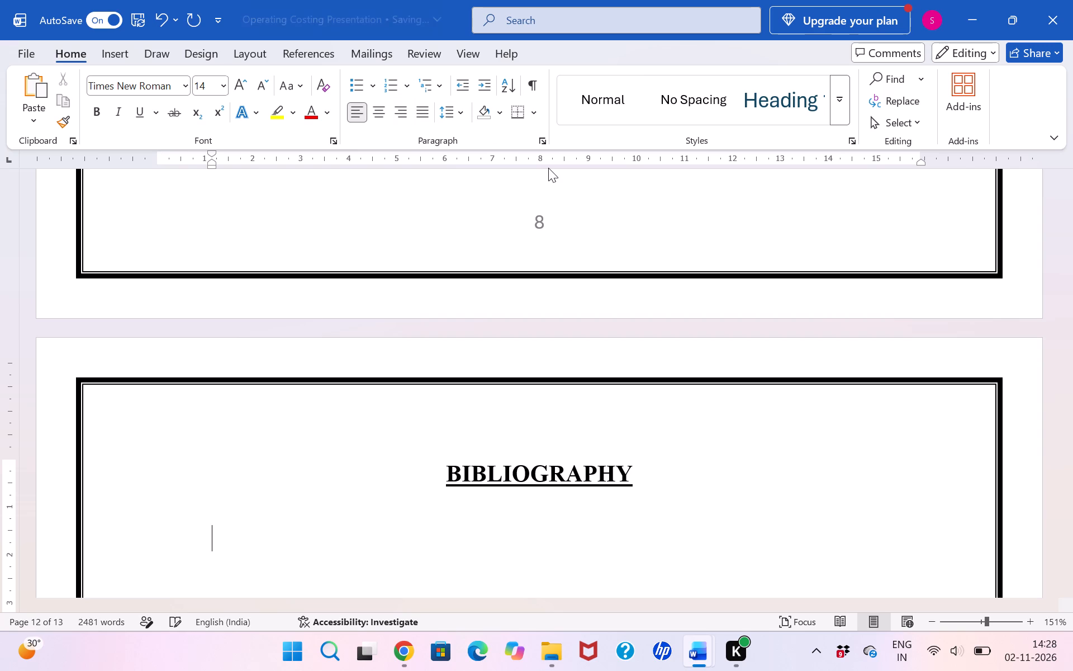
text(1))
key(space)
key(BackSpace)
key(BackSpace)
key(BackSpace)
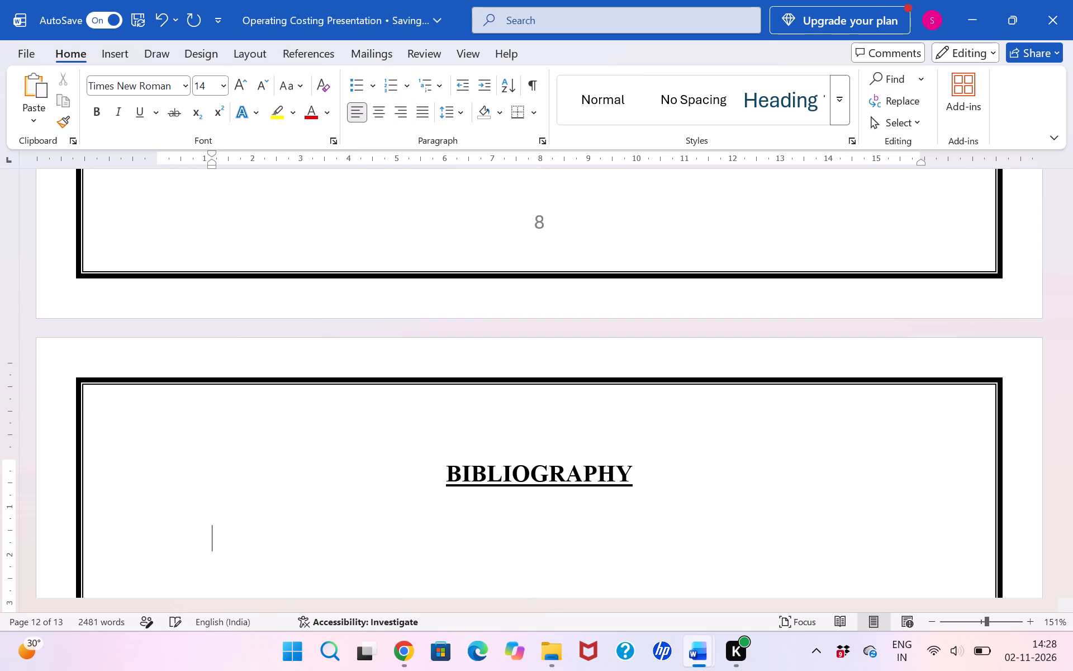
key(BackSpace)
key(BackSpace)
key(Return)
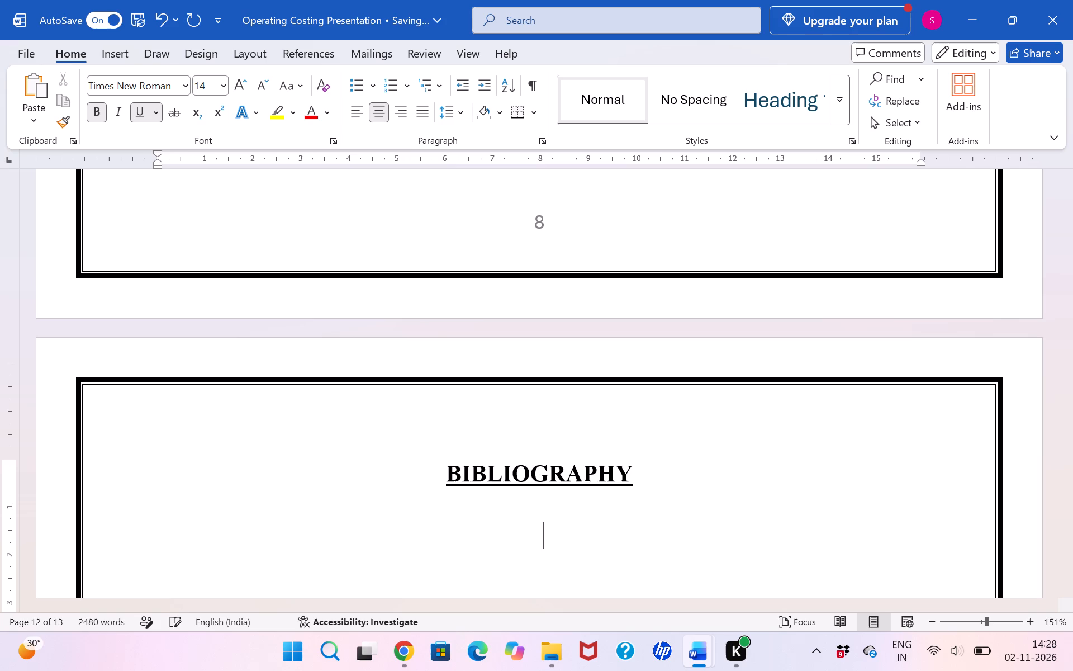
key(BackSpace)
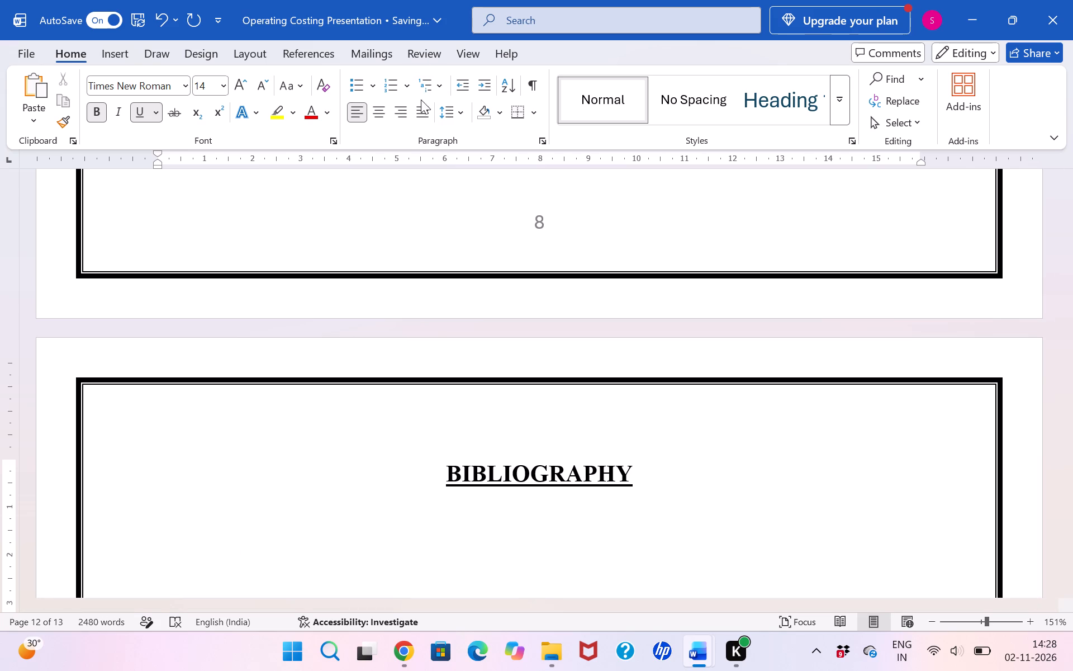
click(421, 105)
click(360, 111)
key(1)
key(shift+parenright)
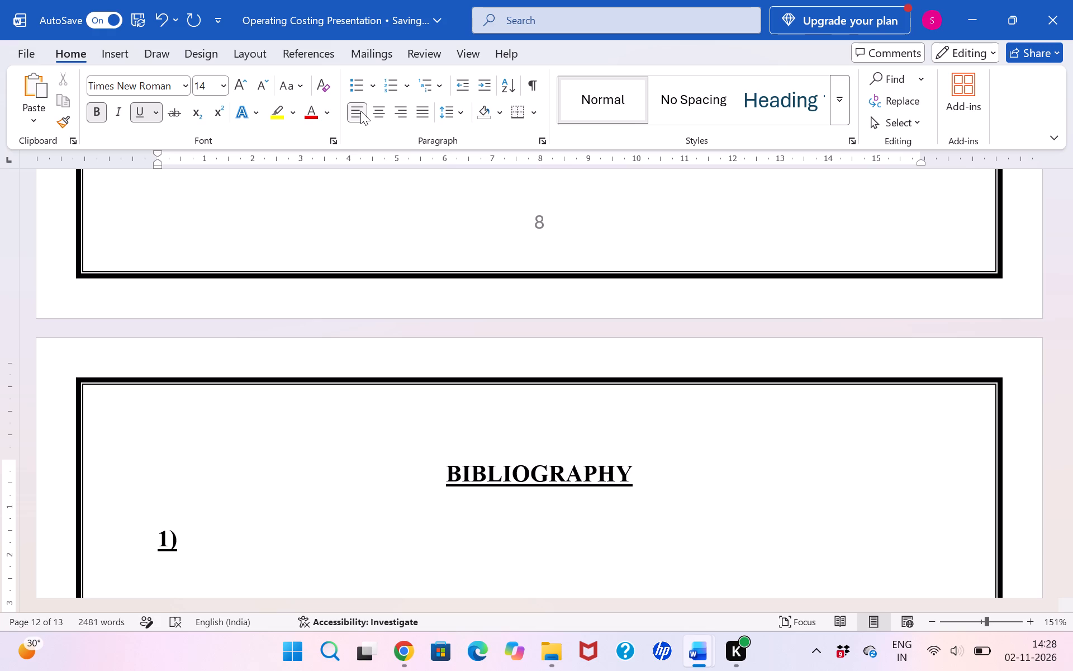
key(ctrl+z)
Turn off underline and bold below the BIBLIOGRAPHY heading and start the first entry with "1)".
click(136, 114)
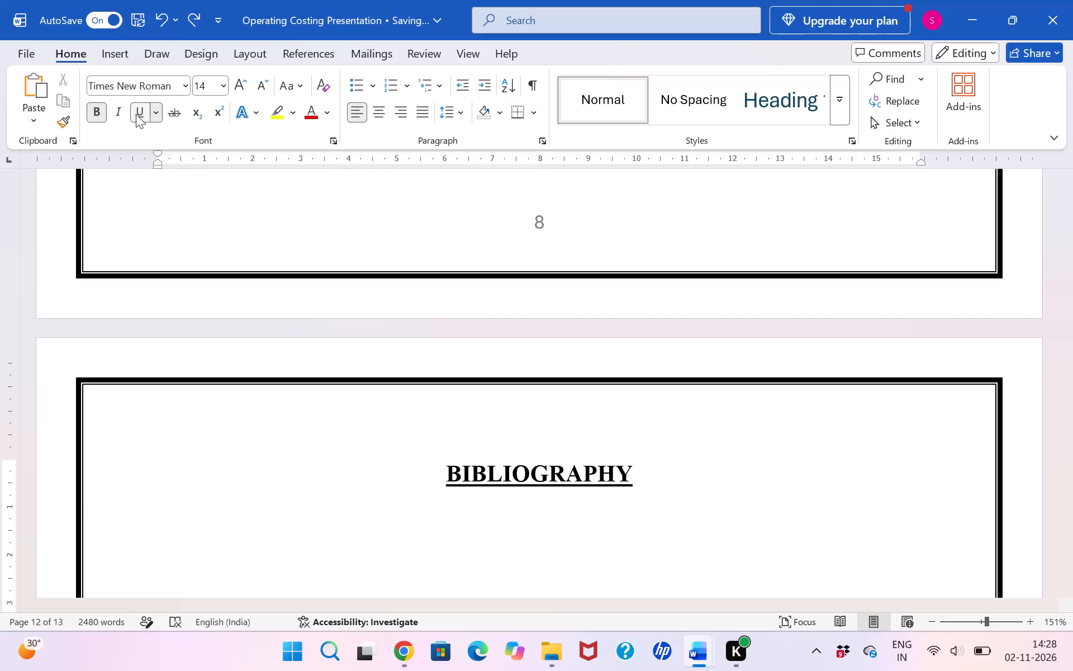
click(101, 114)
text(1))
key(space)
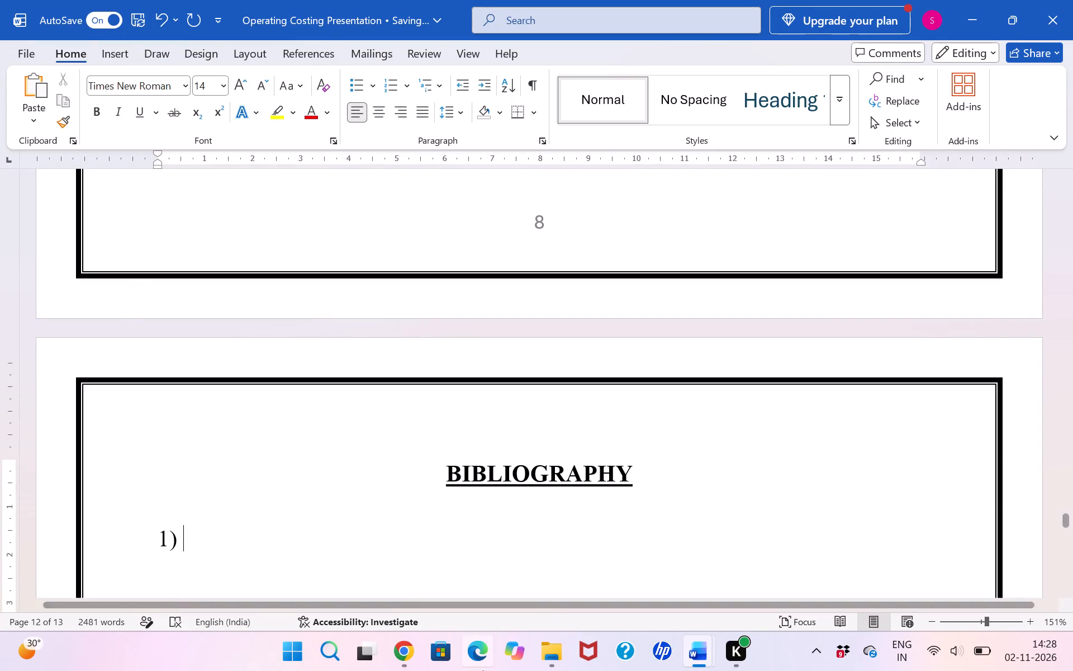
Switch to Chrome and open the full browsing history page in a new tab.
click(405, 653)
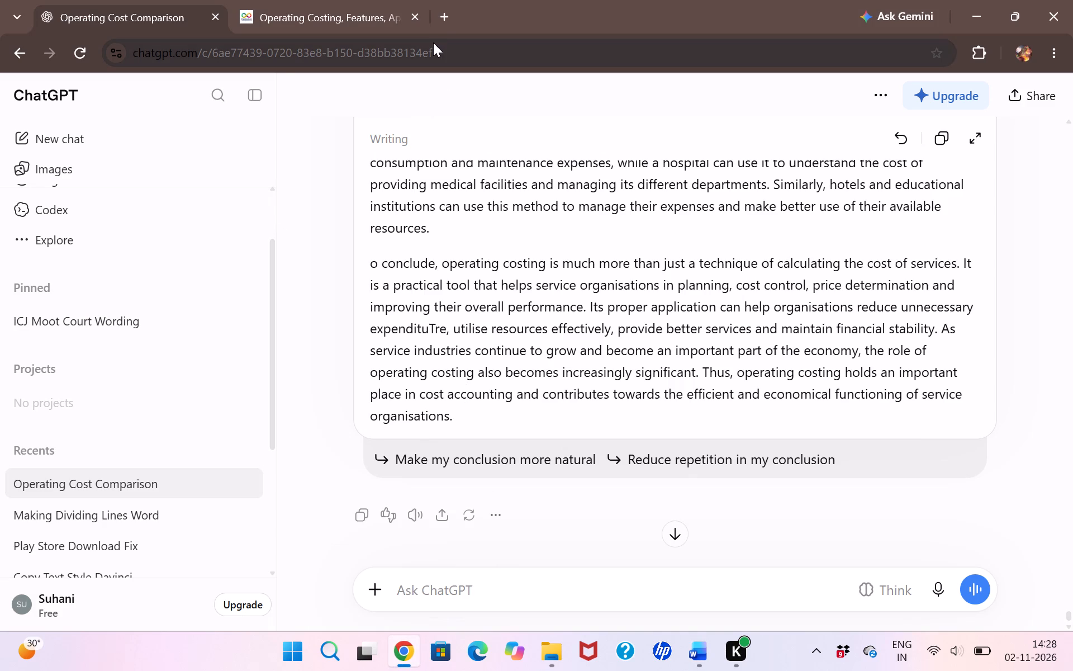
click(439, 21)
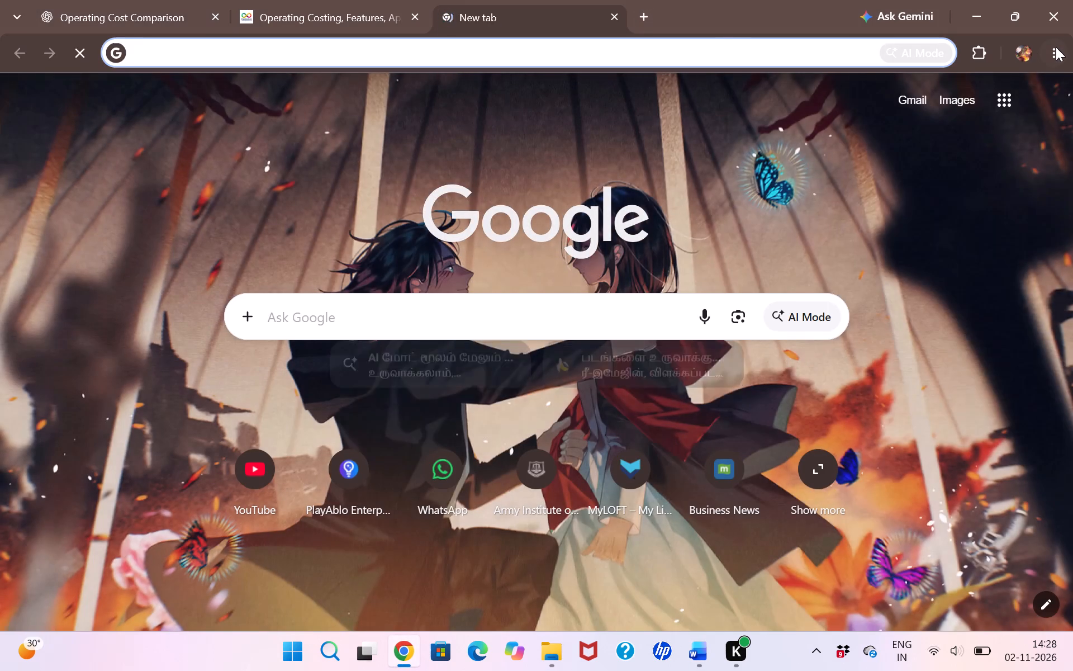
click(1056, 48)
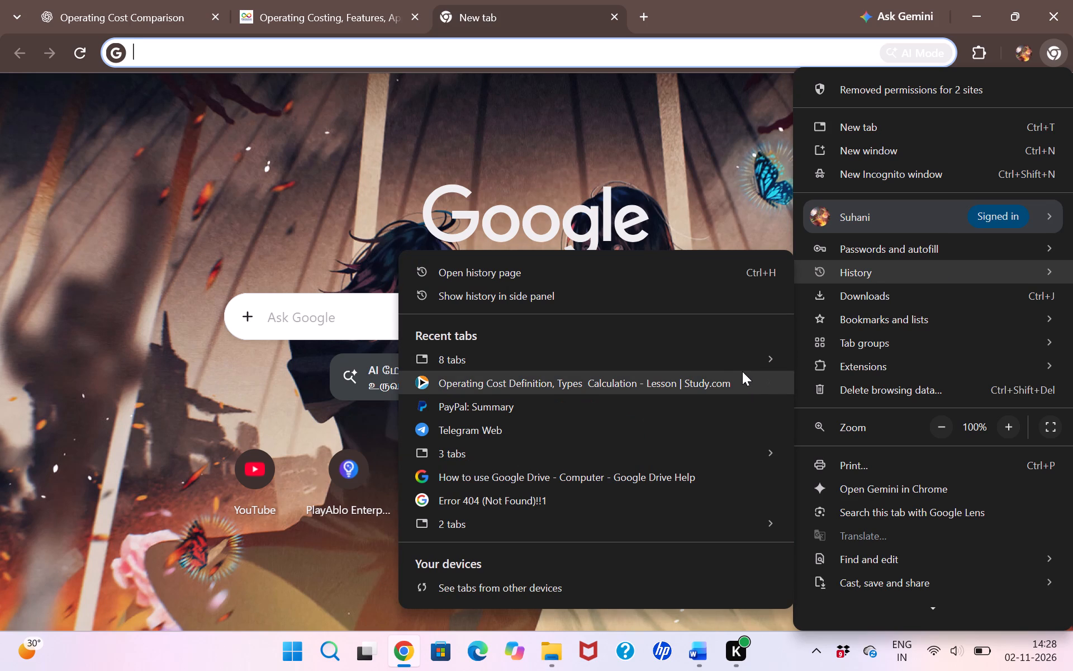
click(898, 269)
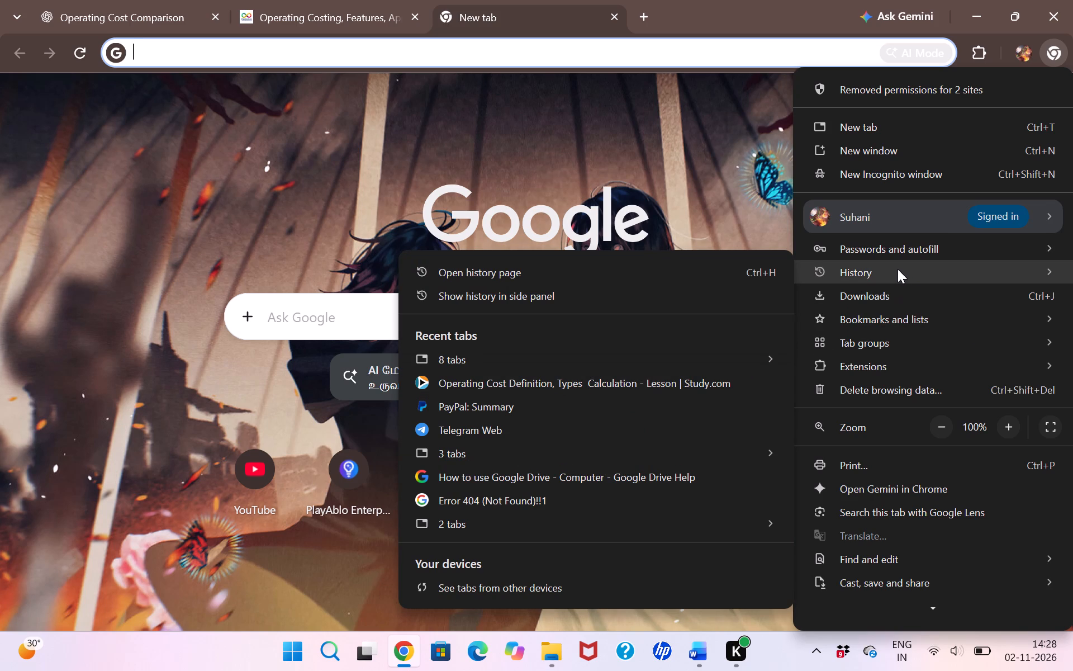
click(898, 269)
double_click(861, 272)
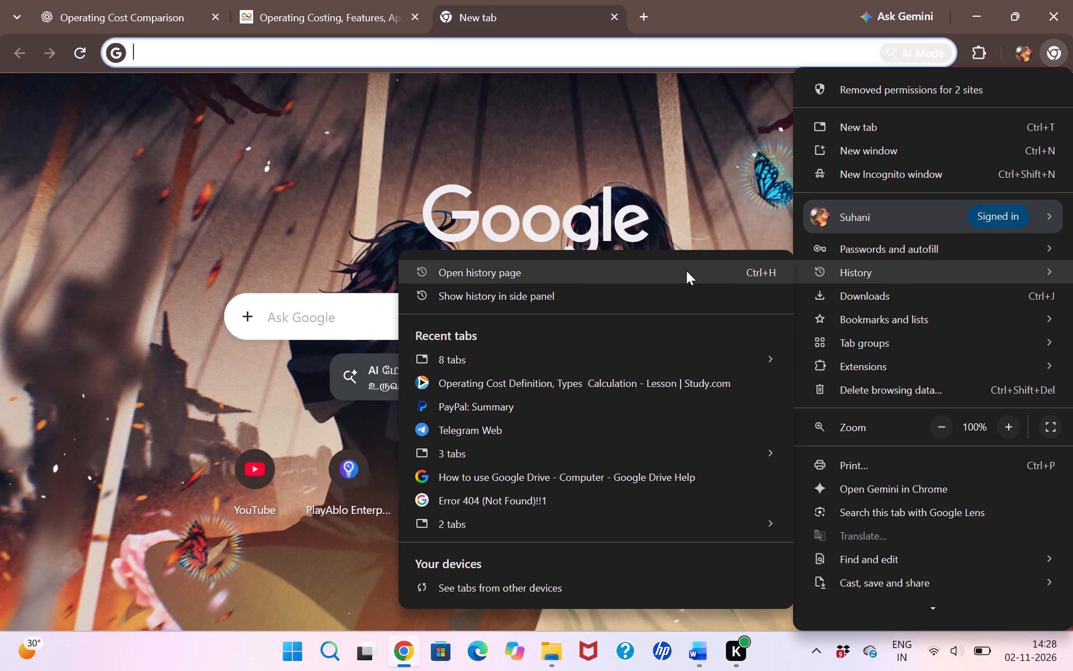
click(686, 271)
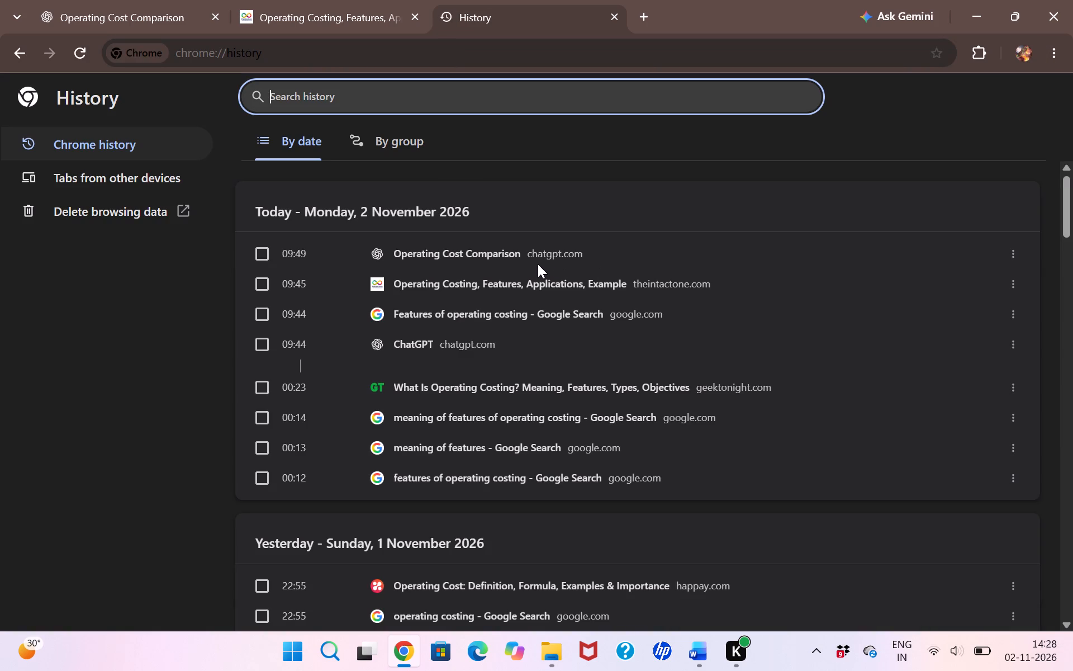
Open the theintactone.com article "Operating Costing, Features, Applications, Example" from today's history and copy its web address.
click(543, 286)
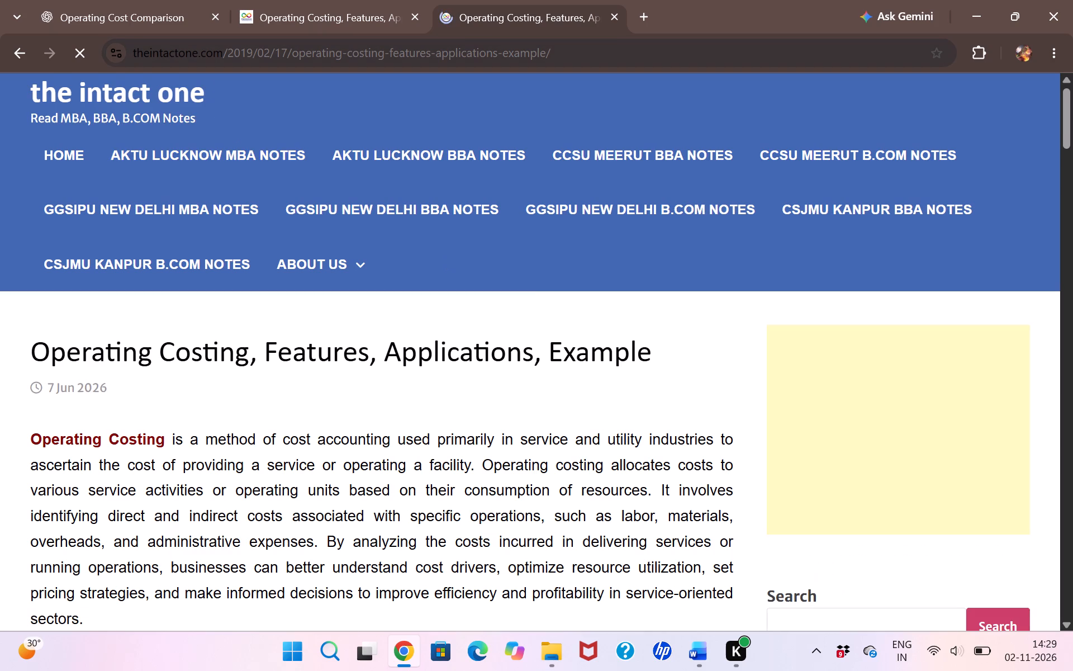
drag(135, 51, 306, 62)
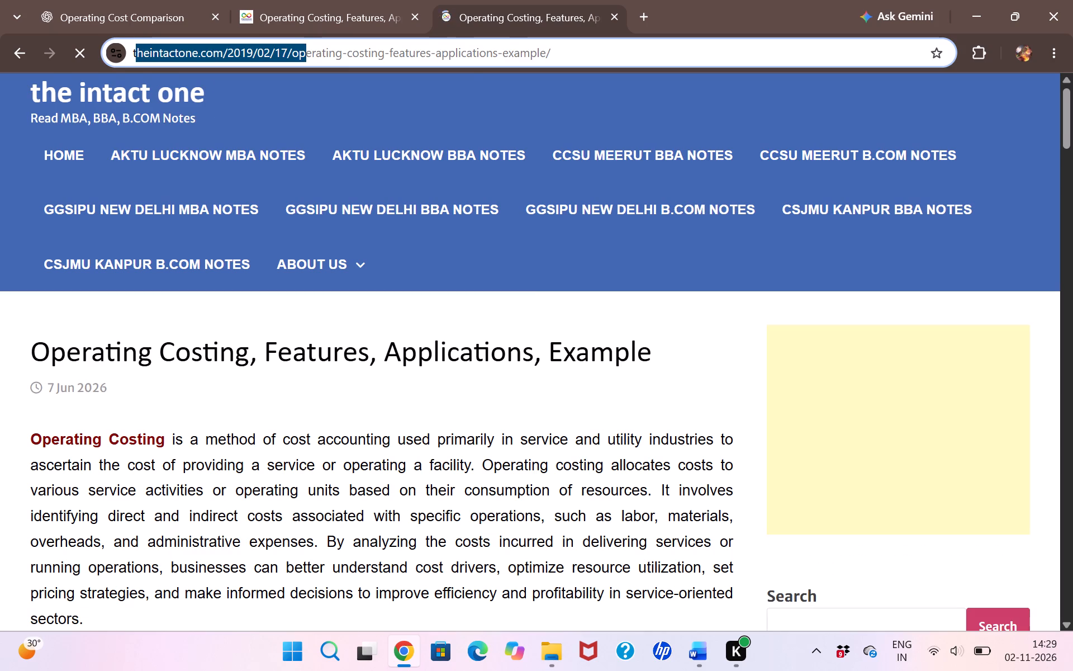
drag(306, 62, 472, 77)
click(472, 77)
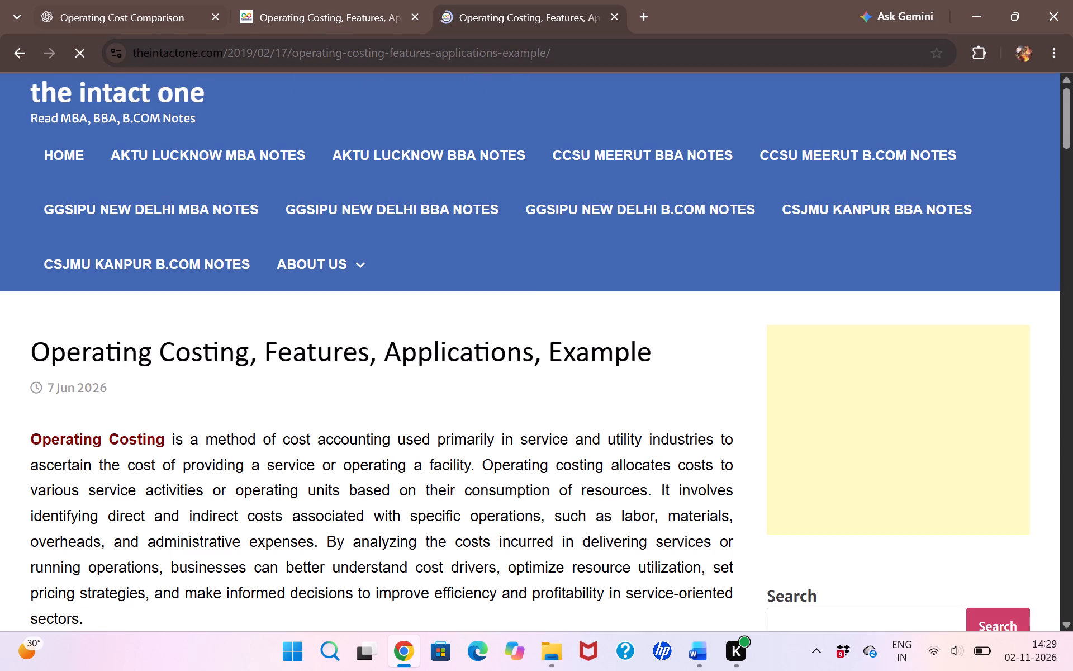
drag(132, 51, 566, 58)
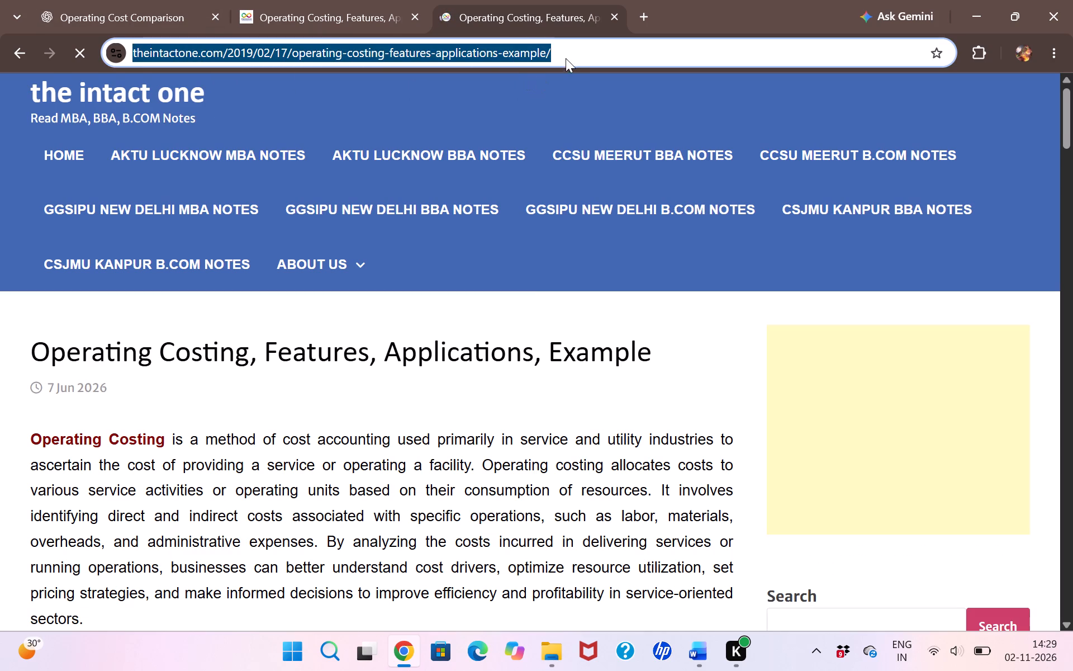
drag(566, 58, 566, 59)
key(ctrl+c)
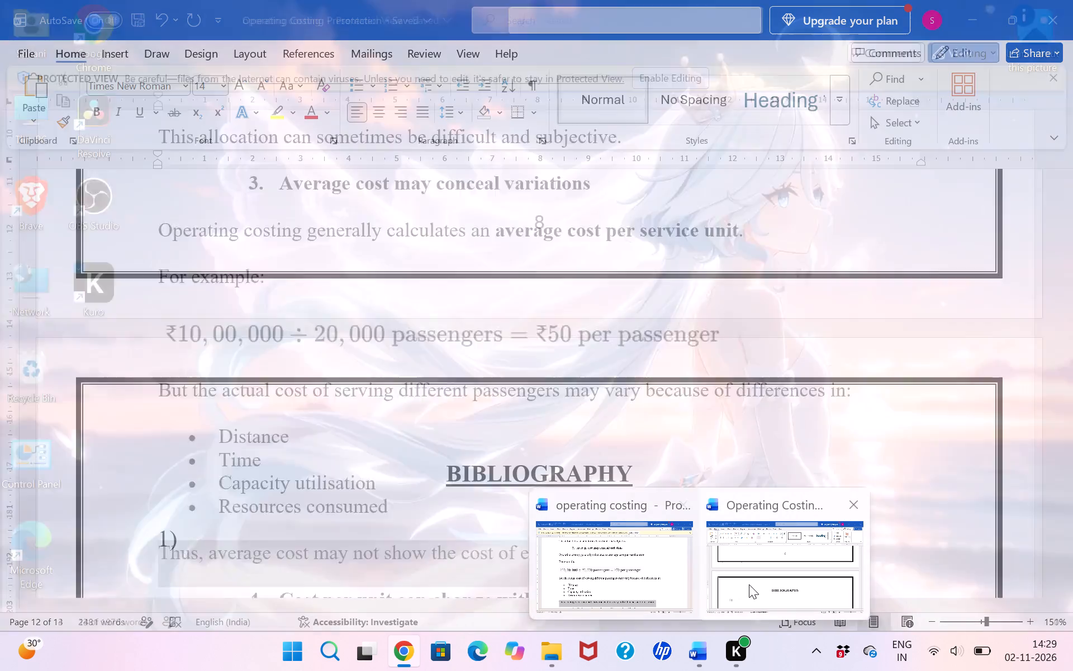
Switch to the Operating Costing Presentation in Word, paste the copied address after "1)", and start a second entry with "2)".
click(751, 584)
key(ctrl+v)
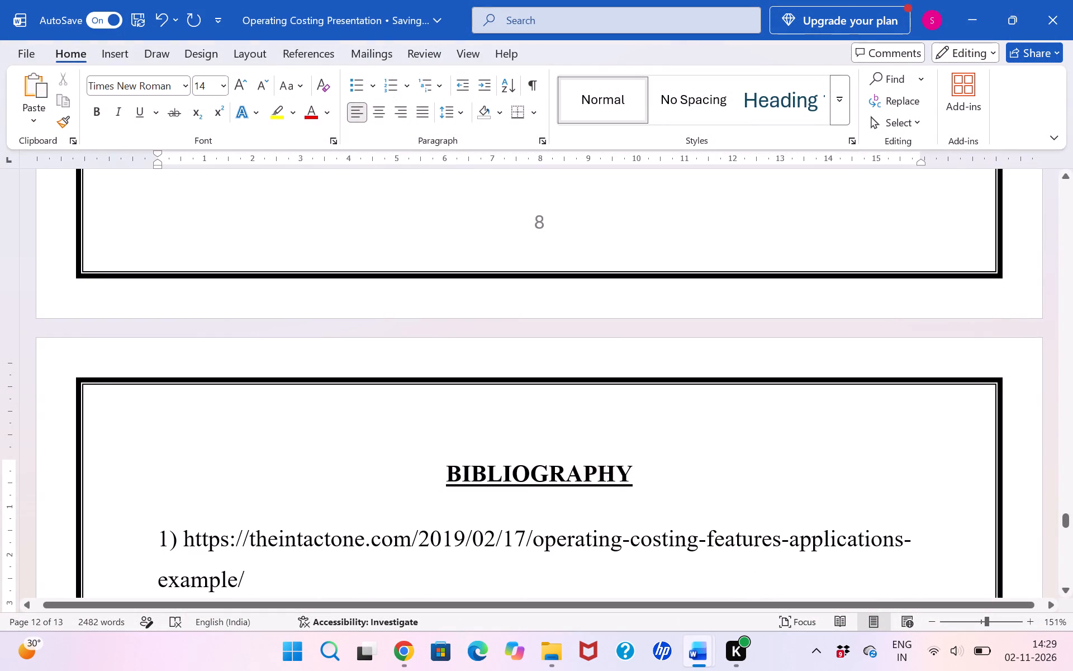
key(Return)
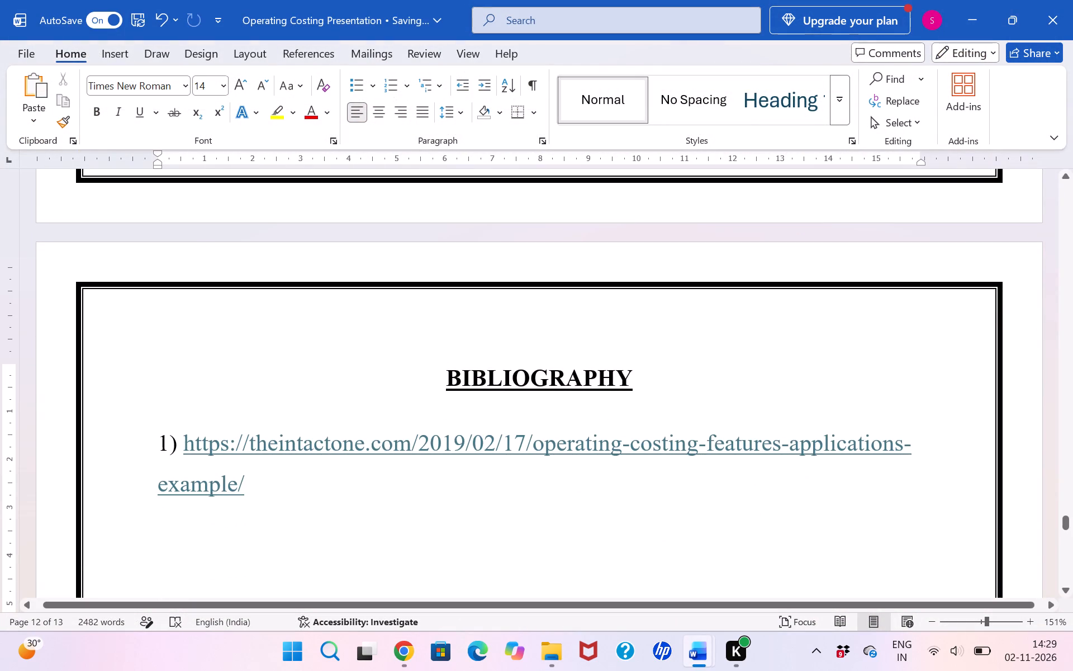
text(2))
key(space)
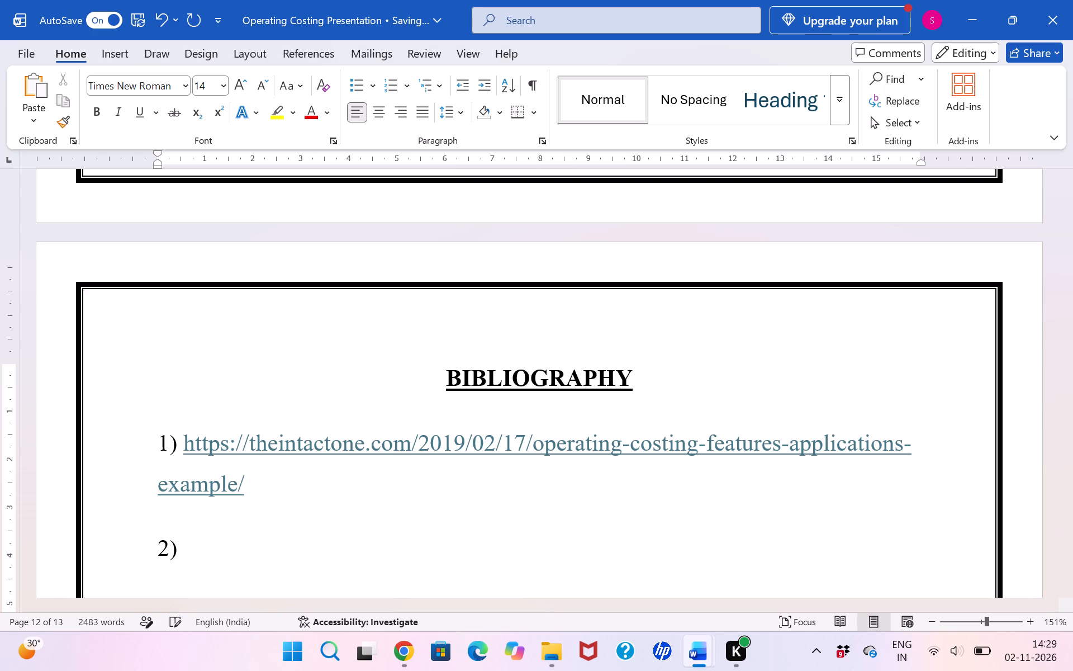
Set the two numbered bibliography entries to 12-point text and place the cursor after "2)".
click(222, 81)
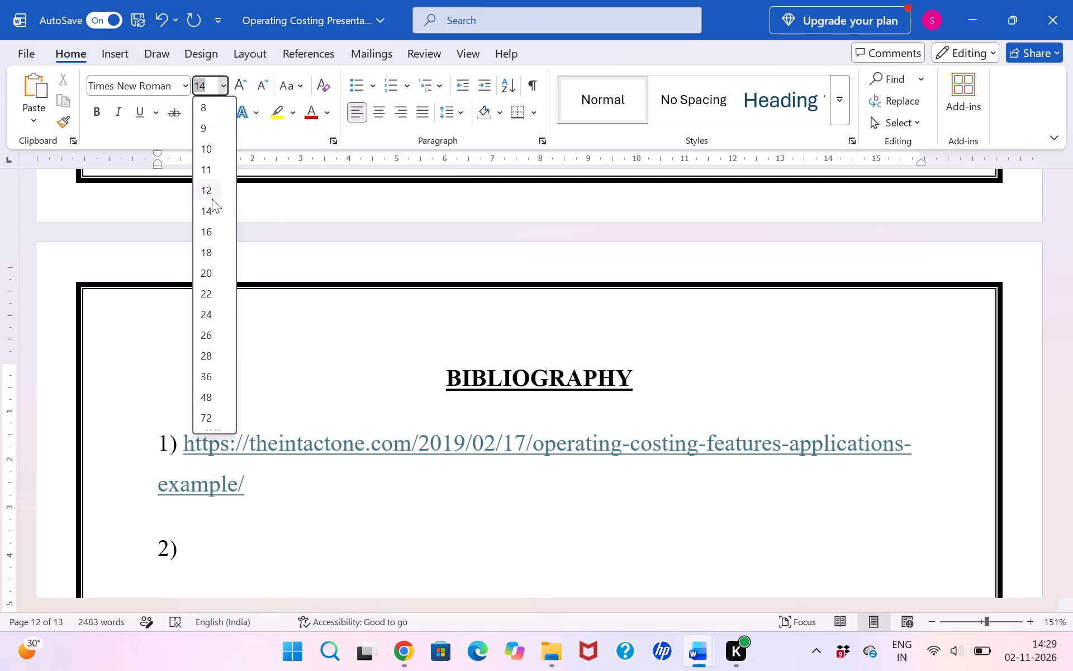
click(212, 199)
drag(156, 446, 198, 557)
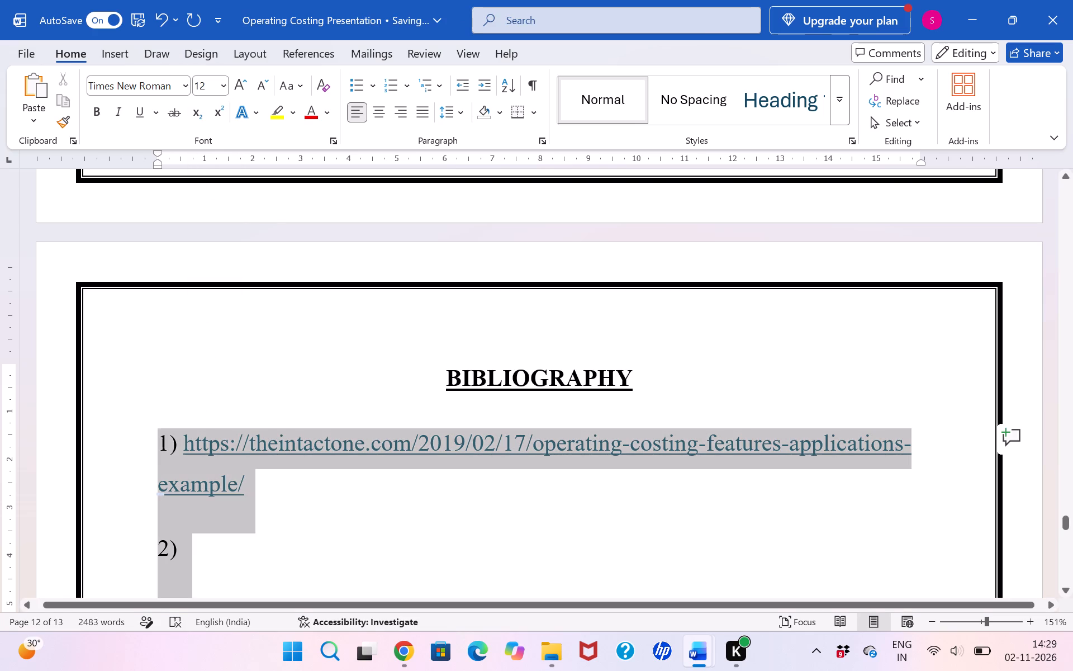
drag(198, 557, 200, 557)
click(219, 81)
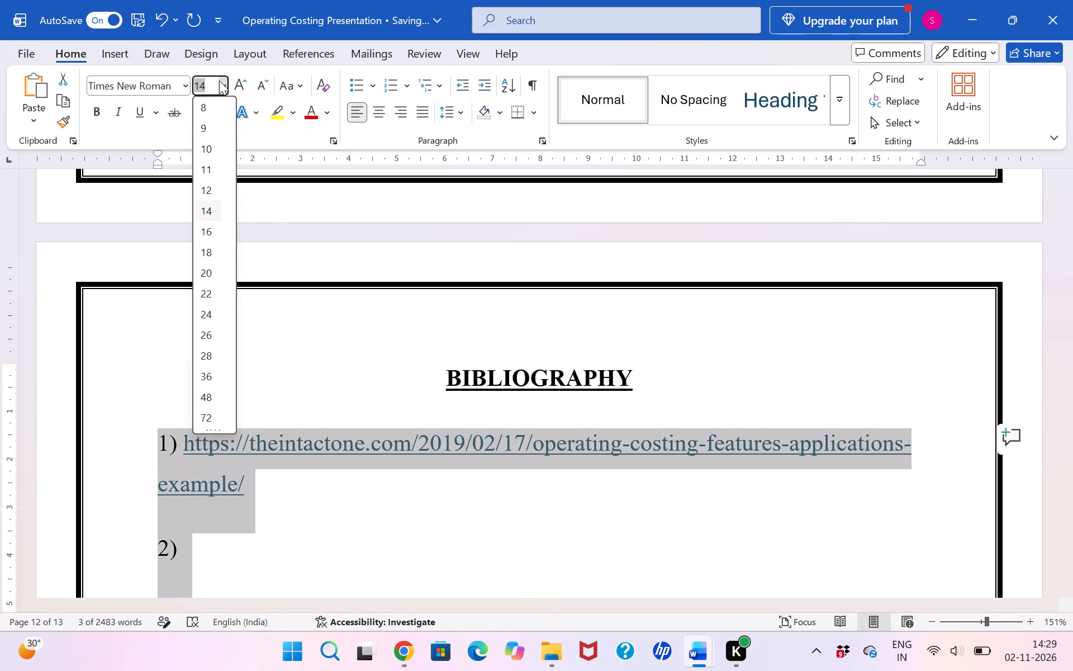
click(205, 191)
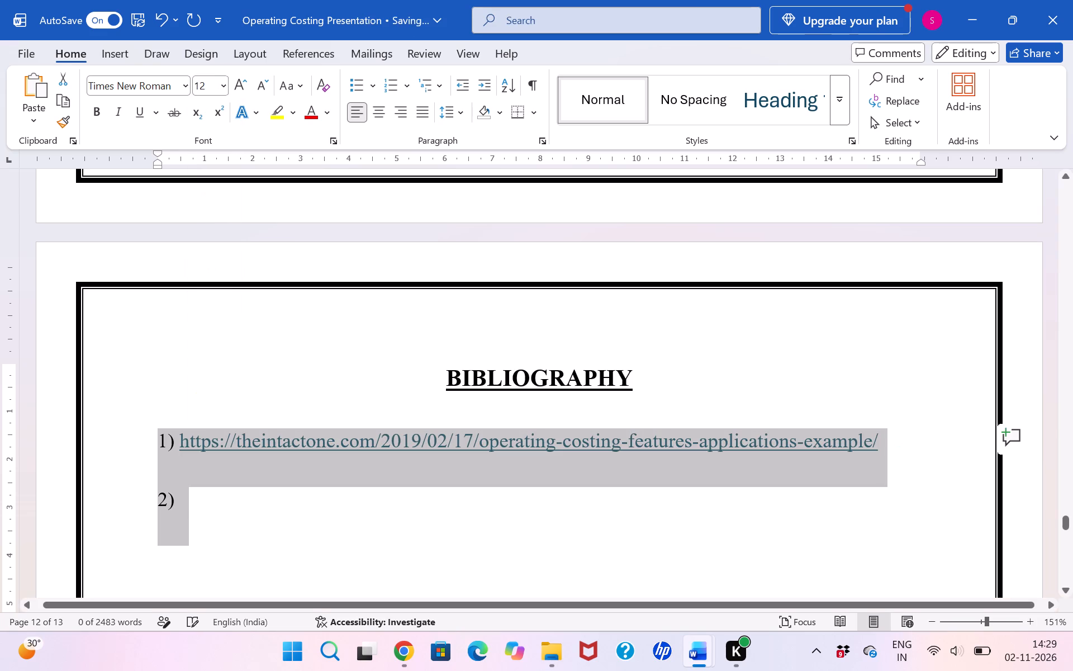
click(211, 521)
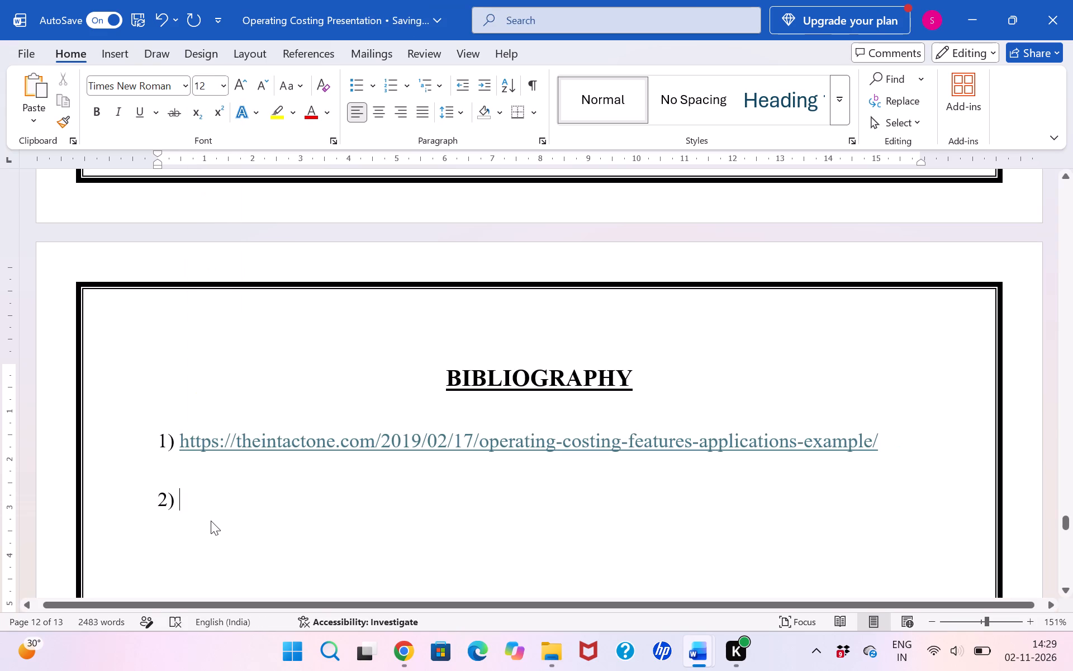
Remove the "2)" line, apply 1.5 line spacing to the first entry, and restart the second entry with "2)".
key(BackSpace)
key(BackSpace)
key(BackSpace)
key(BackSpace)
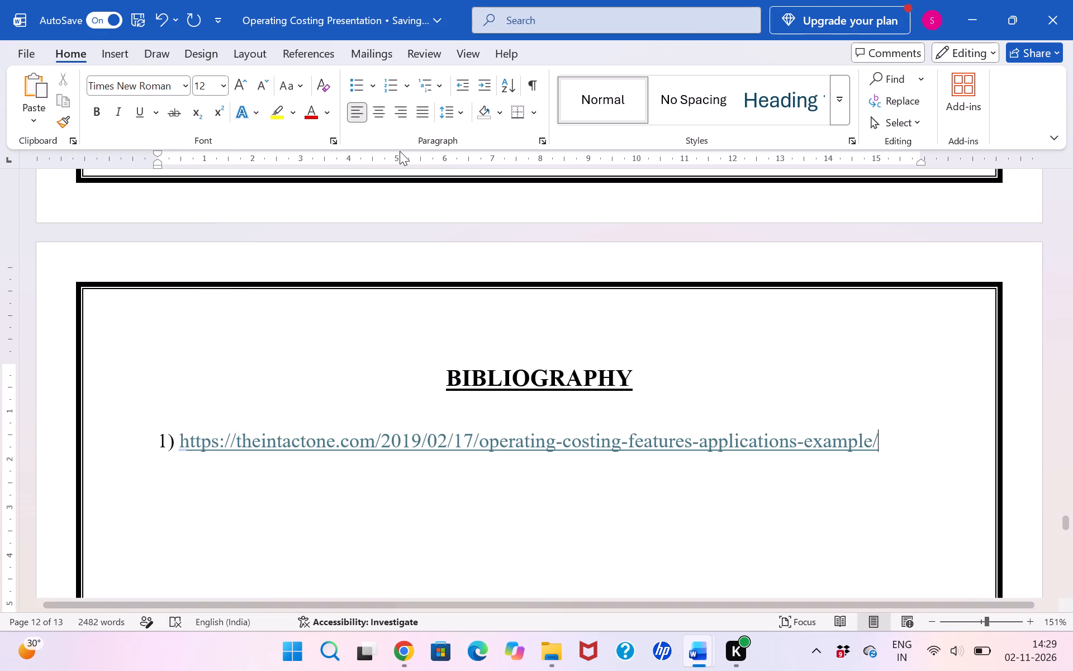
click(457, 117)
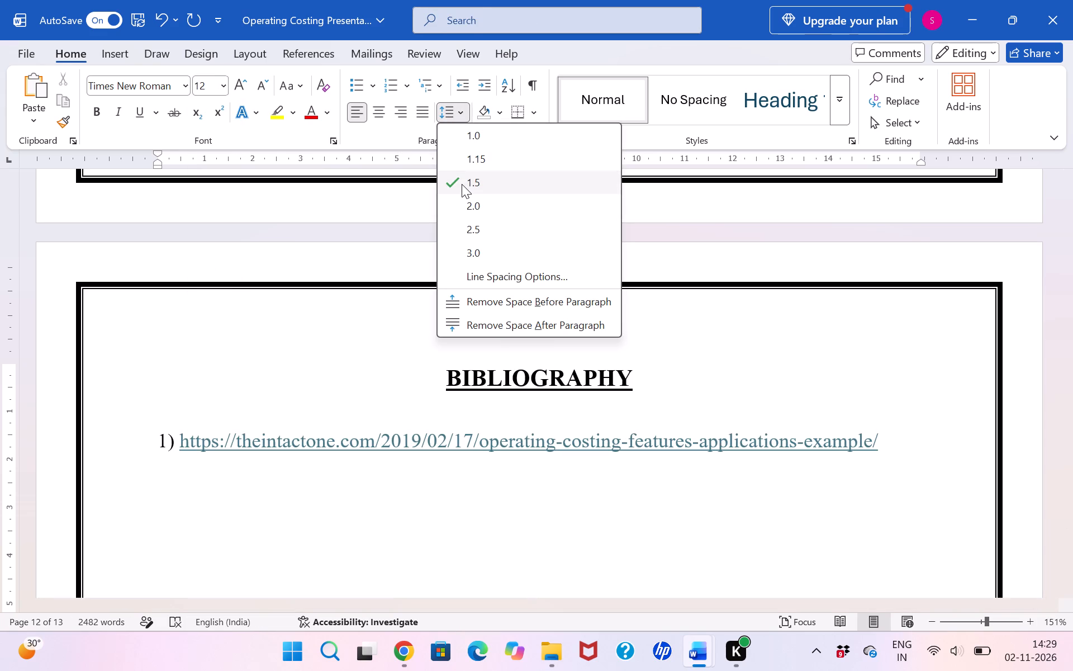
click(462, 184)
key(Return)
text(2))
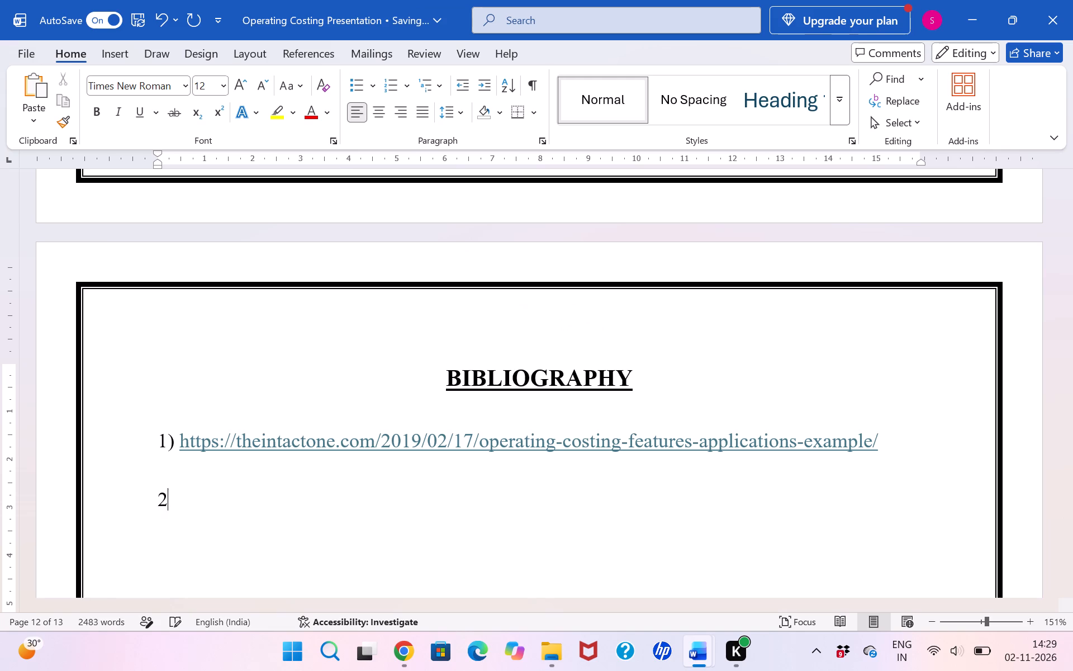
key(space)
Switch to Chrome and go back from the article to the browsing history page.
click(406, 647)
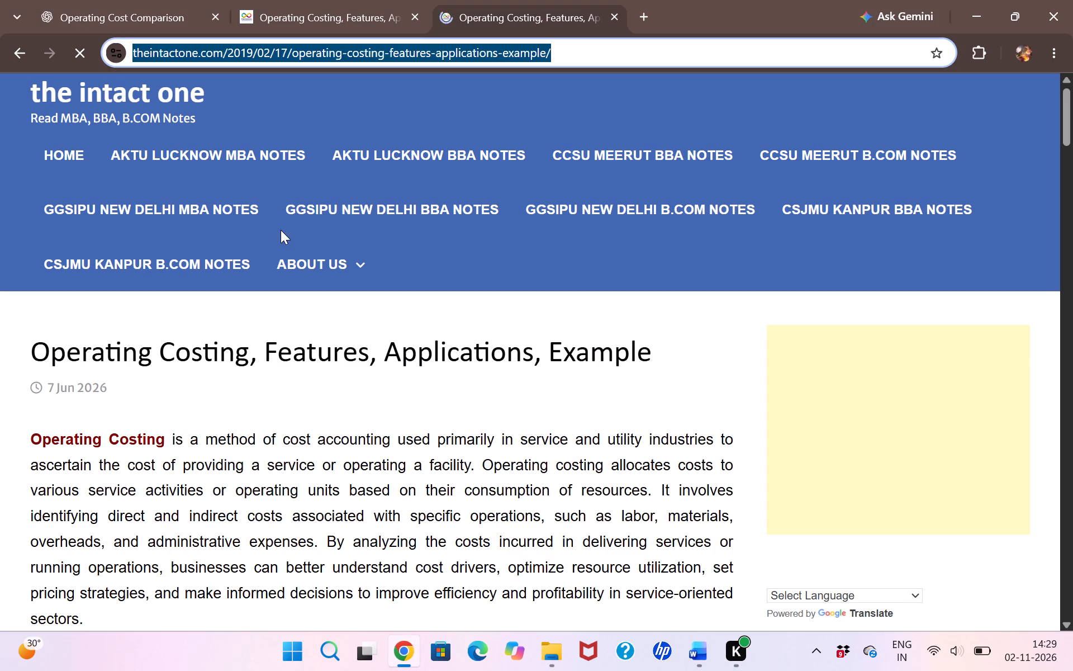
click(4, 58)
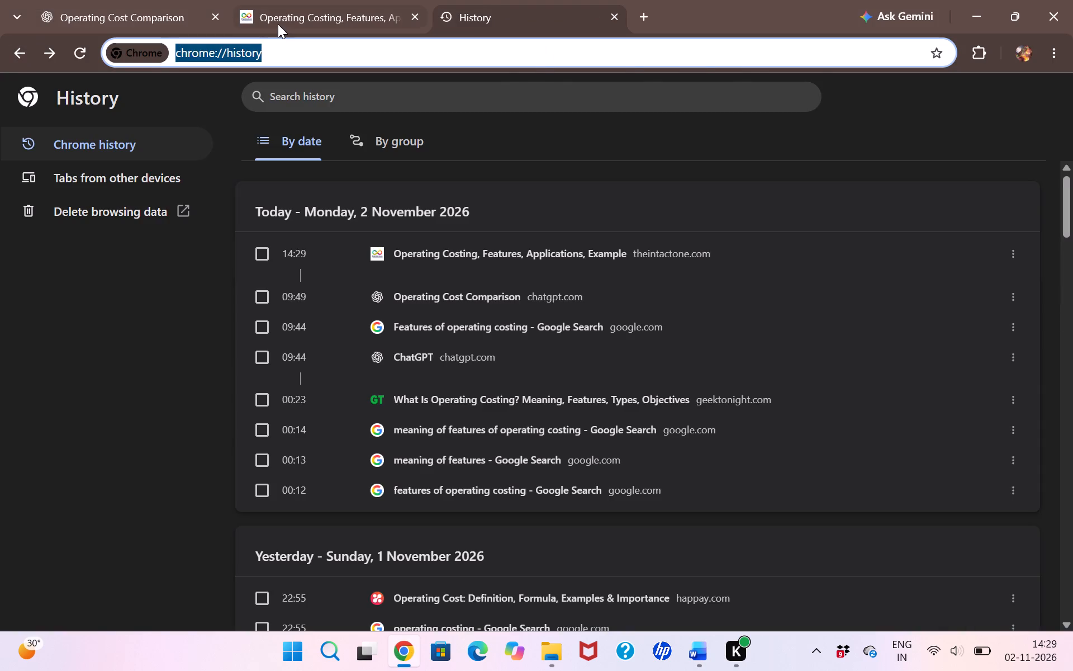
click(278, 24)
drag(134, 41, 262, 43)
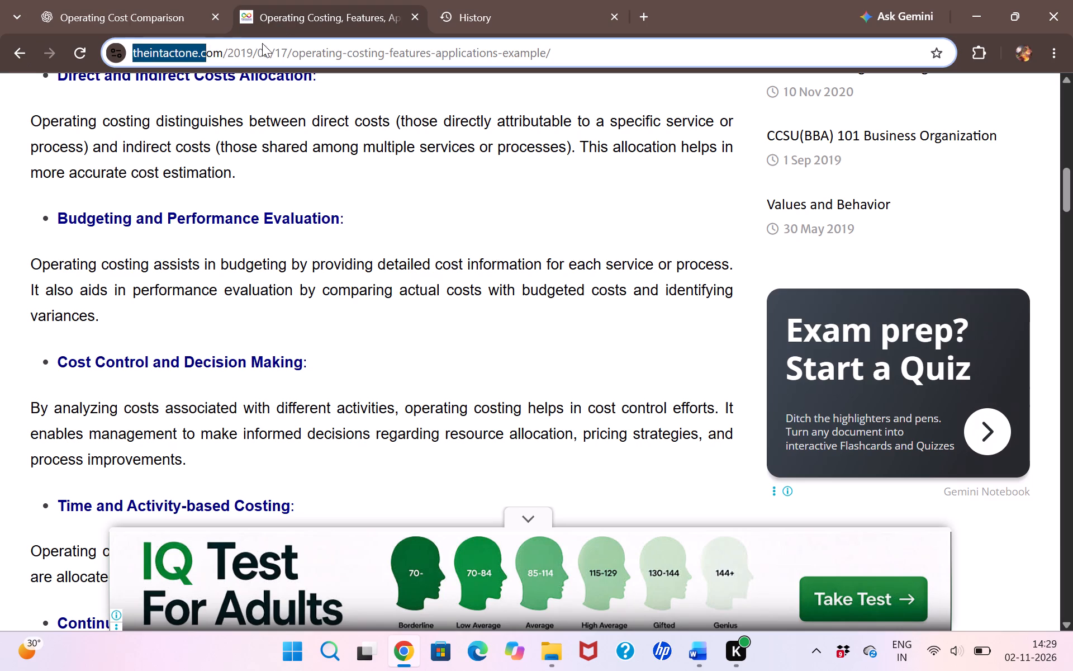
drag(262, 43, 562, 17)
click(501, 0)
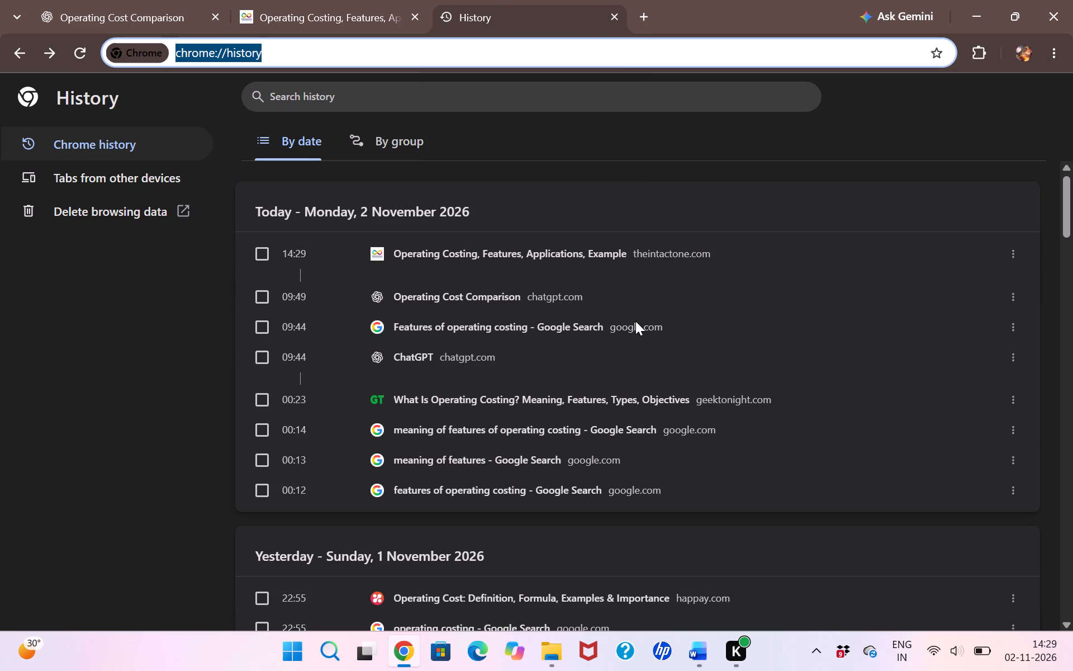
Open the happay.com article "Operating Cost: Definition, Formula, Examples & Importance" from the history and copy its web address.
click(601, 598)
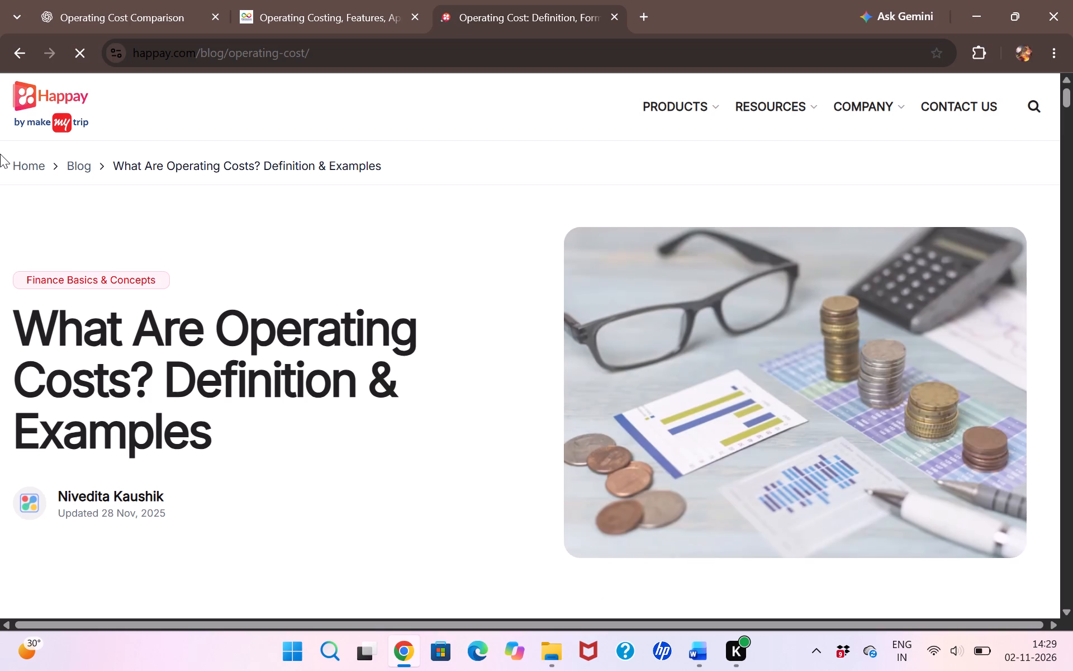
drag(130, 60, 293, 58)
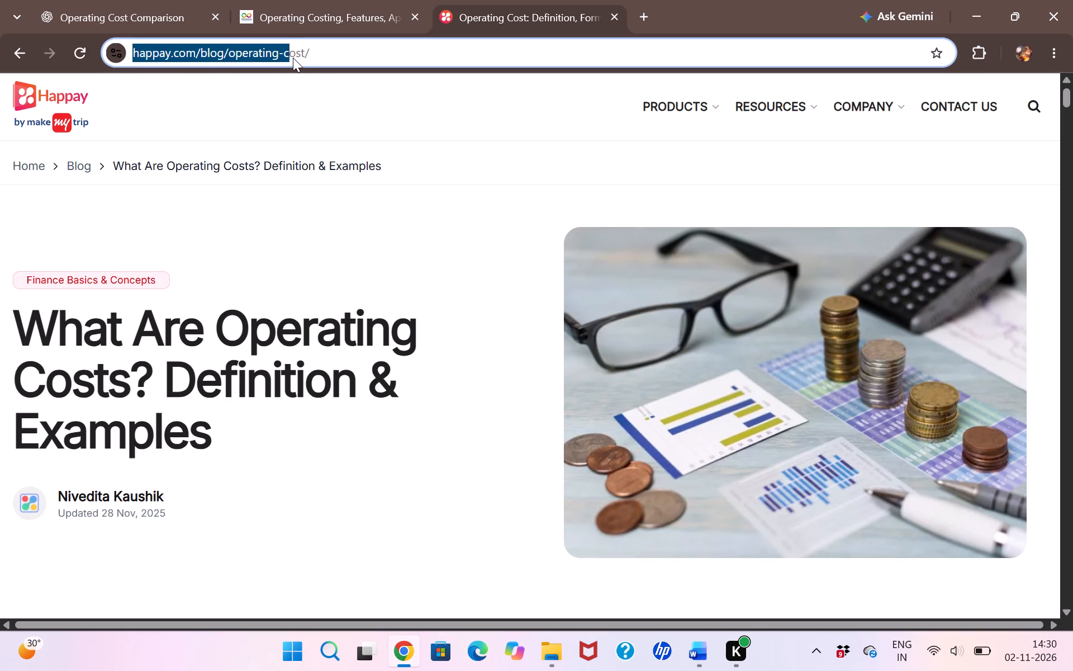
drag(293, 58, 317, 58)
key(ctrl+c)
click(1072, 444)
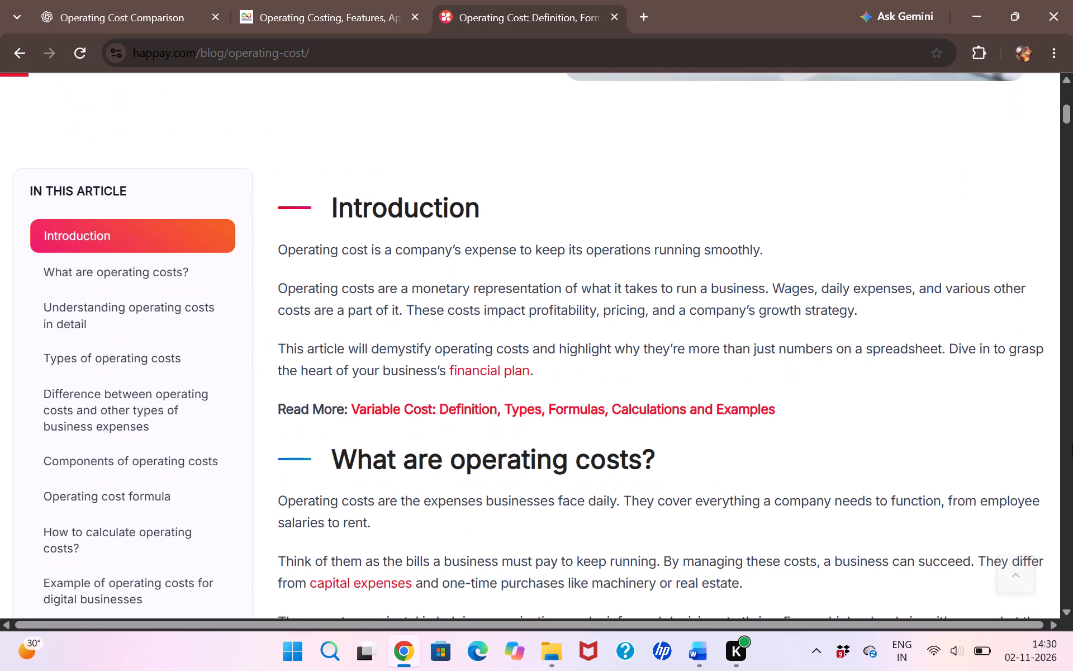
Switch to the Operating Costing Presentation in Word, paste the happay.com address after "2)", and start a third entry with "3)".
click(699, 661)
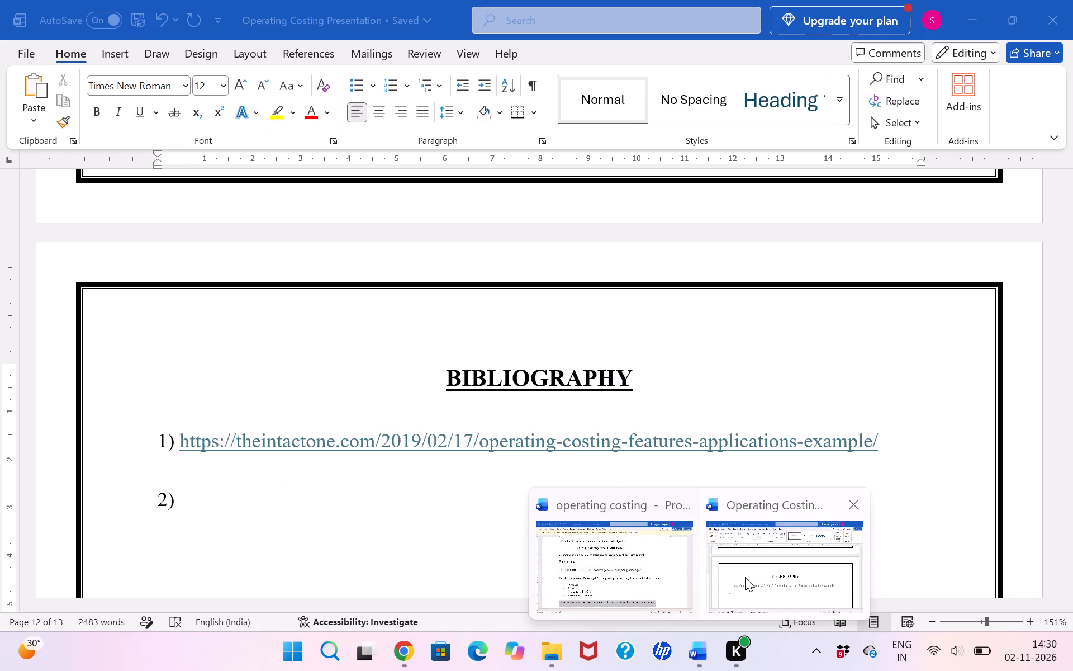
click(745, 577)
key(ctrl+v)
key(Return)
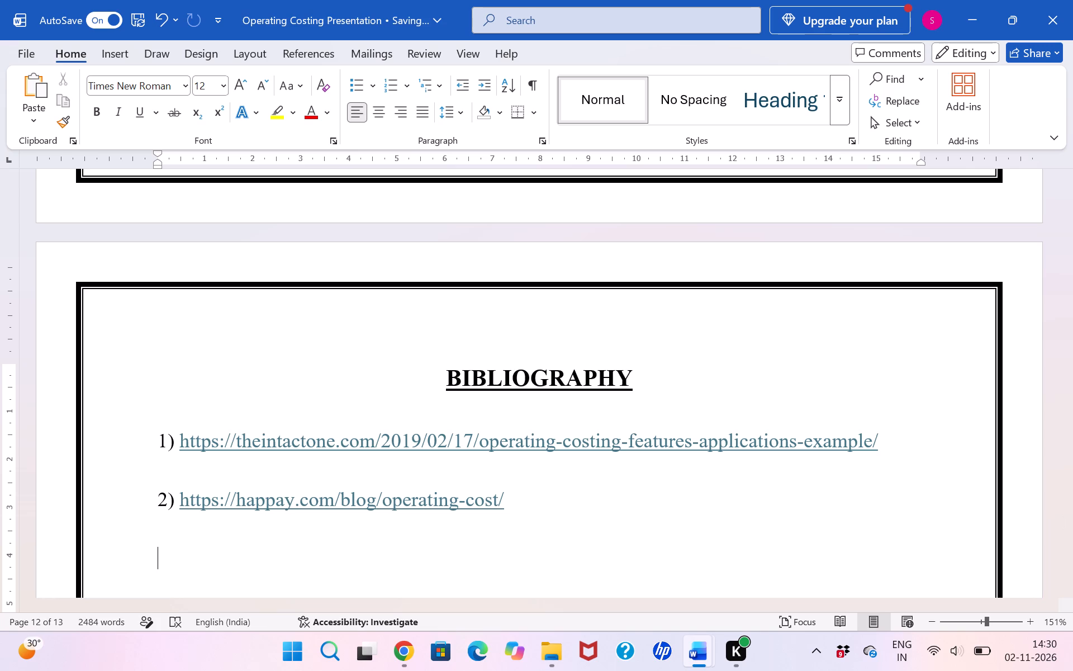
text(3))
key(space)
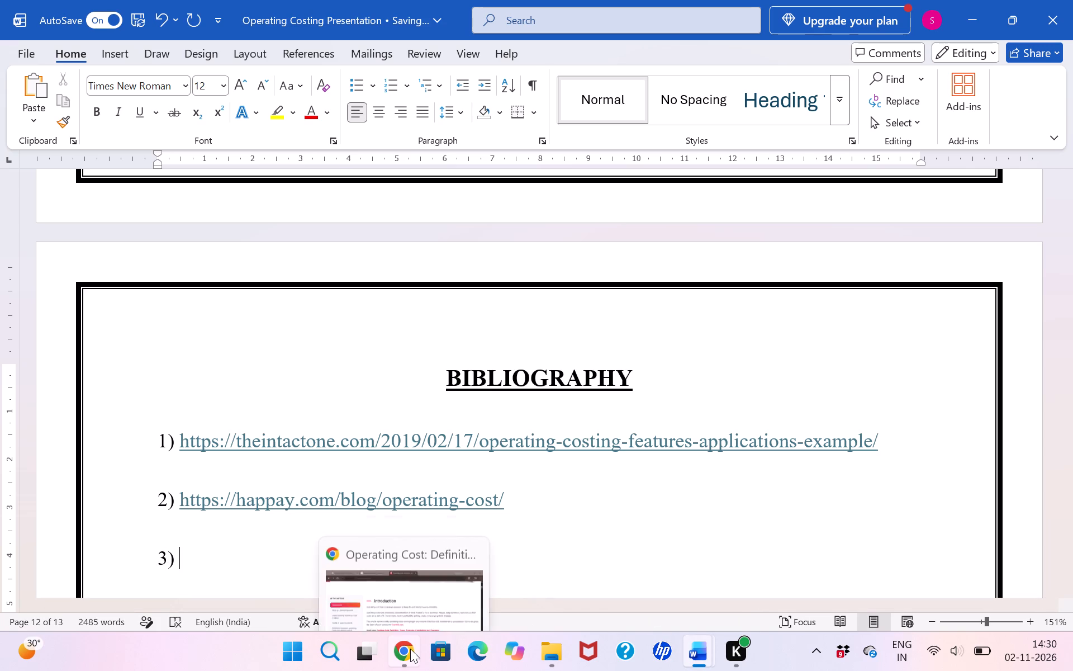
Switch to Chrome, return to the history, open the geektonight.com article "What Is Operating Costing?", and copy its web address.
click(346, 584)
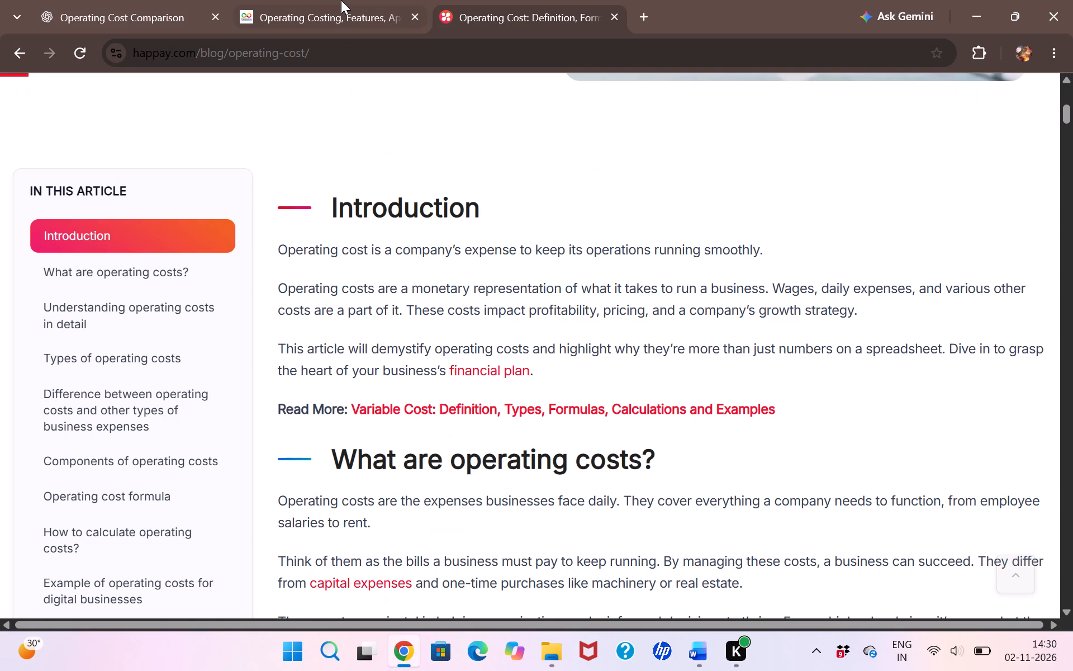
click(21, 59)
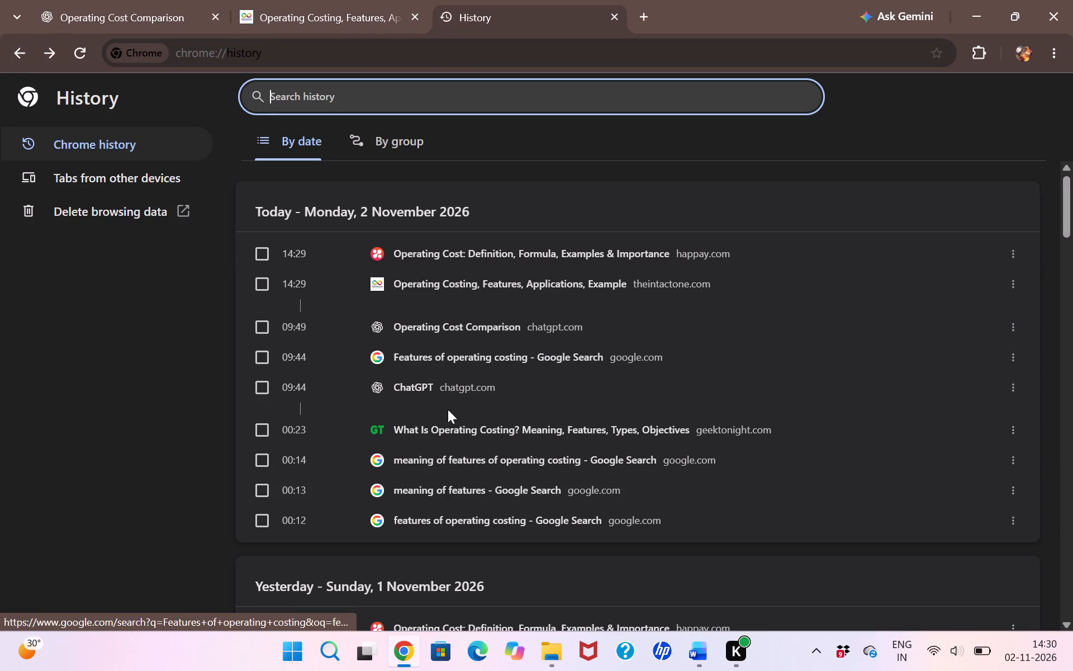
click(446, 424)
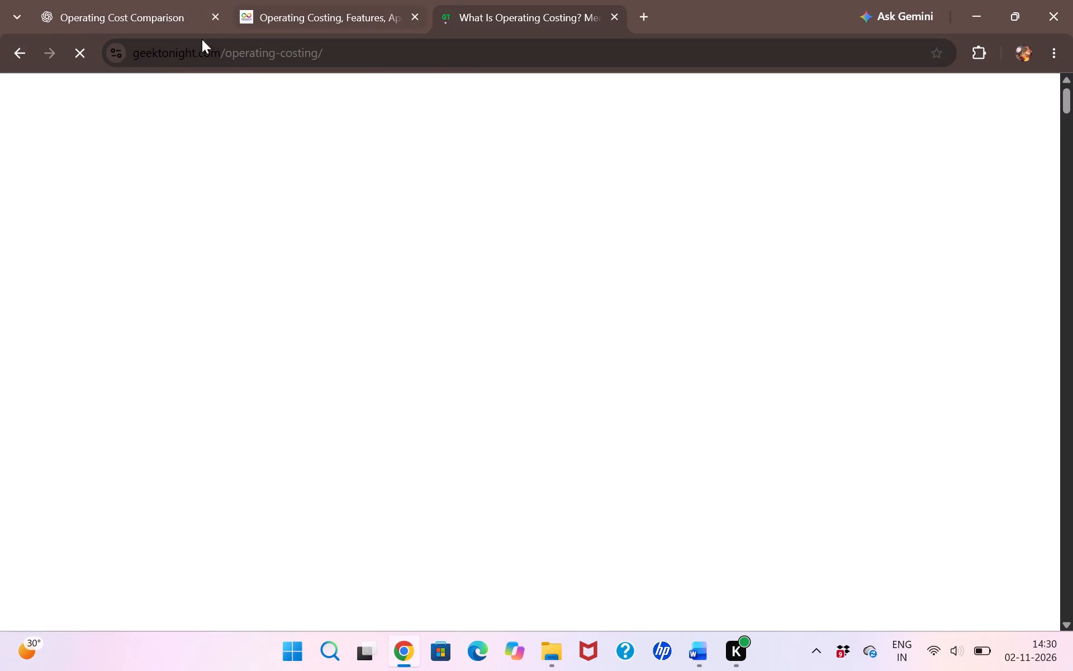
drag(135, 50, 393, 70)
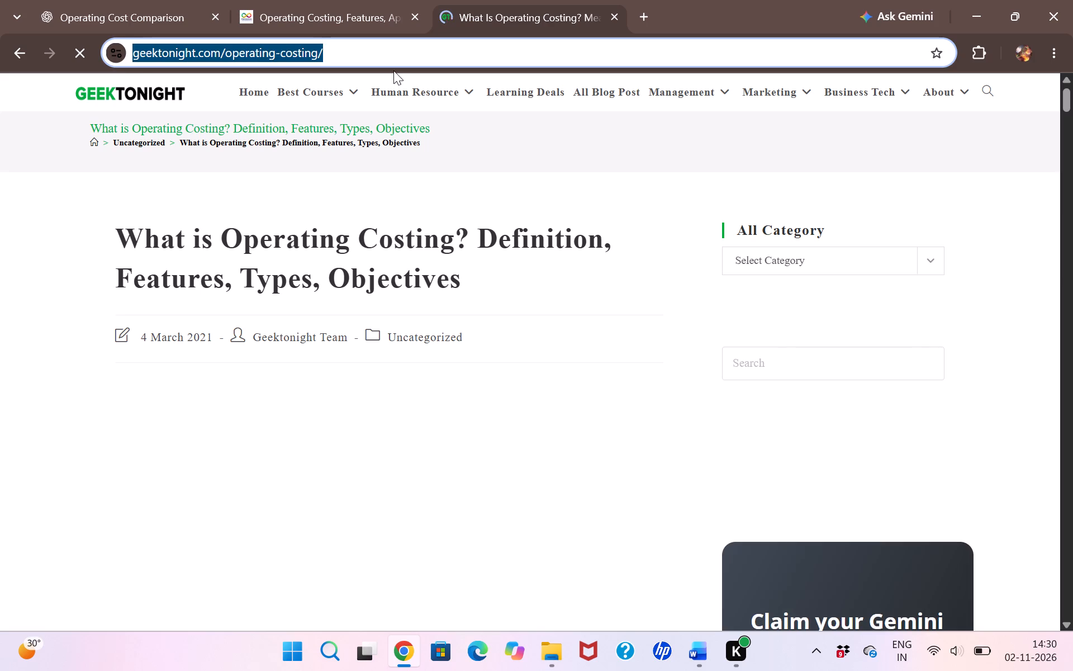
key(ctrl+c)
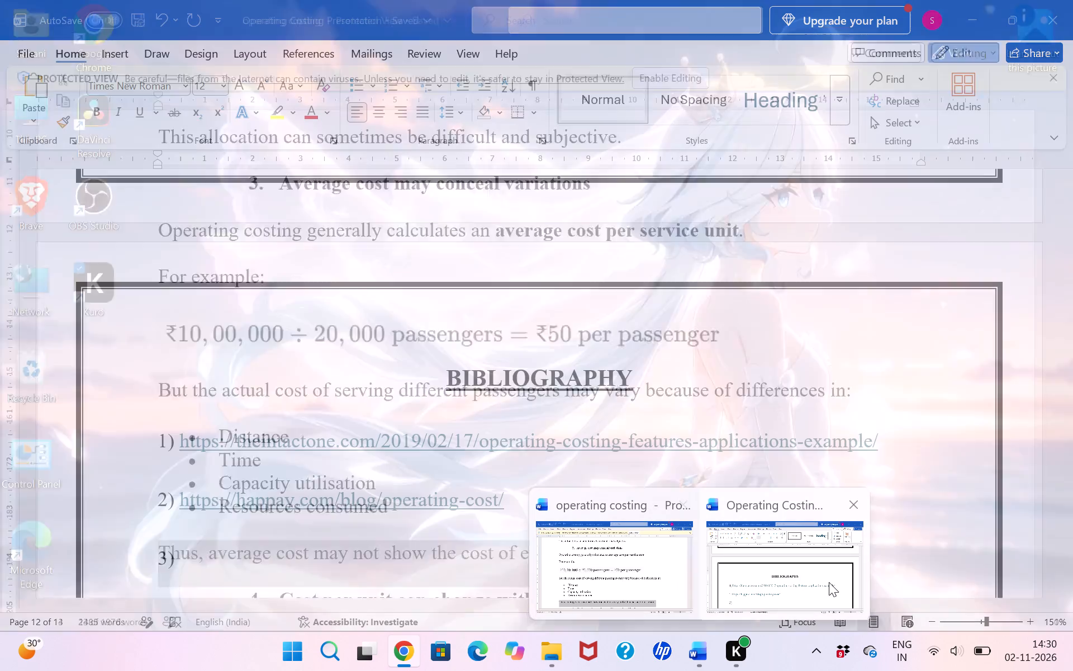
In the Operating Costing Presentation in Word, paste the geektonight.com address after "3)" and start a fourth entry with "4)".
click(829, 582)
key(ctrl+v)
key(Return)
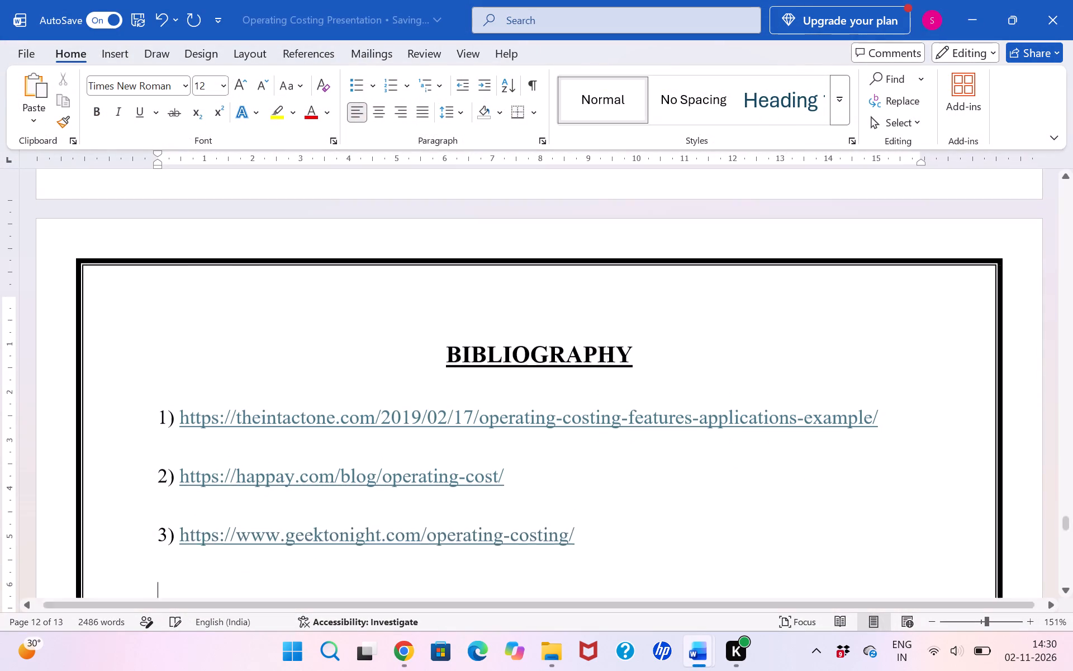
text(4))
key(space)
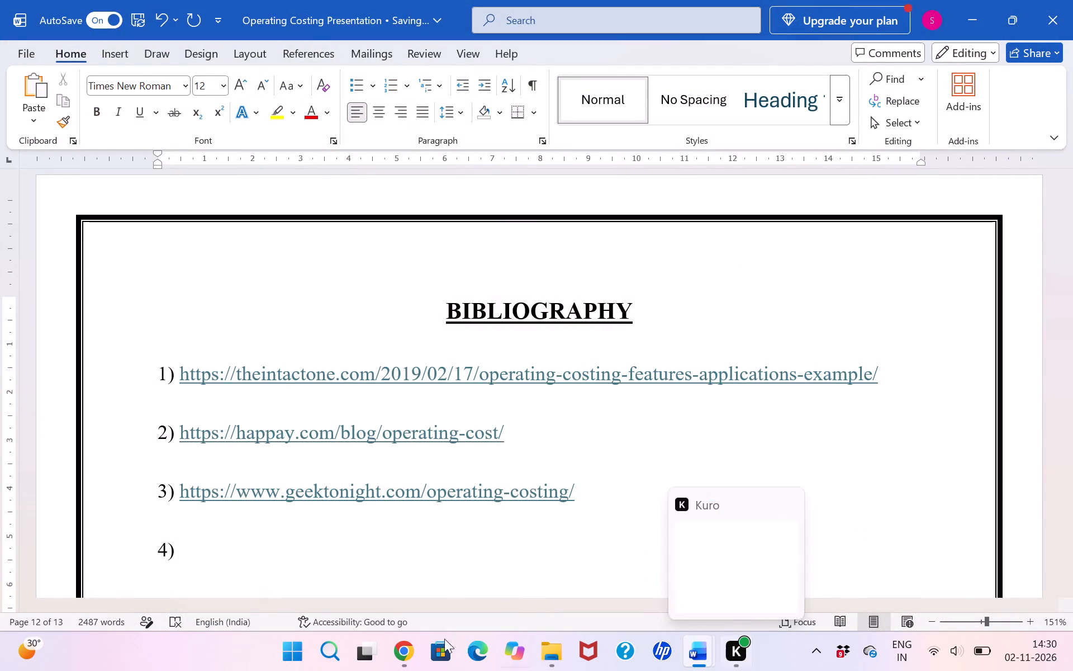
Switch to Chrome, return to the history, open yesterday's study.com lesson "Operating Cost Definition, Types & Calculation", and copy its web address.
click(400, 660)
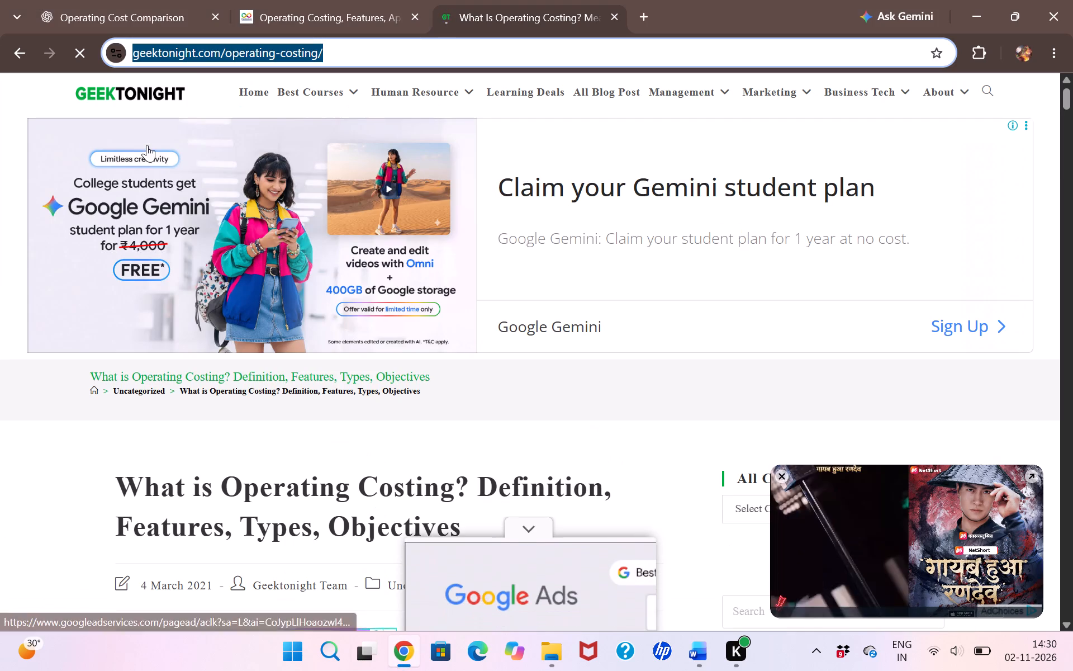
click(20, 52)
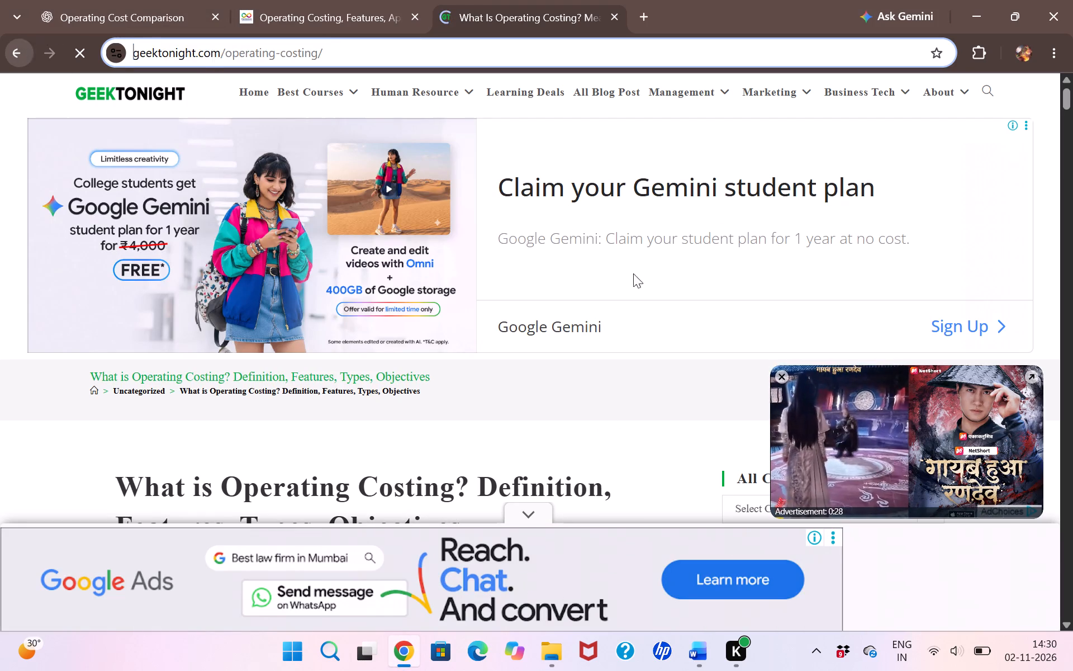
click(1072, 384)
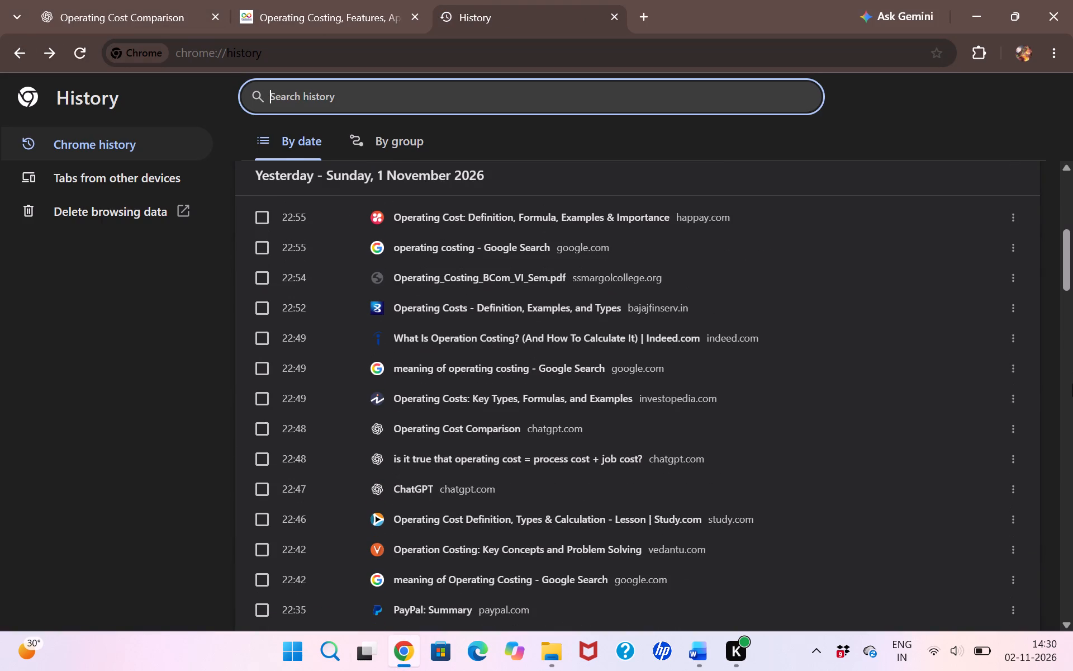
click(673, 512)
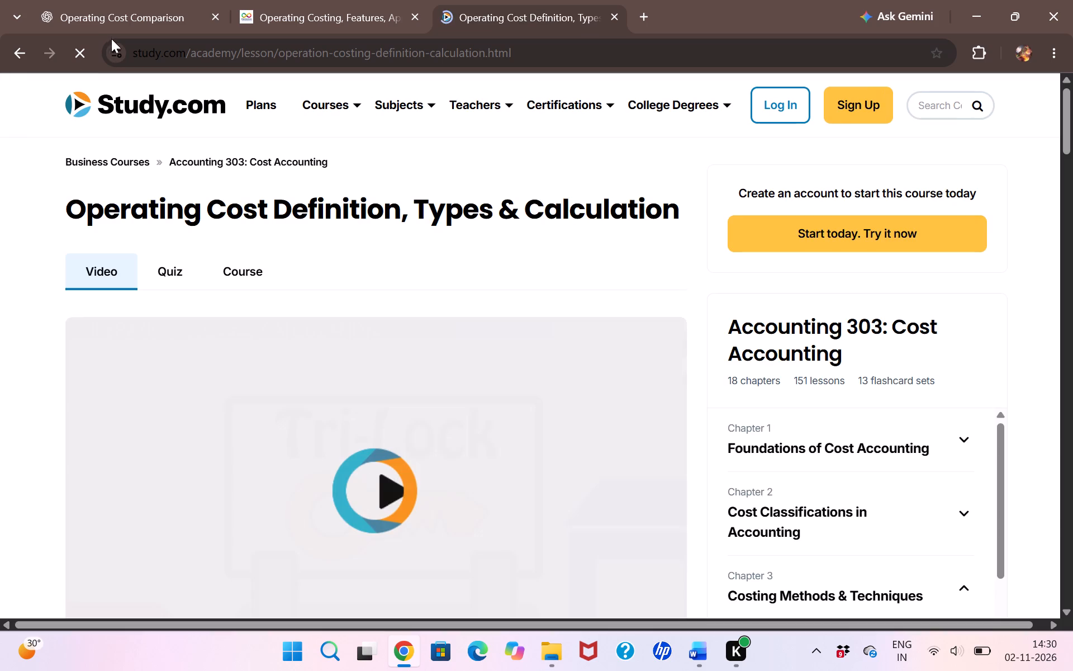
drag(131, 53, 653, 112)
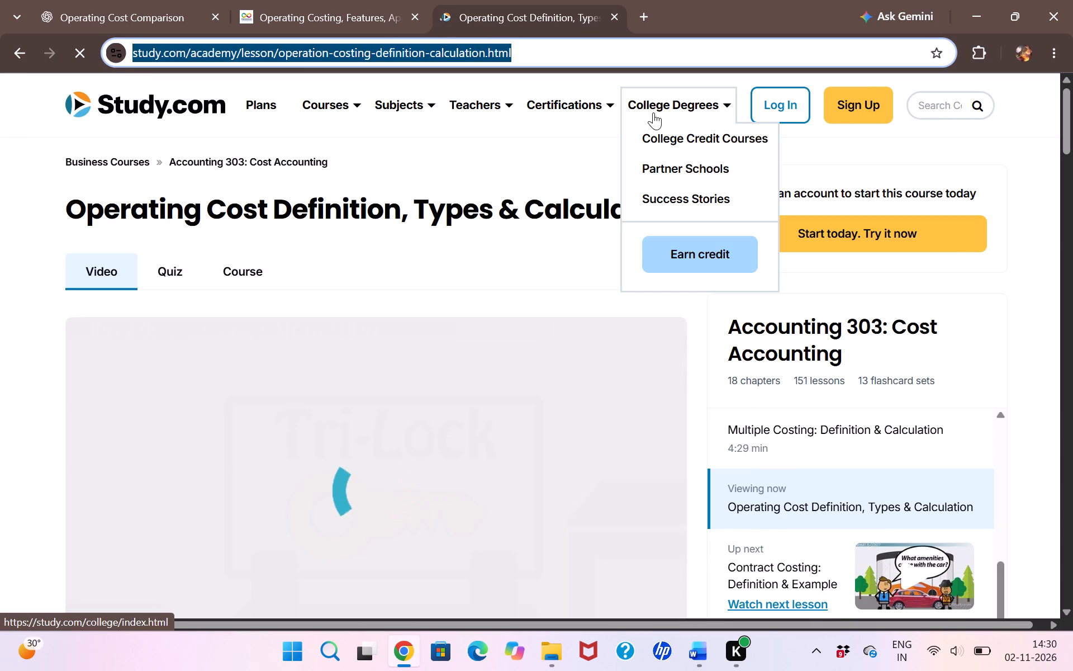
key(ctrl+c)
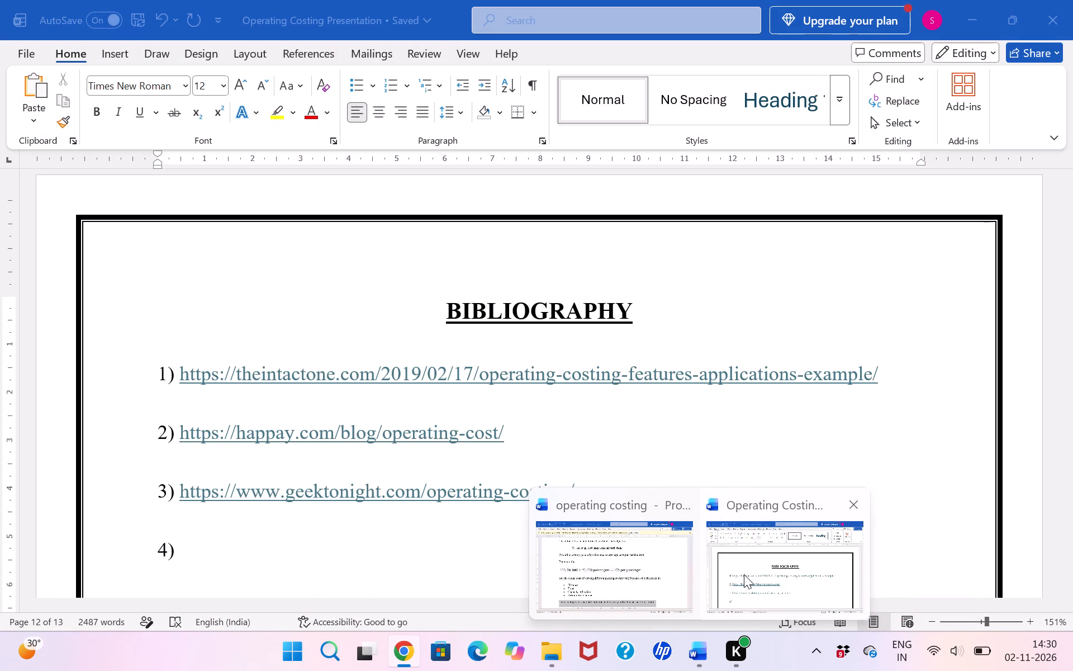
In the Operating Costing Presentation in Word, paste the study.com address after "4)" and start a fifth entry with "5)".
click(744, 574)
click(744, 574)
key(ctrl+v)
ctrl+click(744, 574)
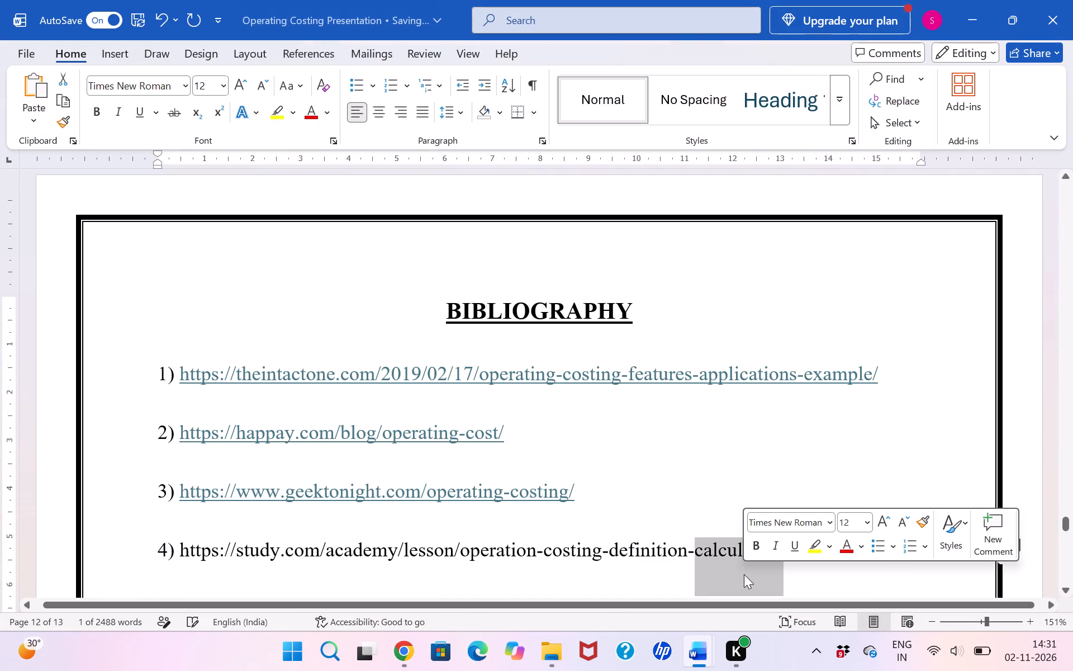
click(784, 562)
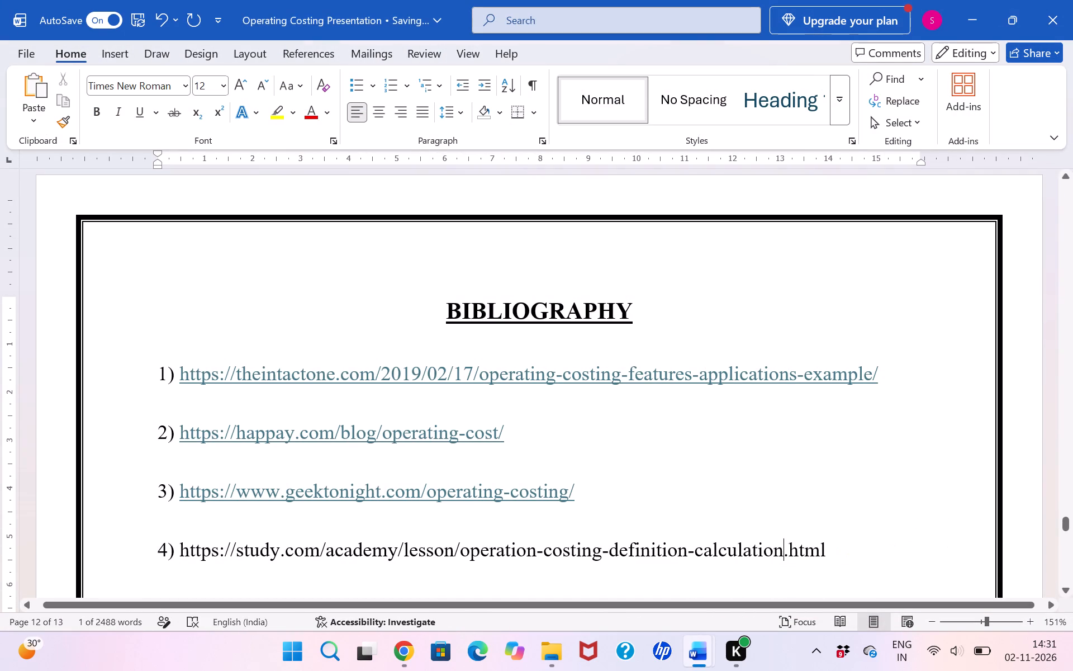
key(ctrl+z)
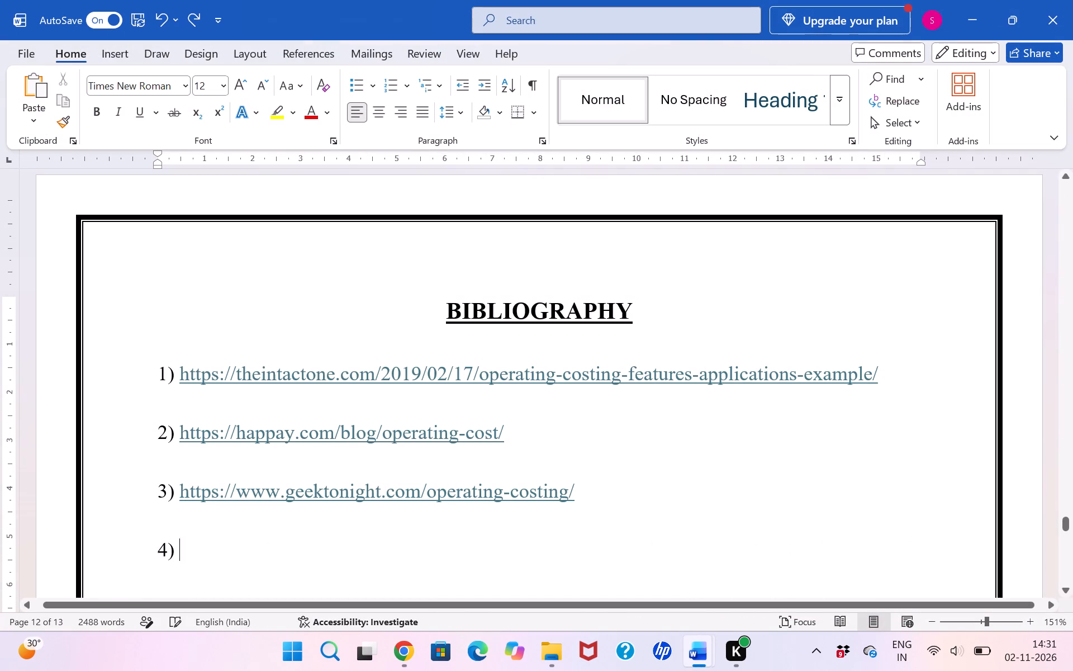
key(ctrl+v)
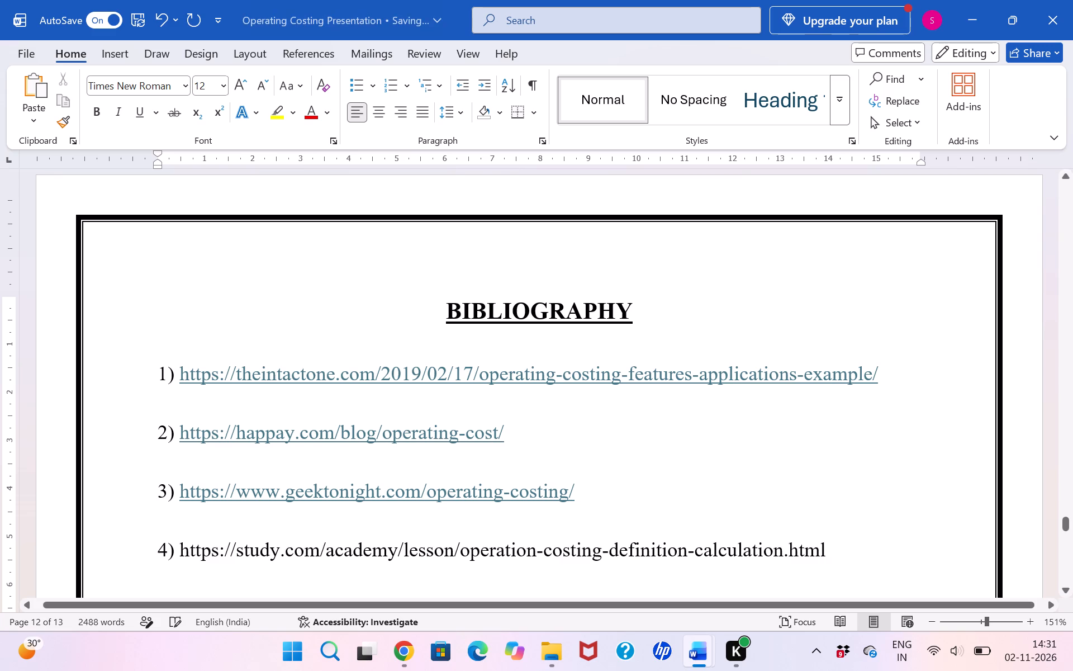
click(825, 565)
key(Return)
text(5))
key(space)
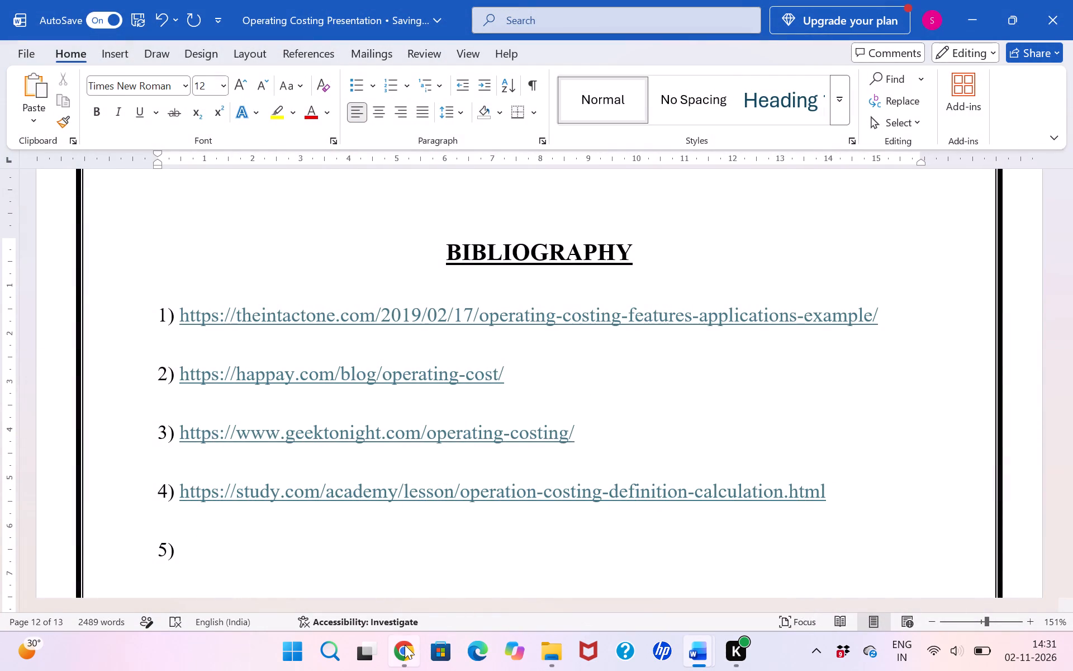
Switch to Chrome, open the vedantu.com article "Operation Costing: Key Concepts and Problem Solving" from the history, copy its address, and close its tab.
click(405, 645)
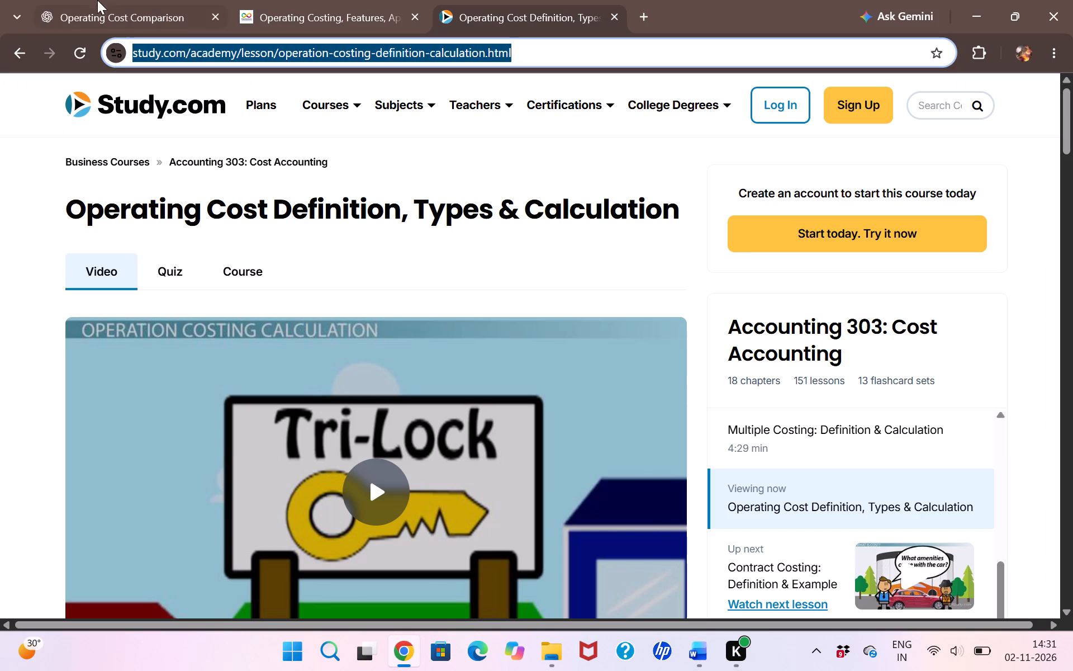
click(25, 48)
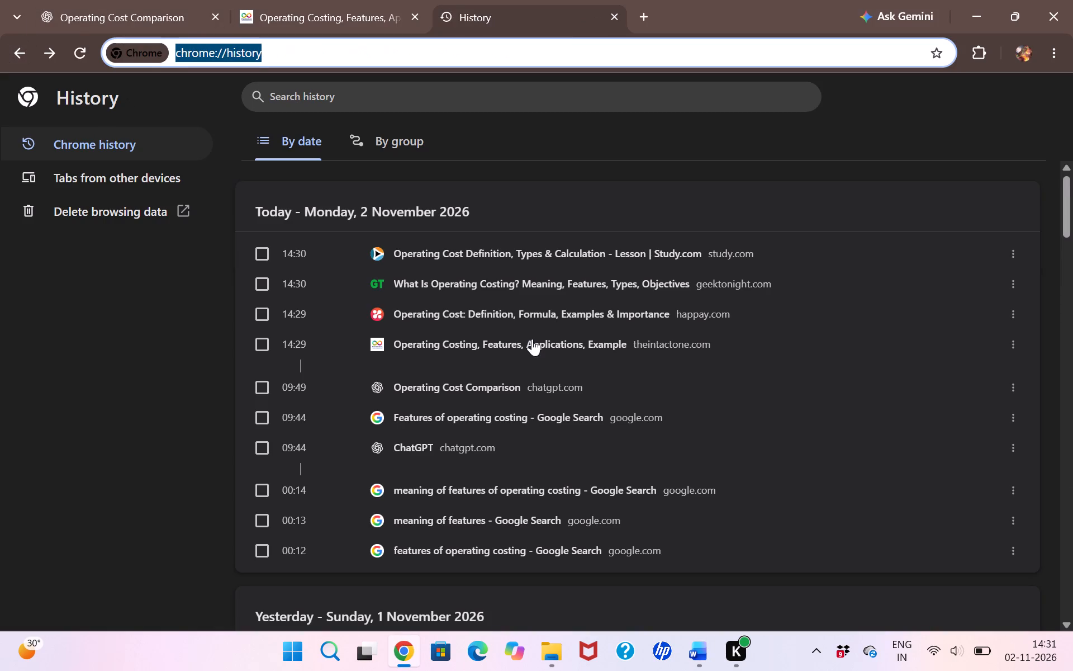
click(1072, 461)
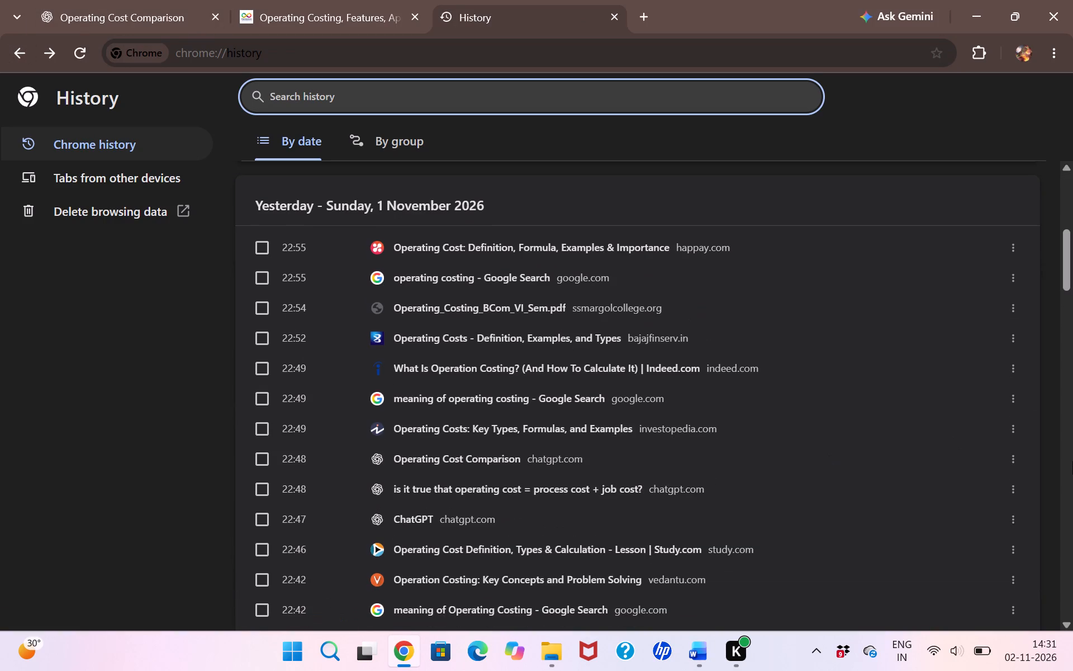
click(616, 577)
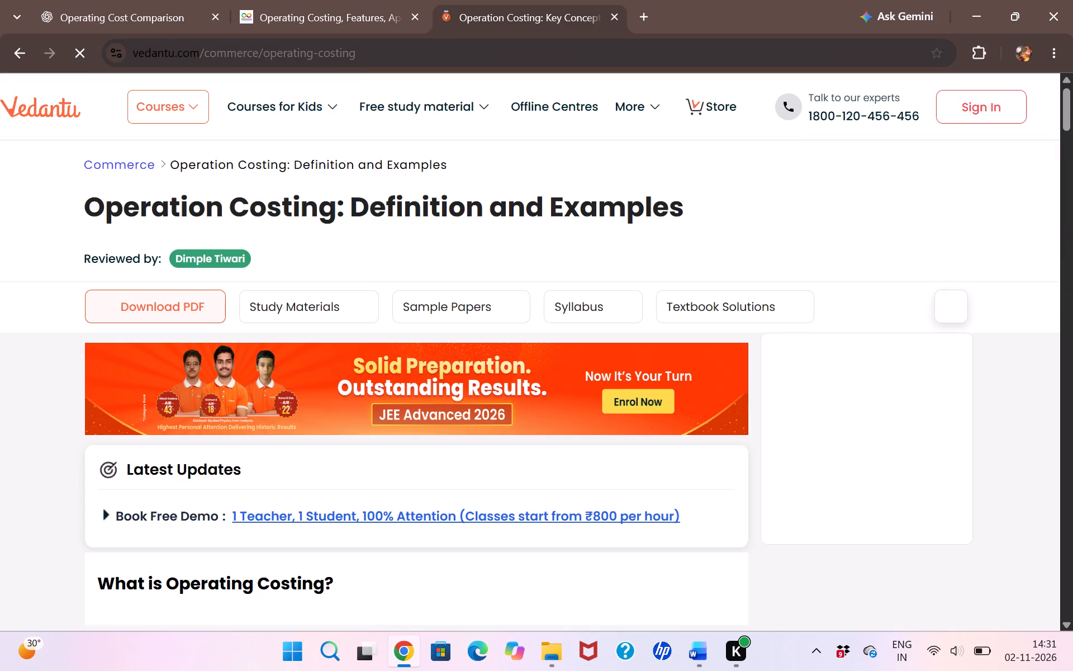
drag(130, 48, 393, 82)
key(ctrl+c)
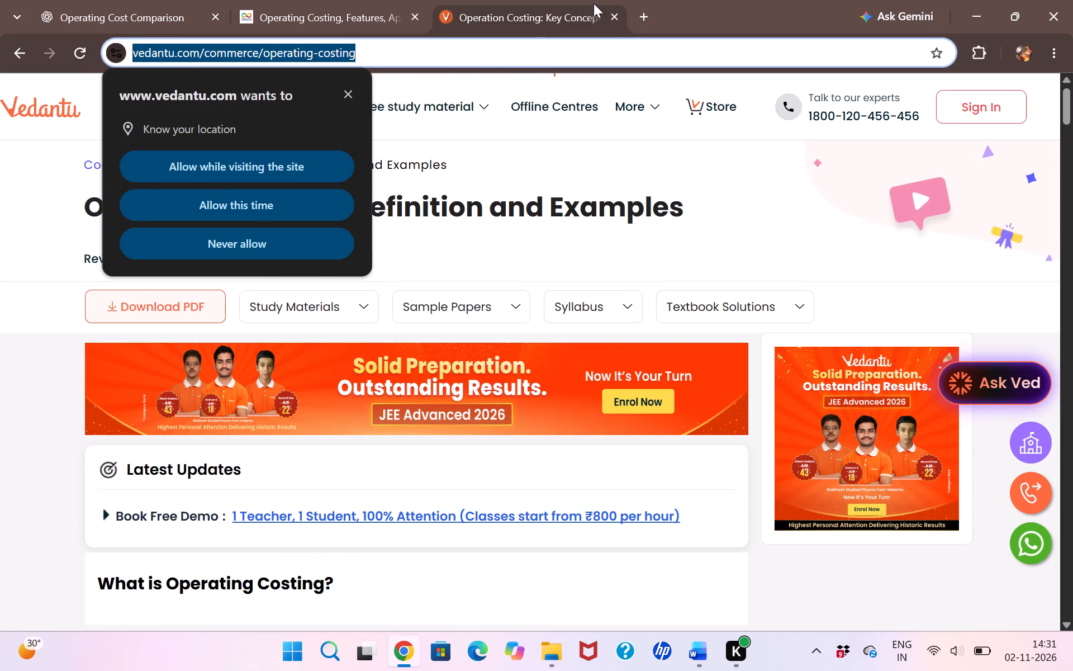
click(616, 17)
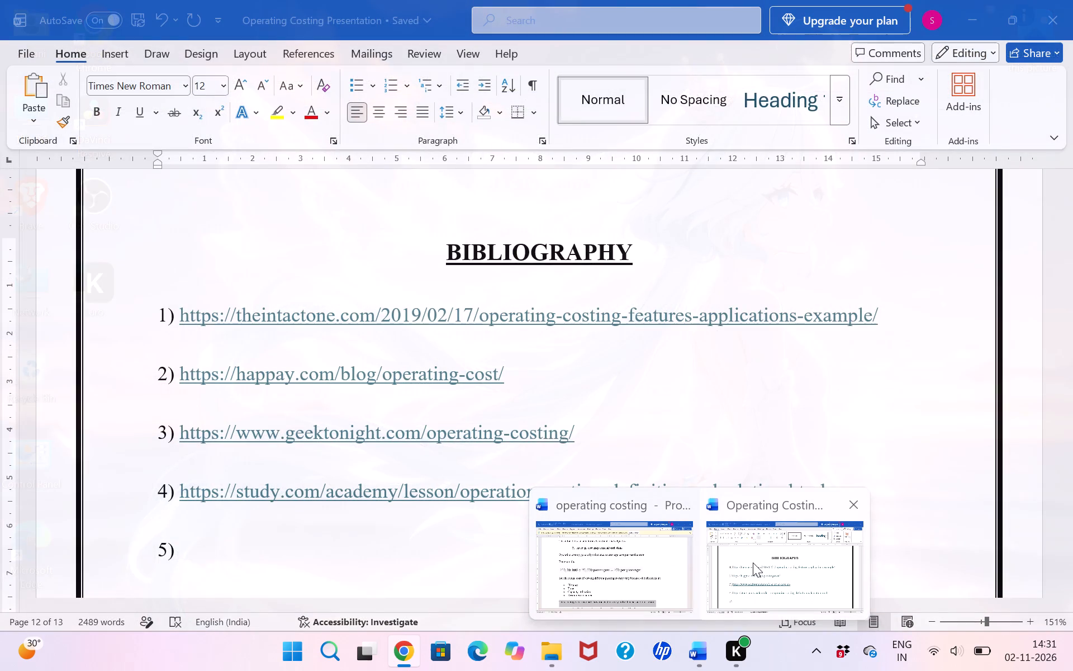
Switch to the Operating Costing Presentation in Word and paste the vedantu.com address after "5)".
click(753, 561)
key(ctrl+v)
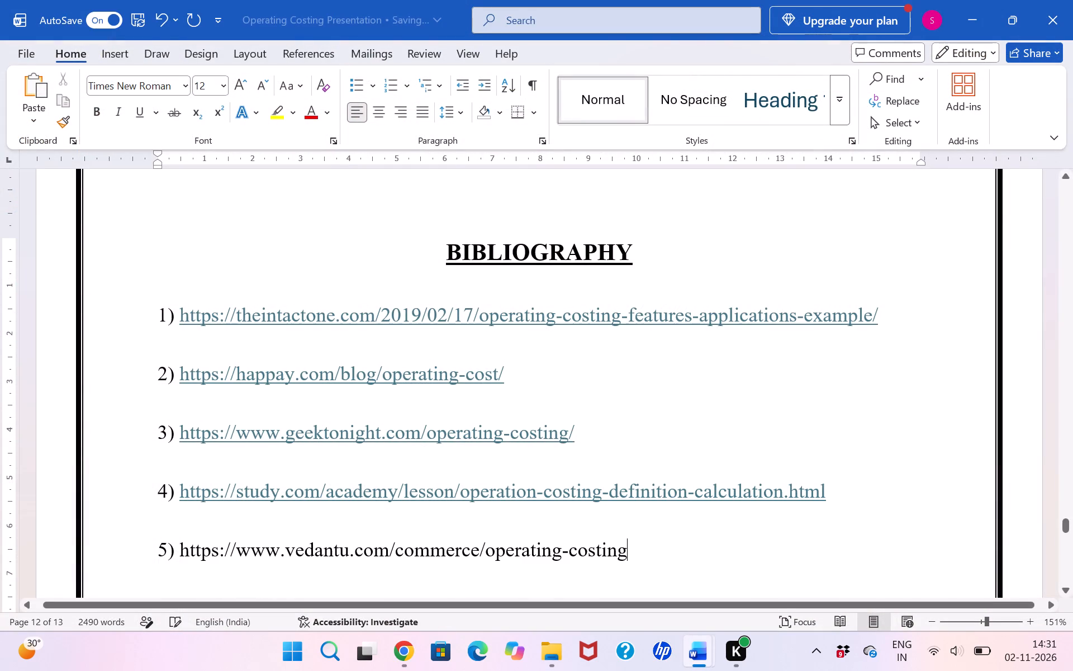
Remove the underline from the web addresses of all five bibliography entries.
drag(176, 316, 726, 561)
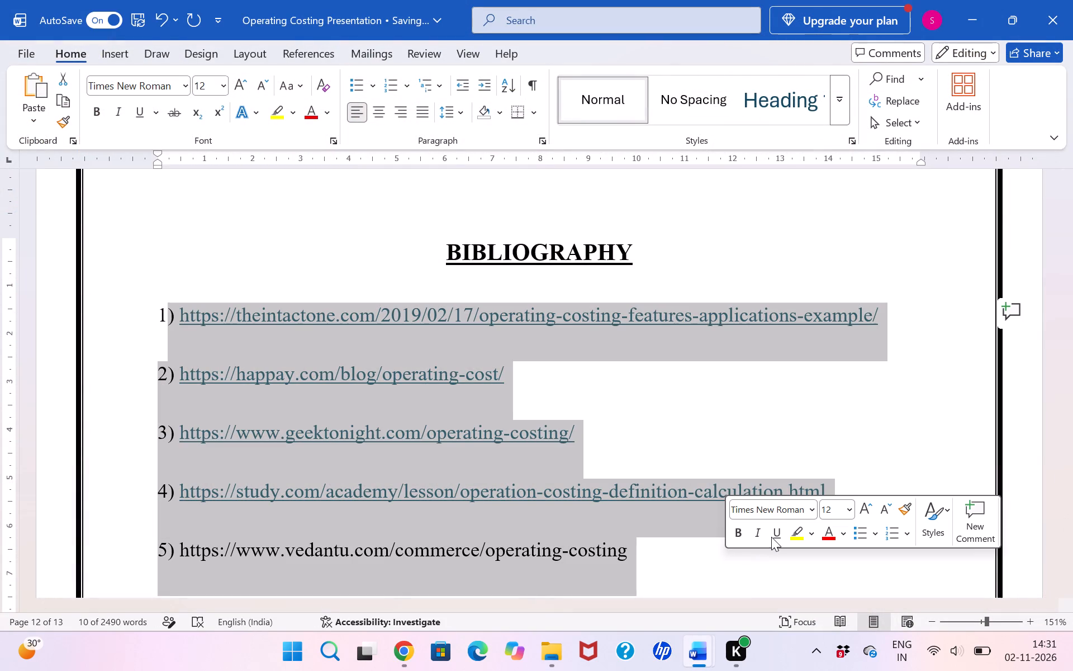
click(771, 537)
click(771, 537)
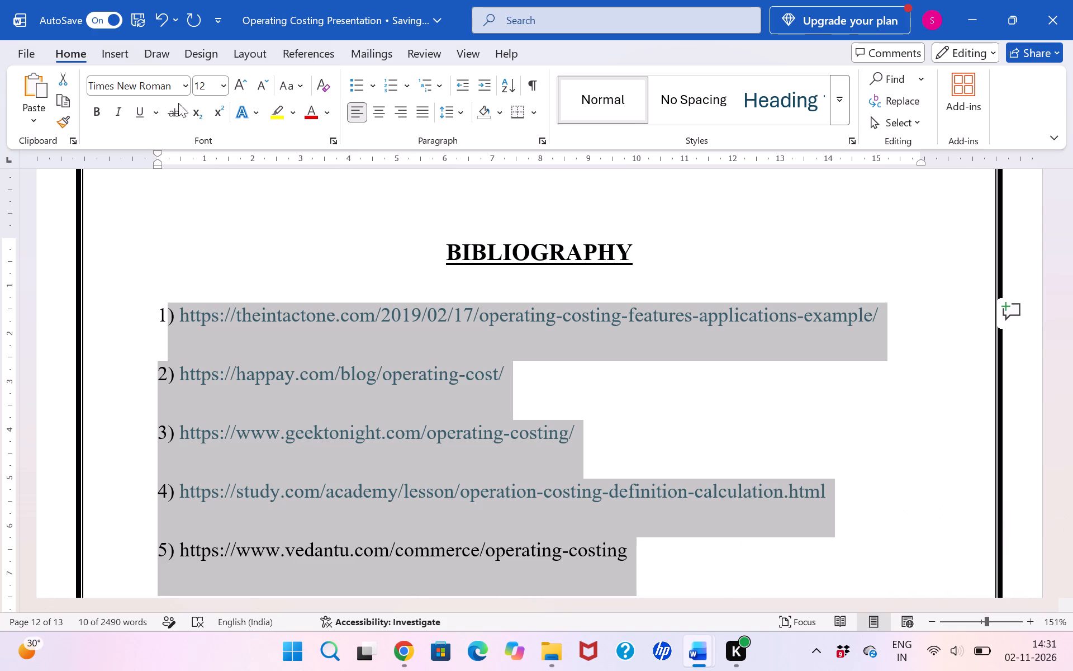
Set the font colour of all five bibliography entries to black.
click(325, 115)
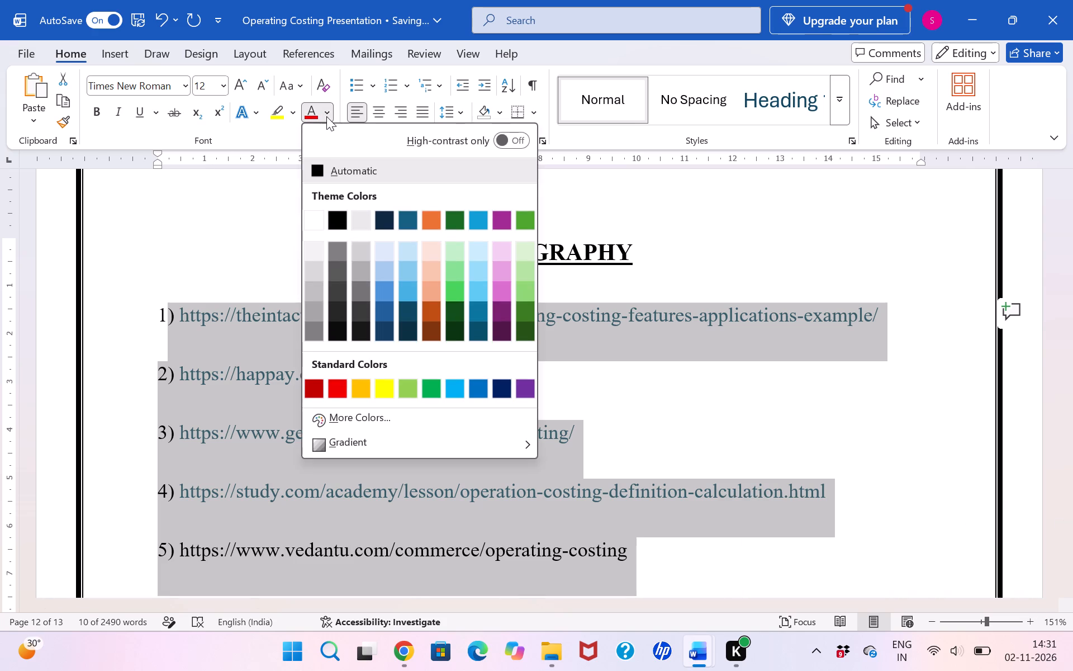
click(336, 218)
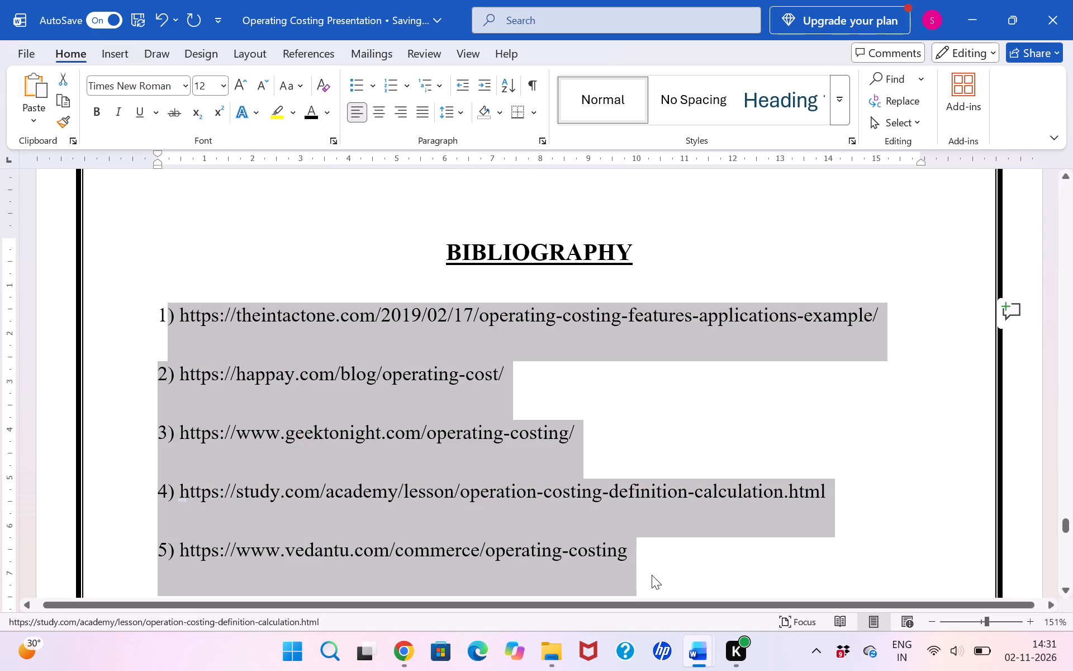
click(652, 575)
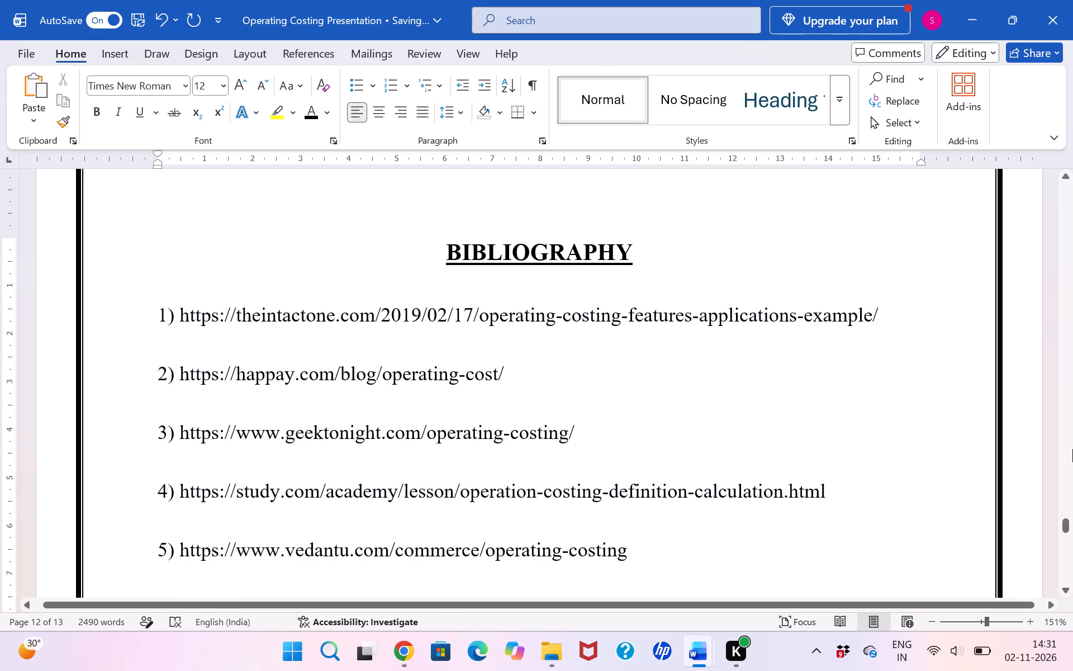
Look back through the Operating Costing Presentation from the bibliography to the INDEX page to check its contents.
triple_click(1072, 449)
triple_click(1072, 449)
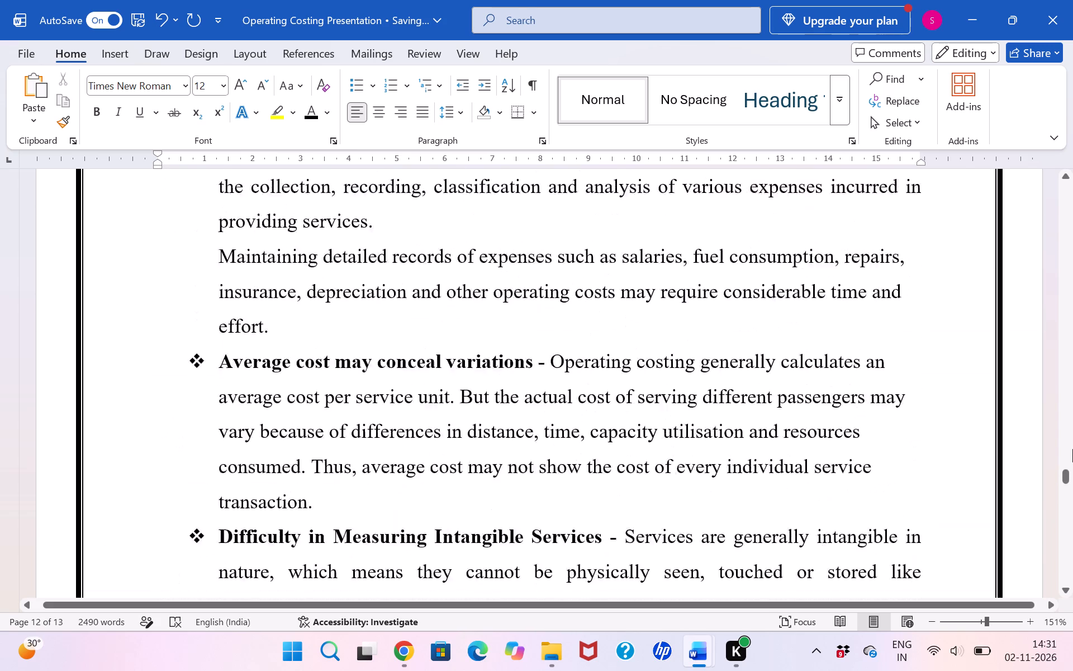
triple_click(1072, 449)
click(1072, 449)
drag(1072, 449, 1071, 380)
click(1071, 380)
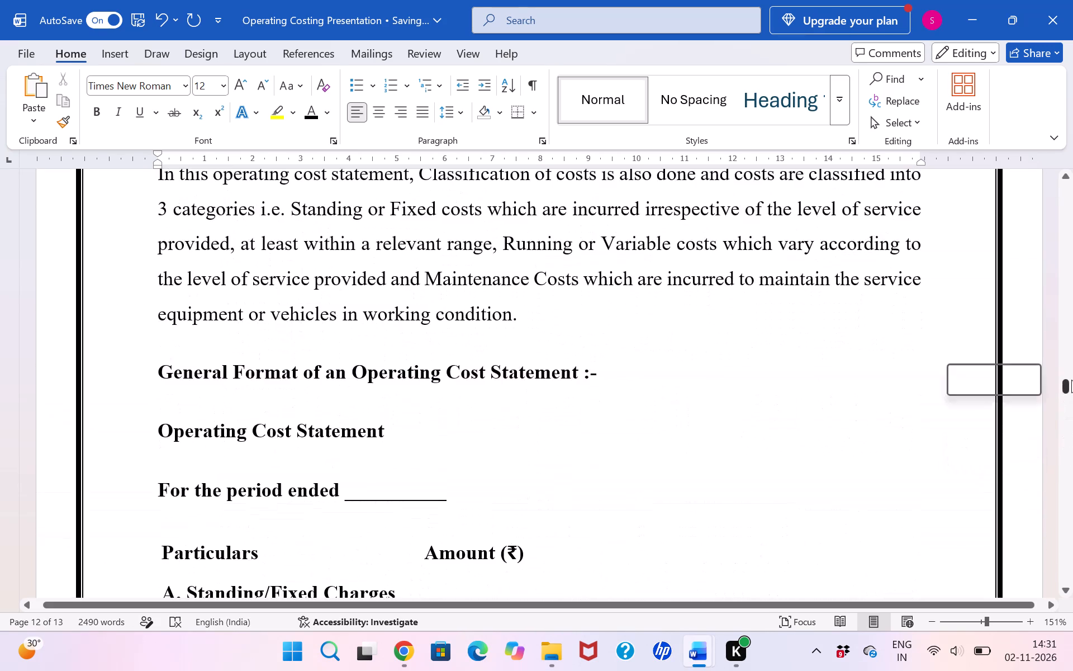
click(1072, 329)
click(1072, 329)
click(1072, 329)
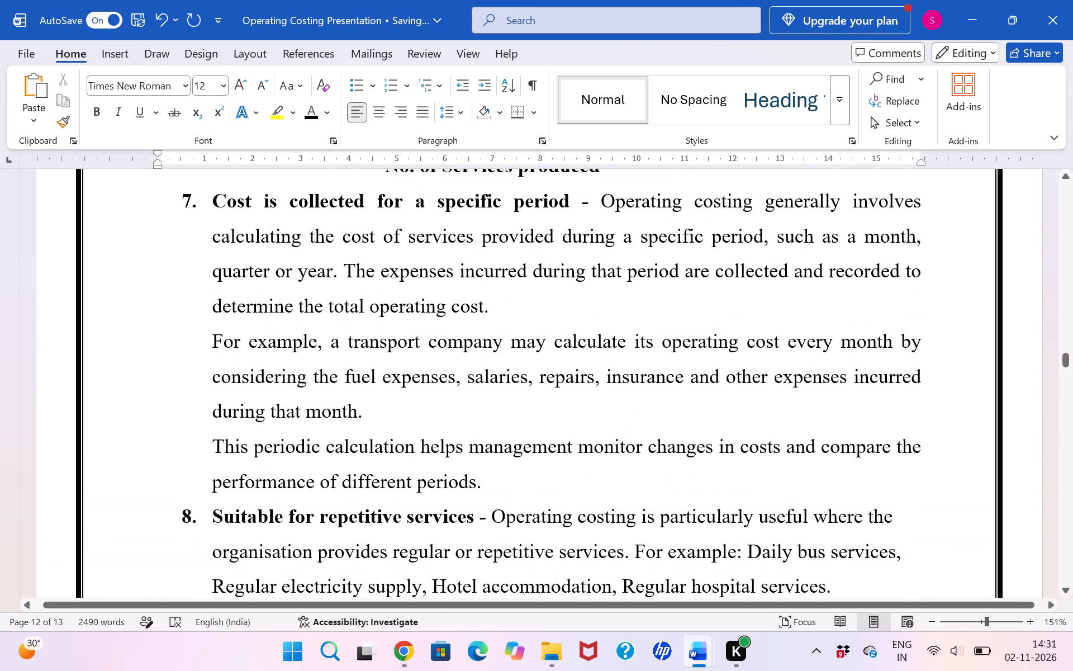
triple_click(1060, 249)
double_click(1060, 249)
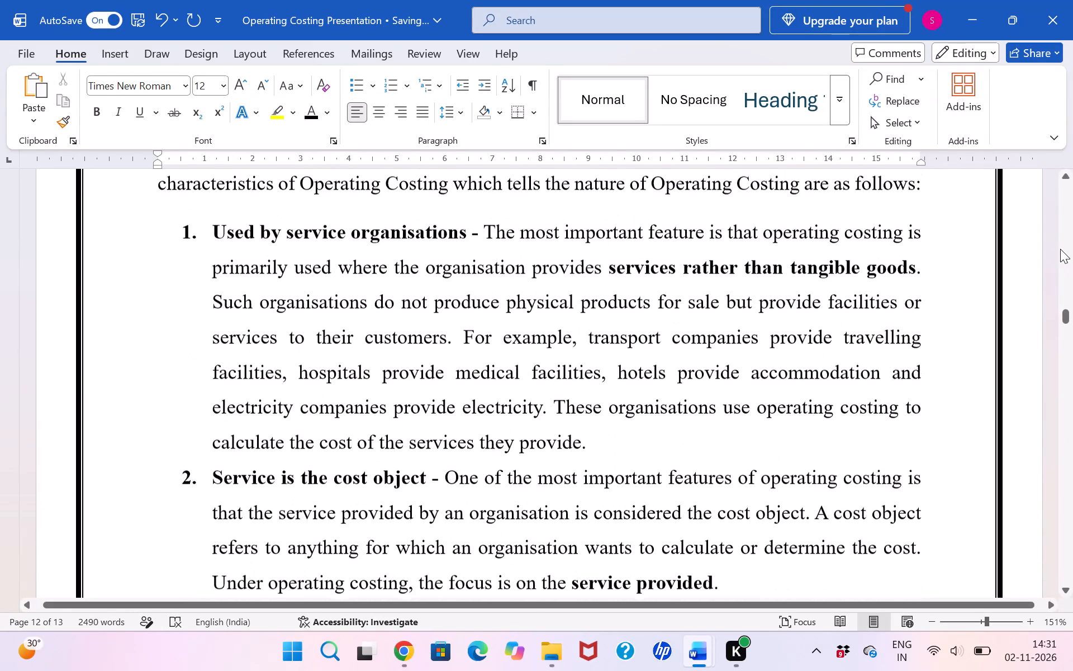
click(1060, 249)
triple_click(1072, 205)
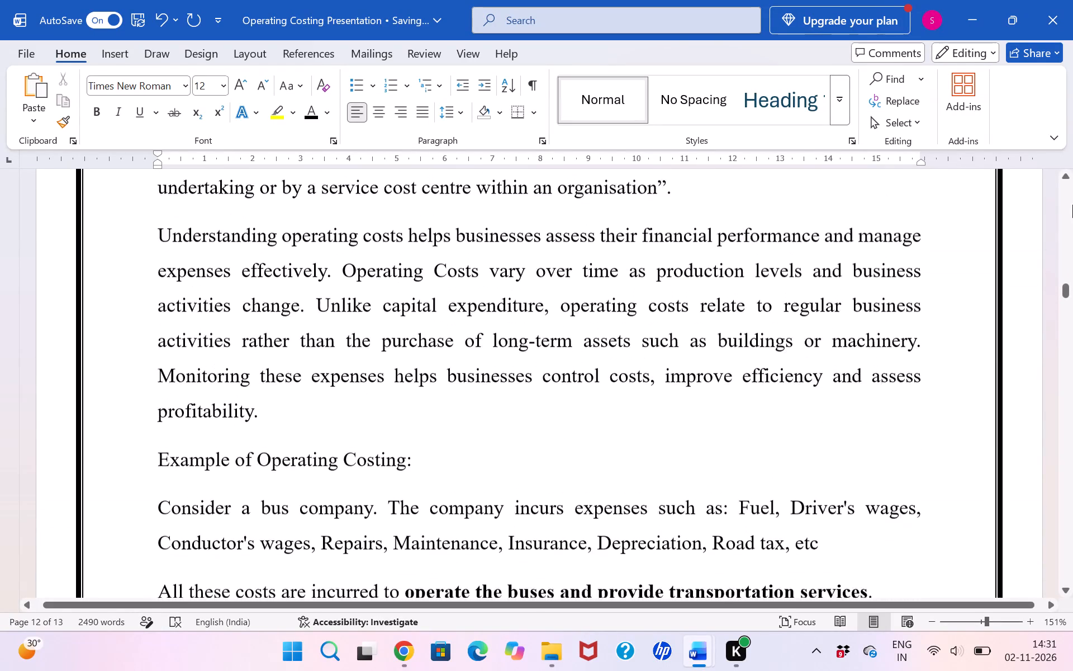
click(1072, 205)
click(1072, 205)
click(1072, 205)
click(1072, 205)
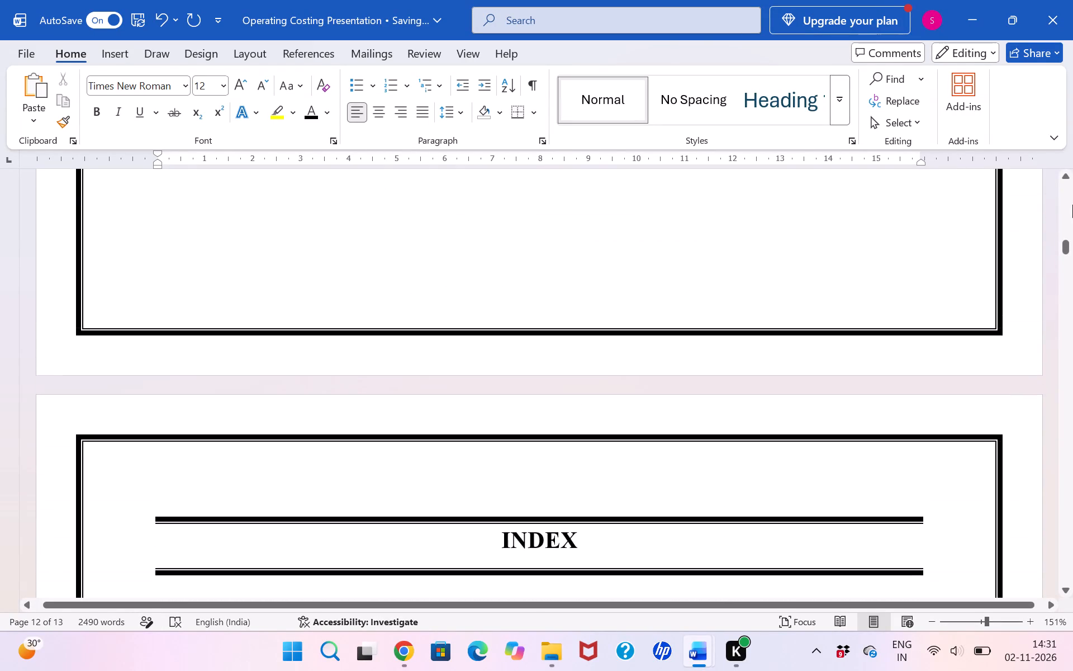
click(1069, 334)
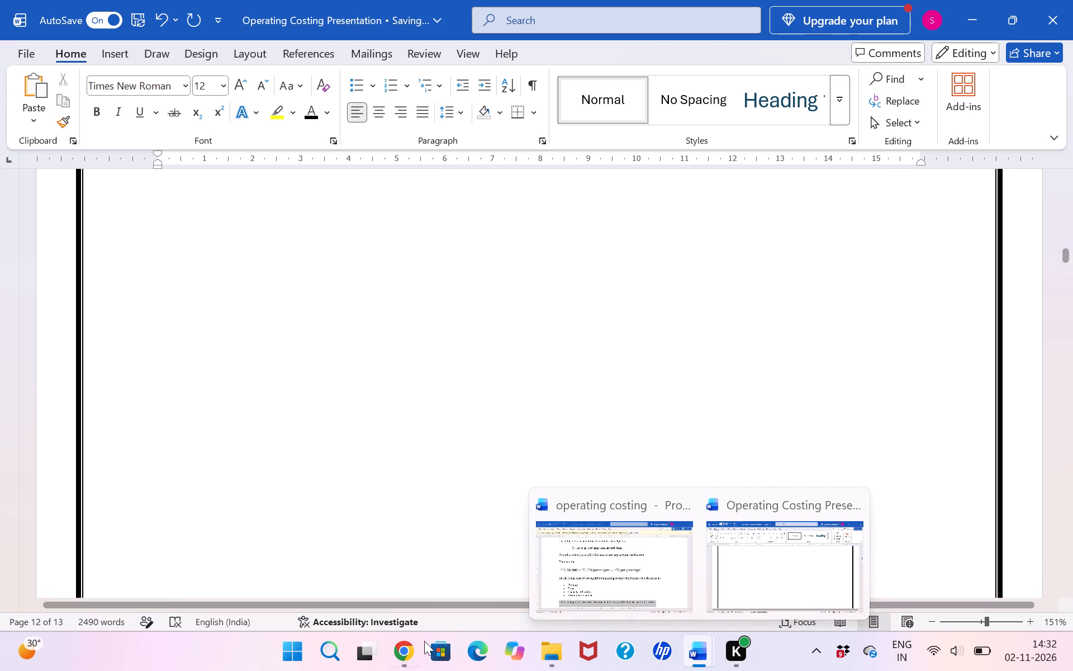
Switch to File Explorer and open the Word document "Cultural and Educational Rights" from the Downloads folder.
click(561, 652)
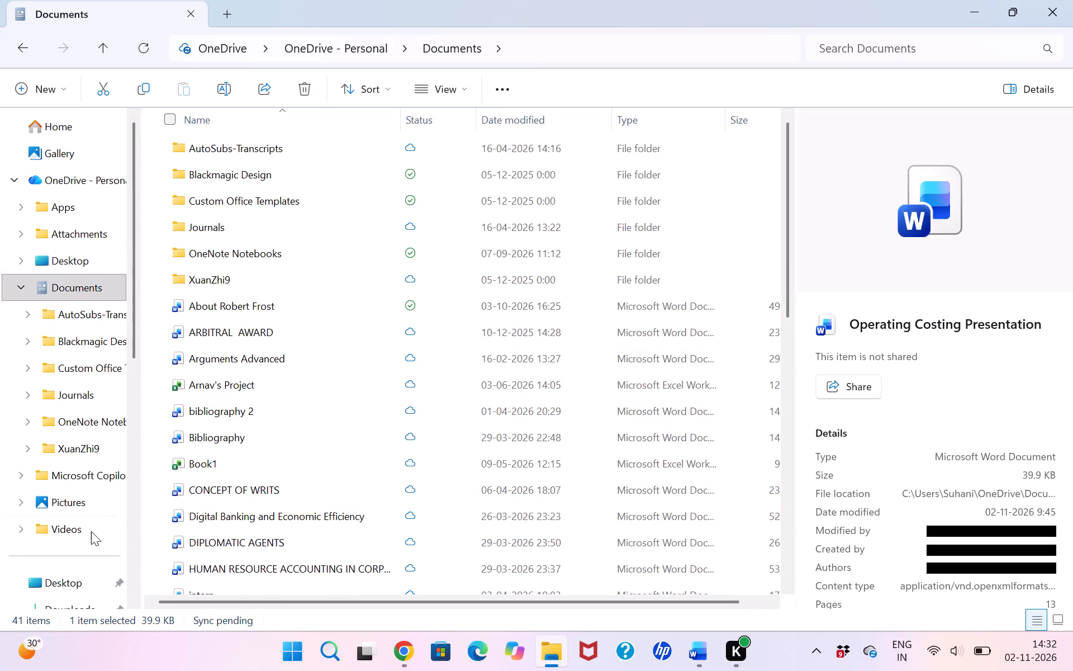
click(136, 495)
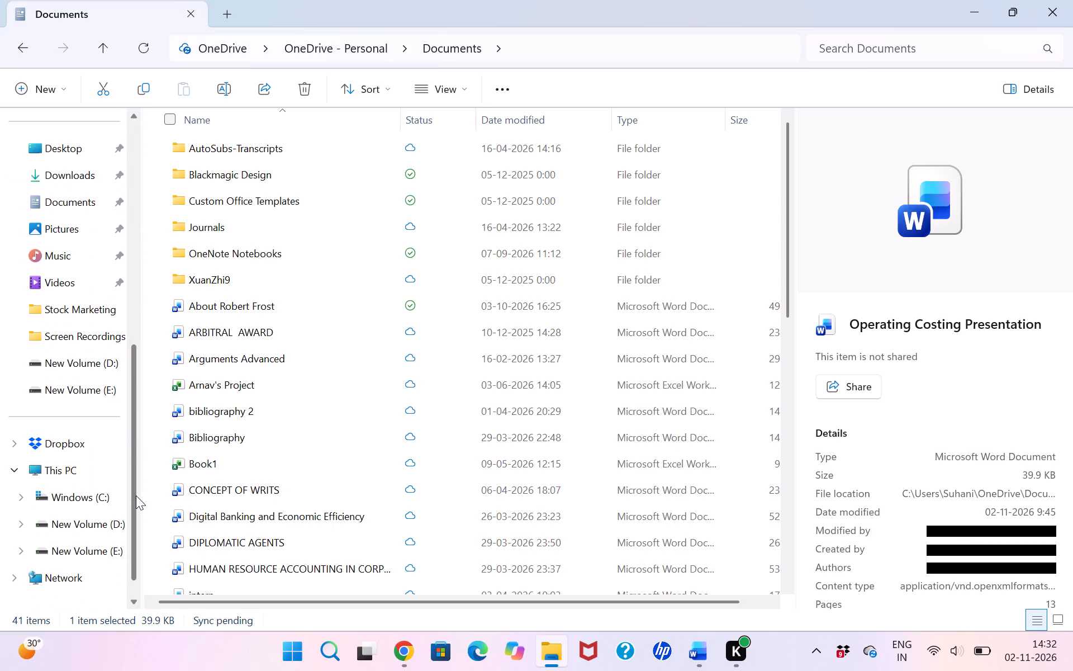
click(43, 167)
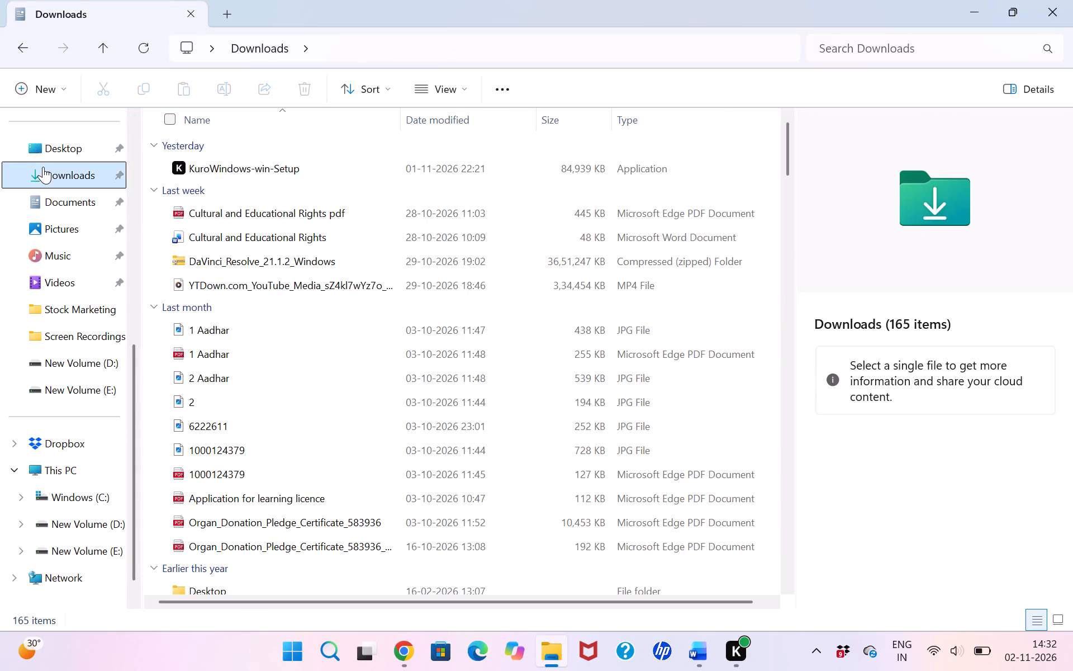
double_click(187, 245)
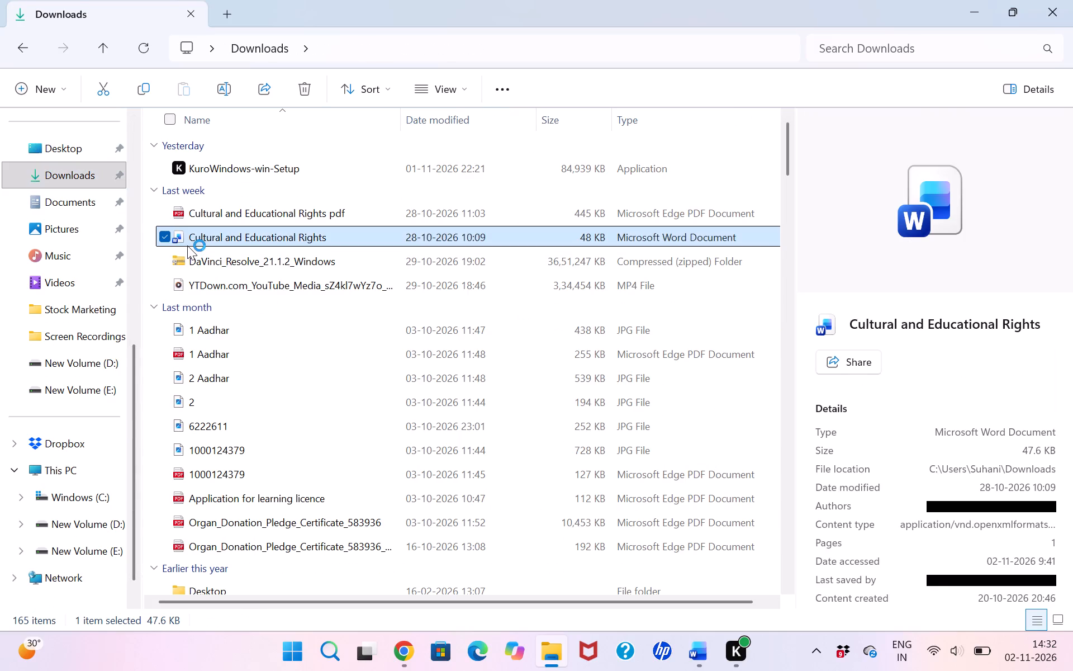
Copy the whole index table with Serial no., Topic and Page no. columns from the Cultural and Educational Rights document.
triple_click(1072, 474)
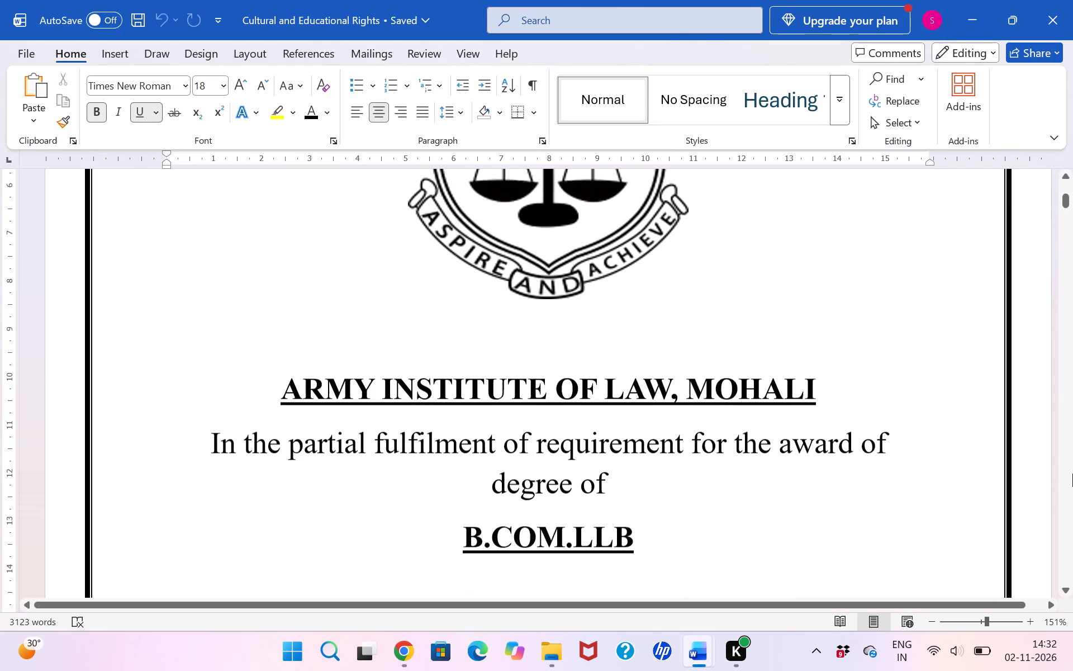
click(1072, 474)
click(1072, 474)
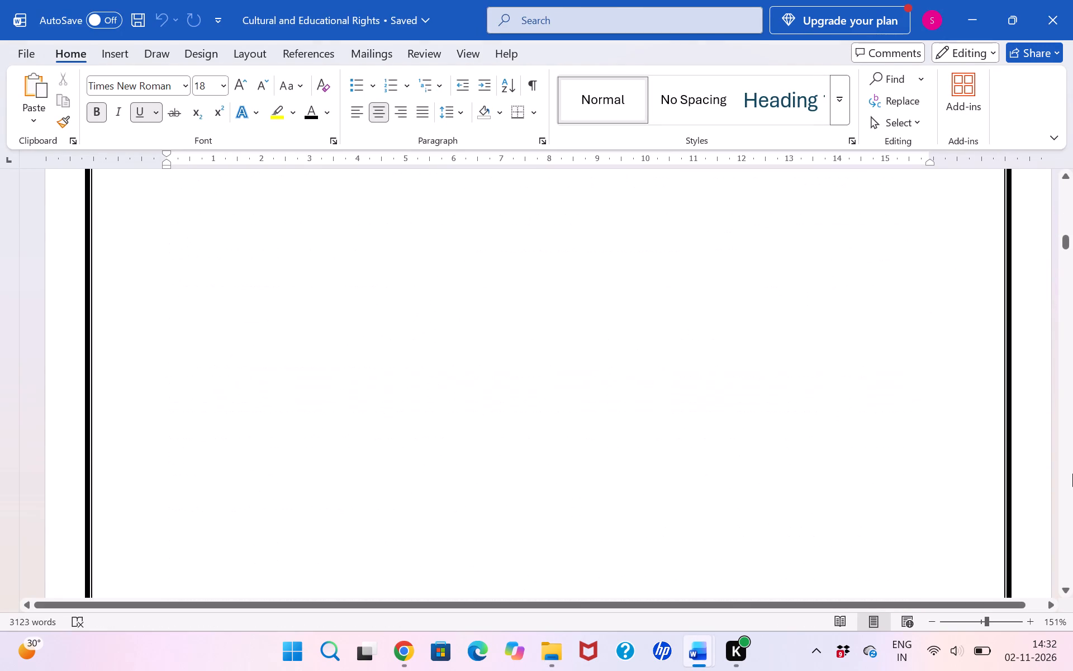
click(1072, 474)
click(1072, 474)
click(1072, 474)
drag(1072, 416, 1072, 251)
click(1072, 251)
click(1058, 242)
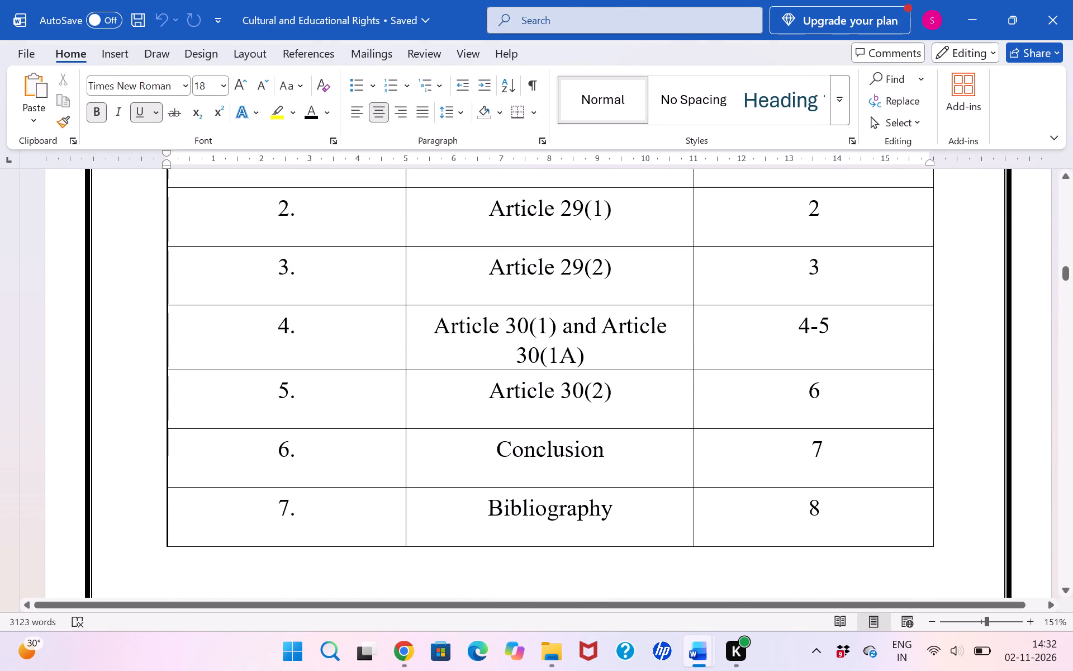
click(331, 315)
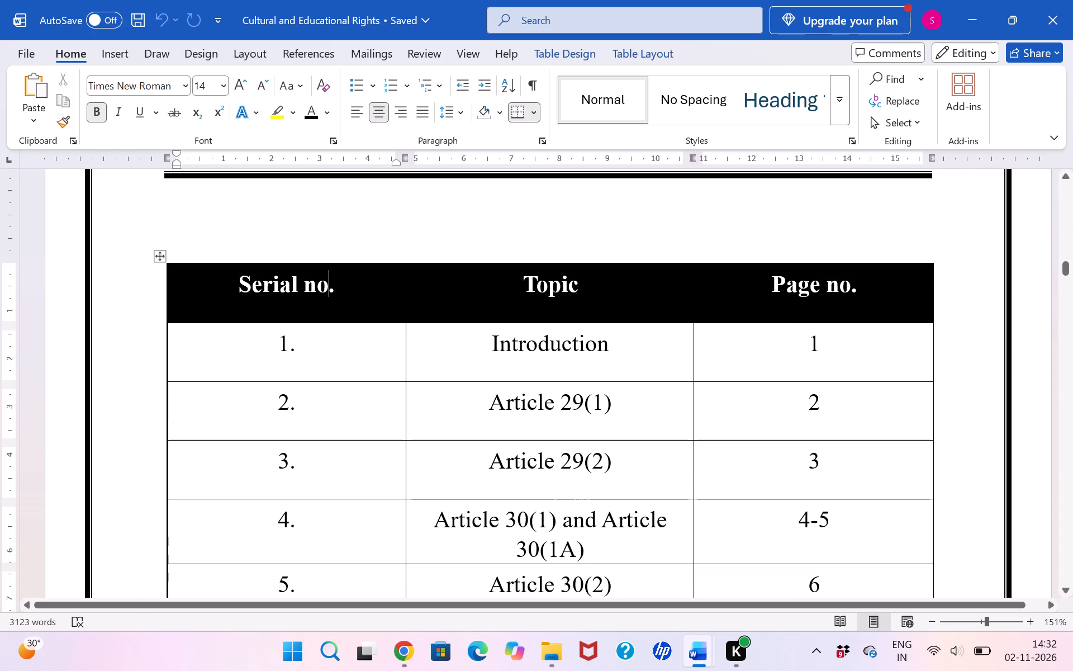
click(159, 256)
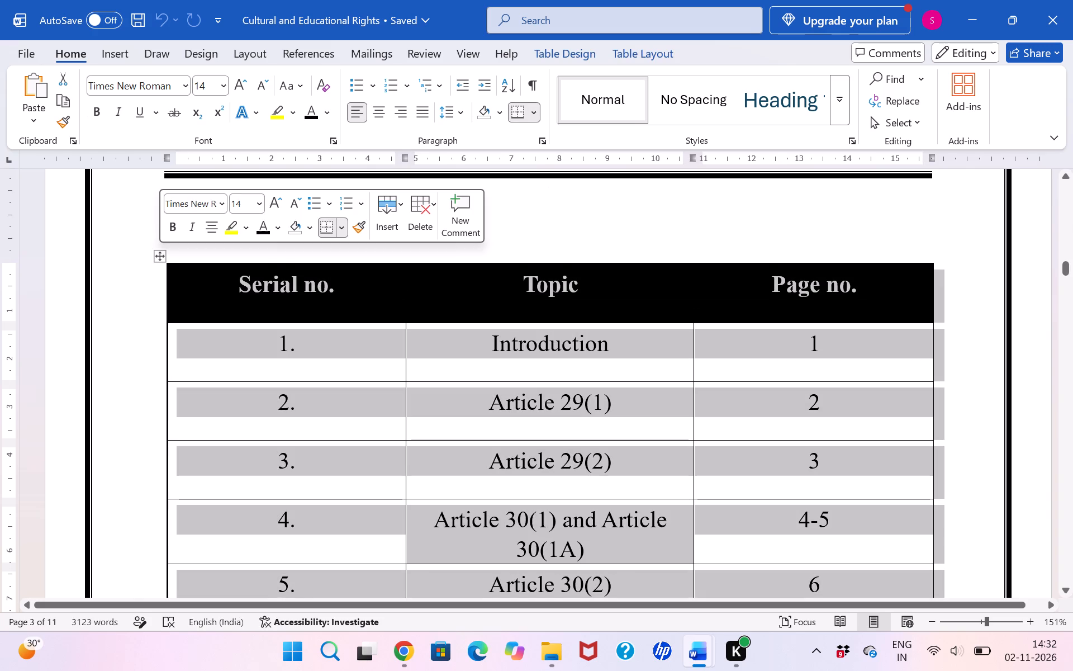
key(ctrl+c)
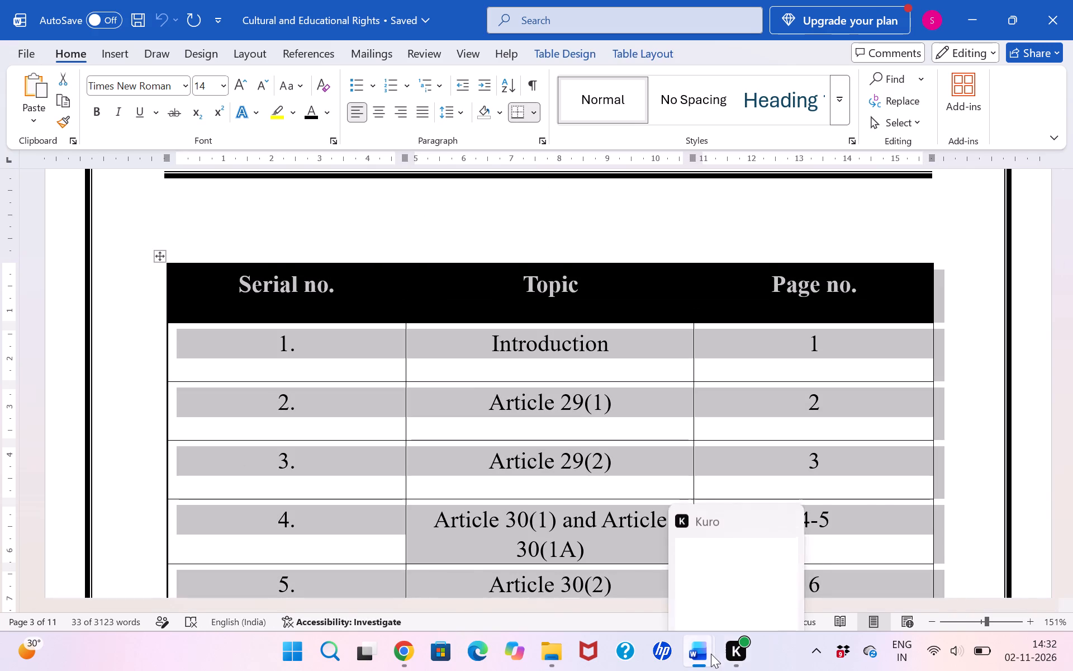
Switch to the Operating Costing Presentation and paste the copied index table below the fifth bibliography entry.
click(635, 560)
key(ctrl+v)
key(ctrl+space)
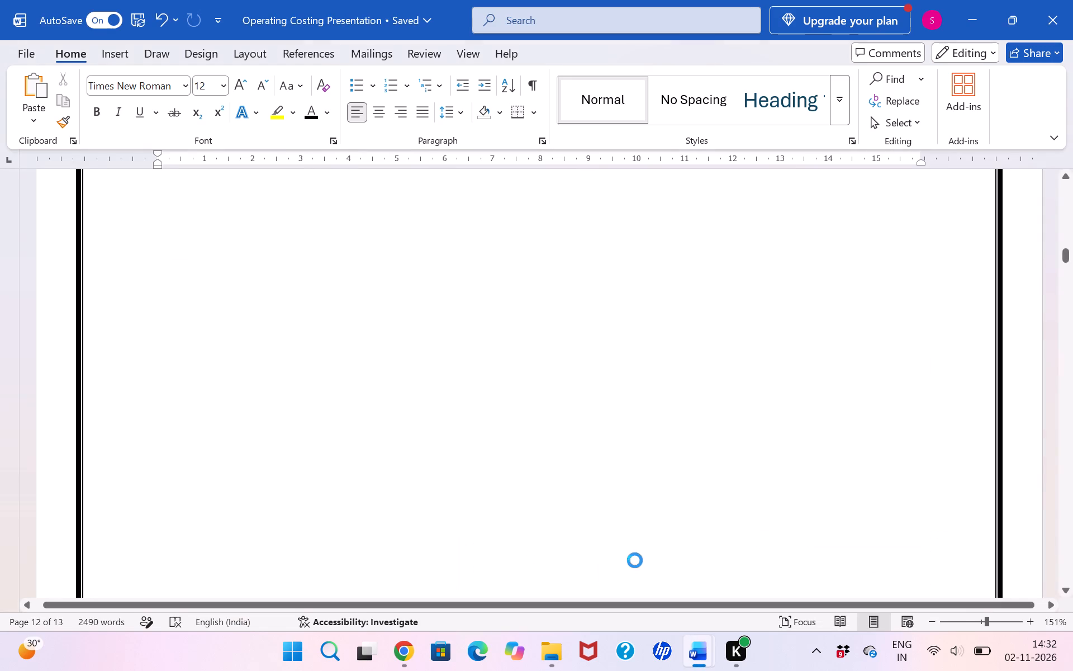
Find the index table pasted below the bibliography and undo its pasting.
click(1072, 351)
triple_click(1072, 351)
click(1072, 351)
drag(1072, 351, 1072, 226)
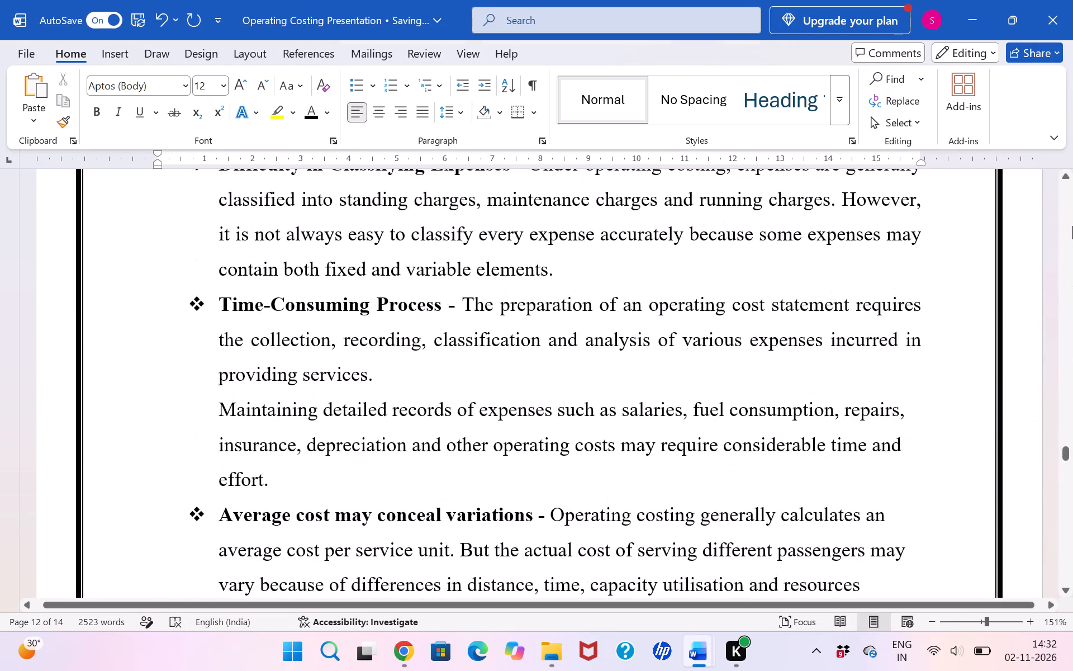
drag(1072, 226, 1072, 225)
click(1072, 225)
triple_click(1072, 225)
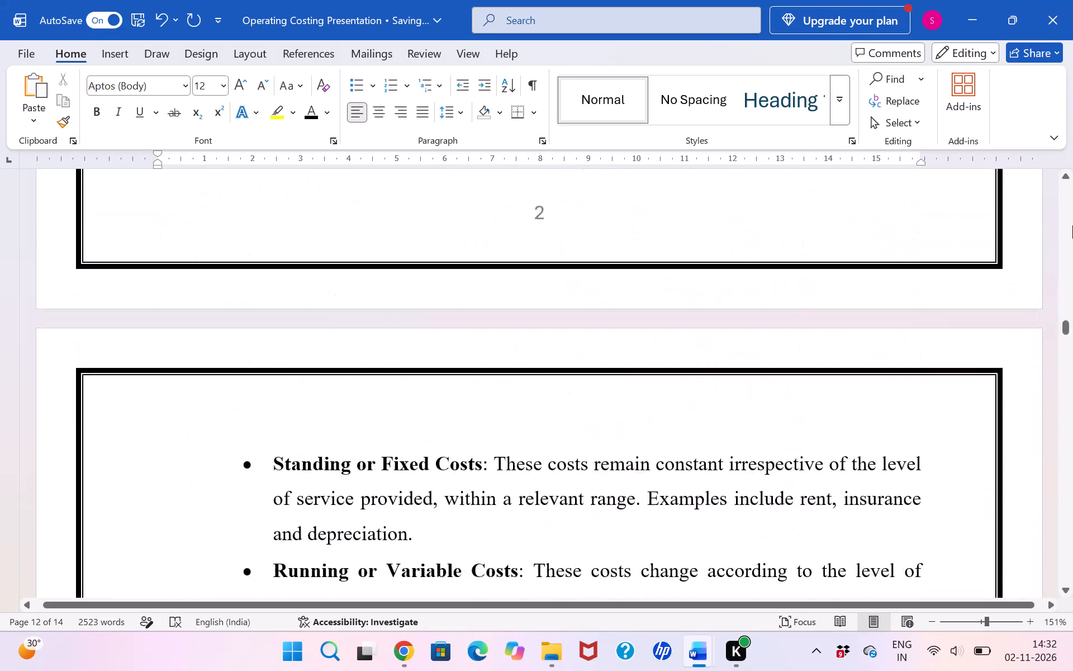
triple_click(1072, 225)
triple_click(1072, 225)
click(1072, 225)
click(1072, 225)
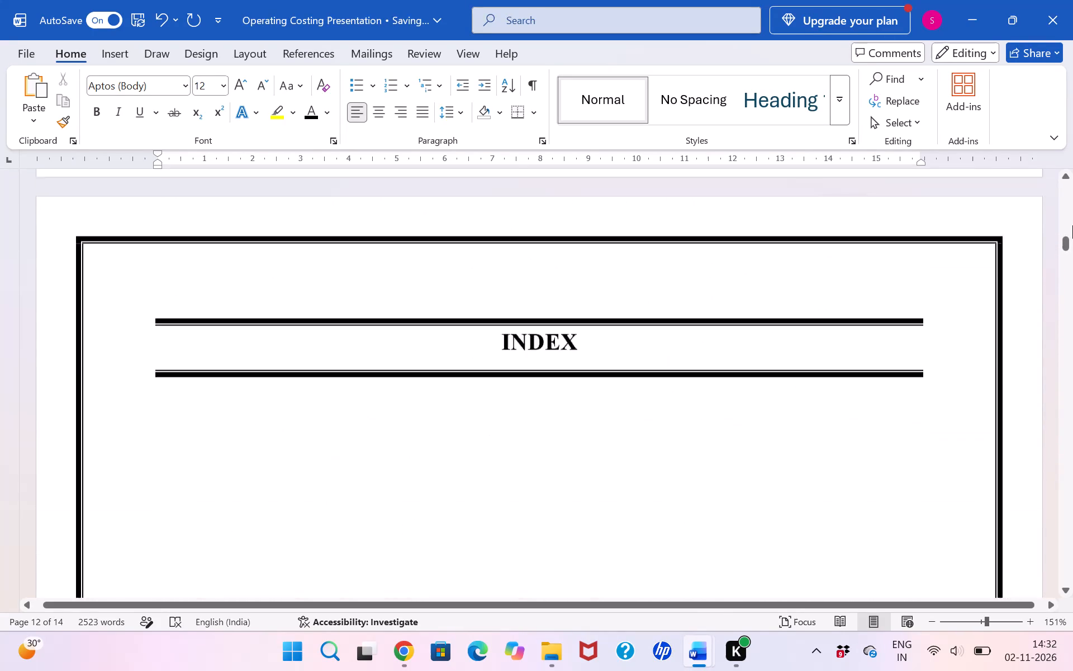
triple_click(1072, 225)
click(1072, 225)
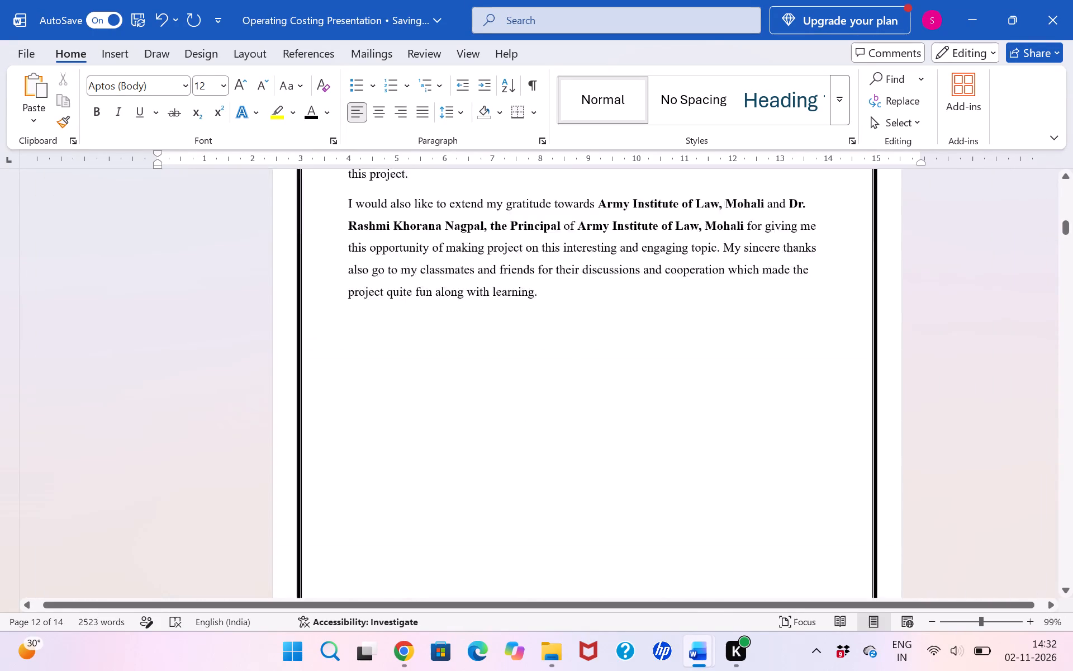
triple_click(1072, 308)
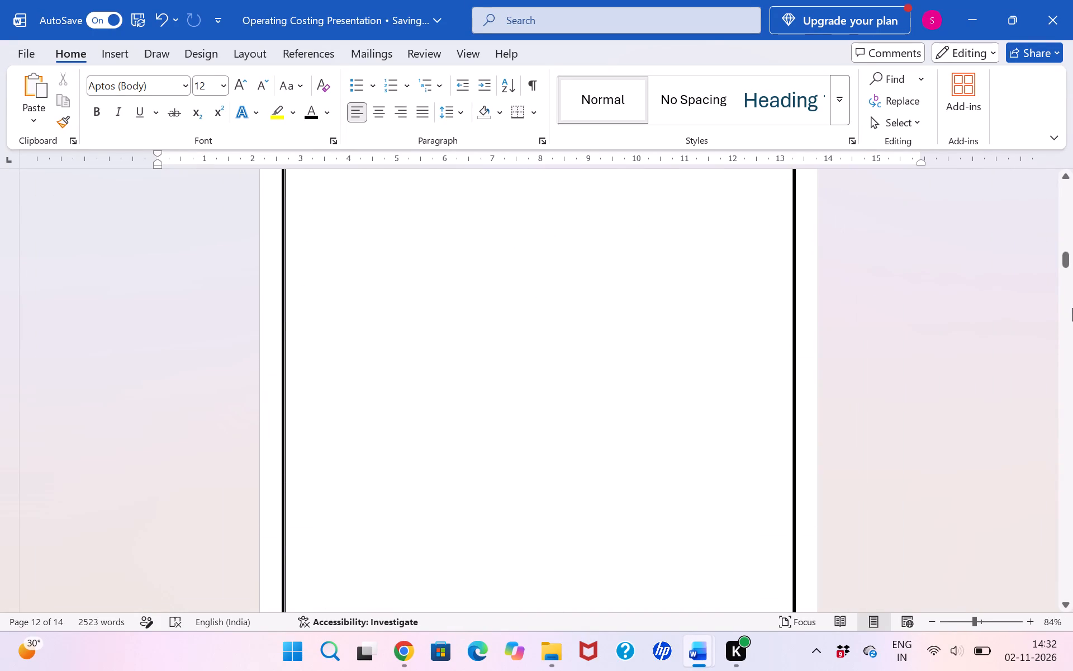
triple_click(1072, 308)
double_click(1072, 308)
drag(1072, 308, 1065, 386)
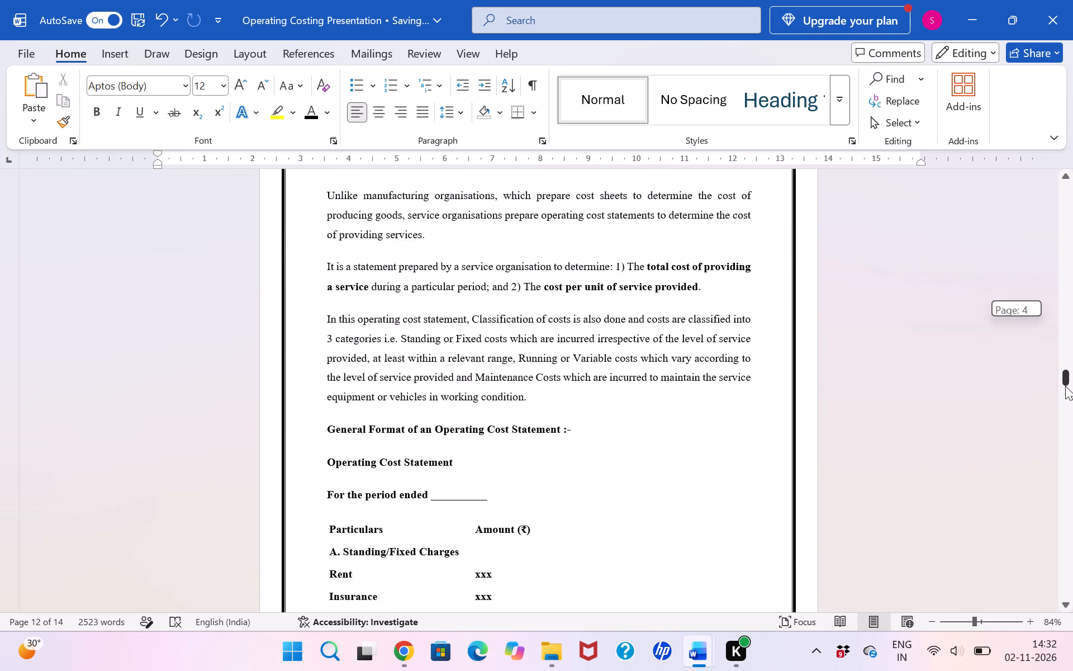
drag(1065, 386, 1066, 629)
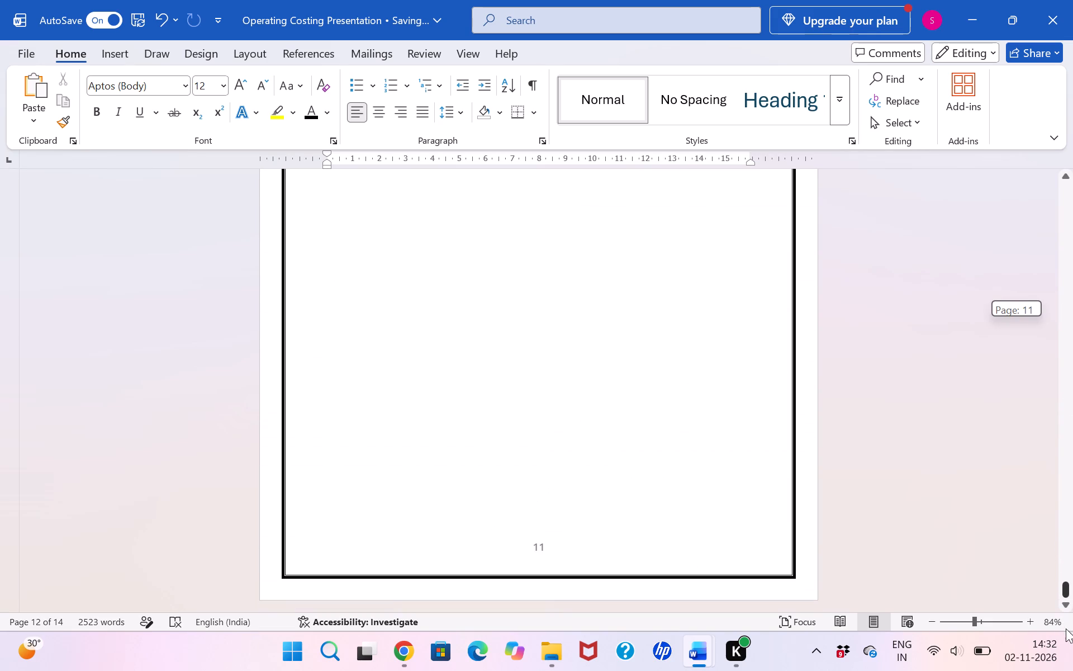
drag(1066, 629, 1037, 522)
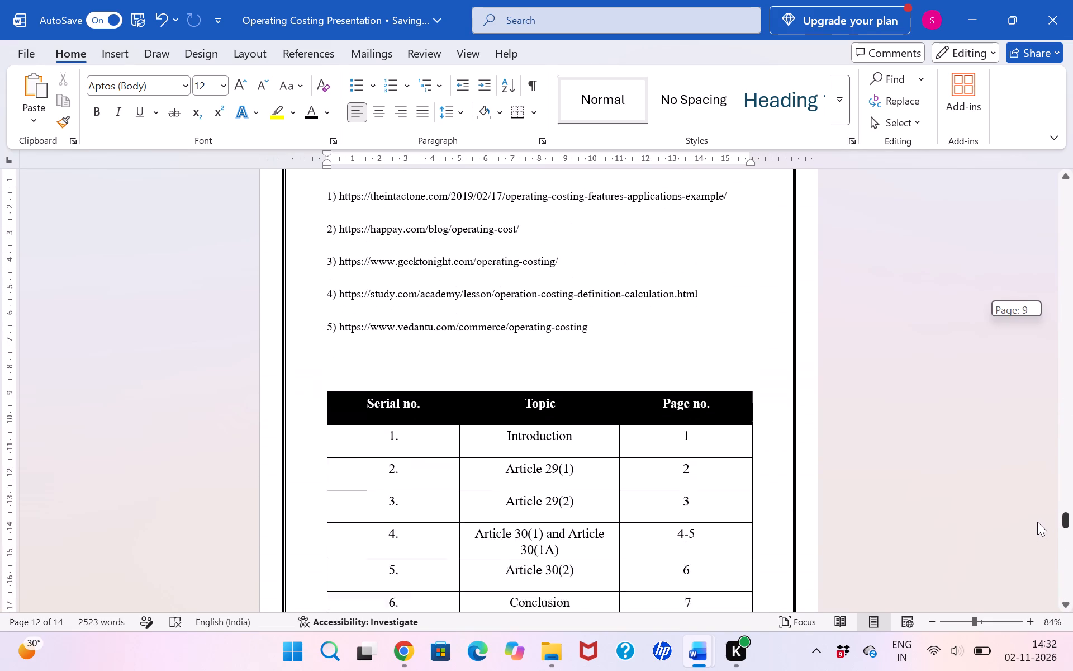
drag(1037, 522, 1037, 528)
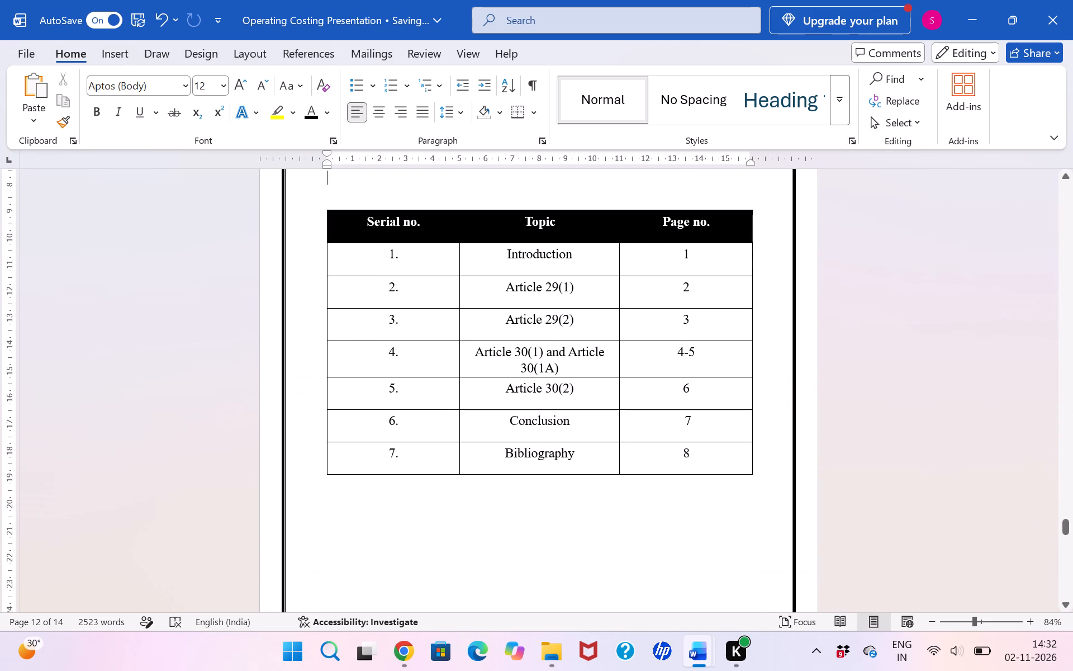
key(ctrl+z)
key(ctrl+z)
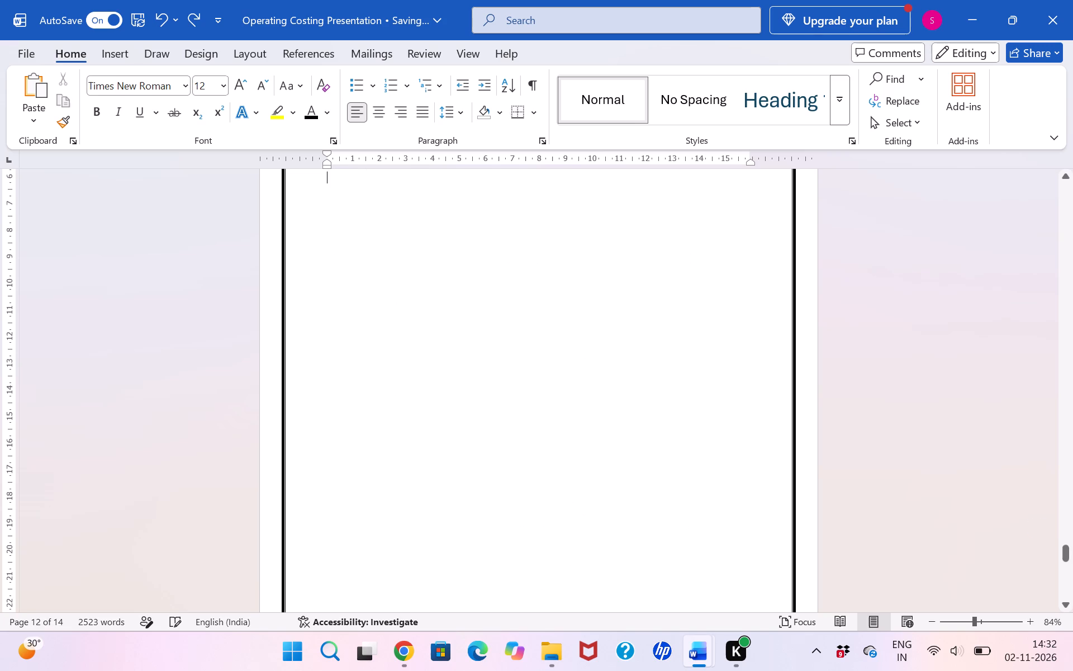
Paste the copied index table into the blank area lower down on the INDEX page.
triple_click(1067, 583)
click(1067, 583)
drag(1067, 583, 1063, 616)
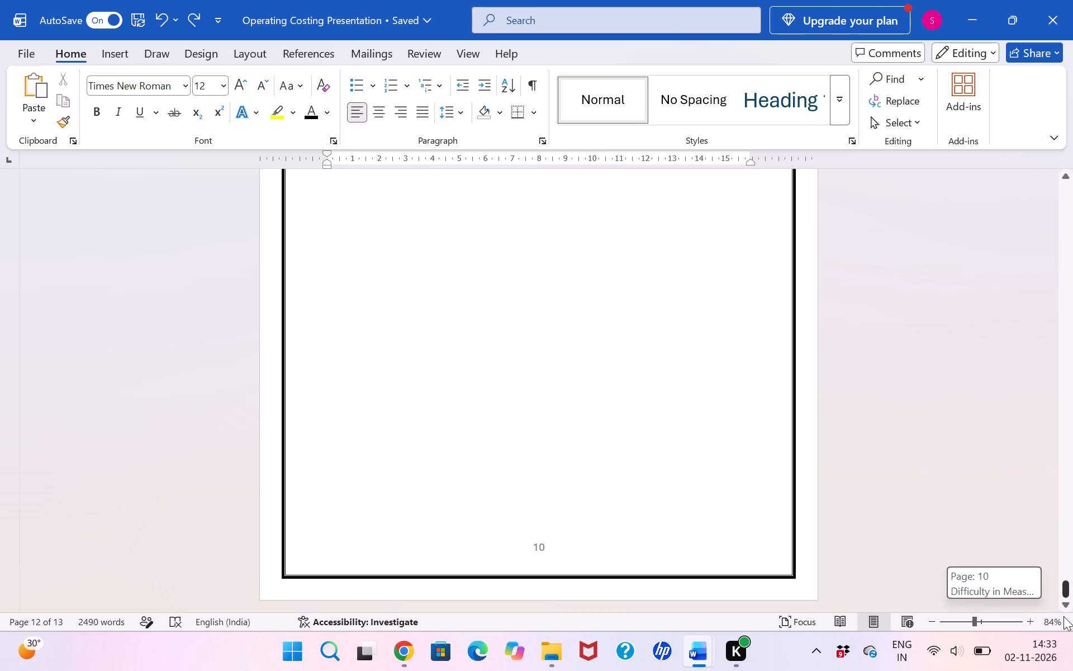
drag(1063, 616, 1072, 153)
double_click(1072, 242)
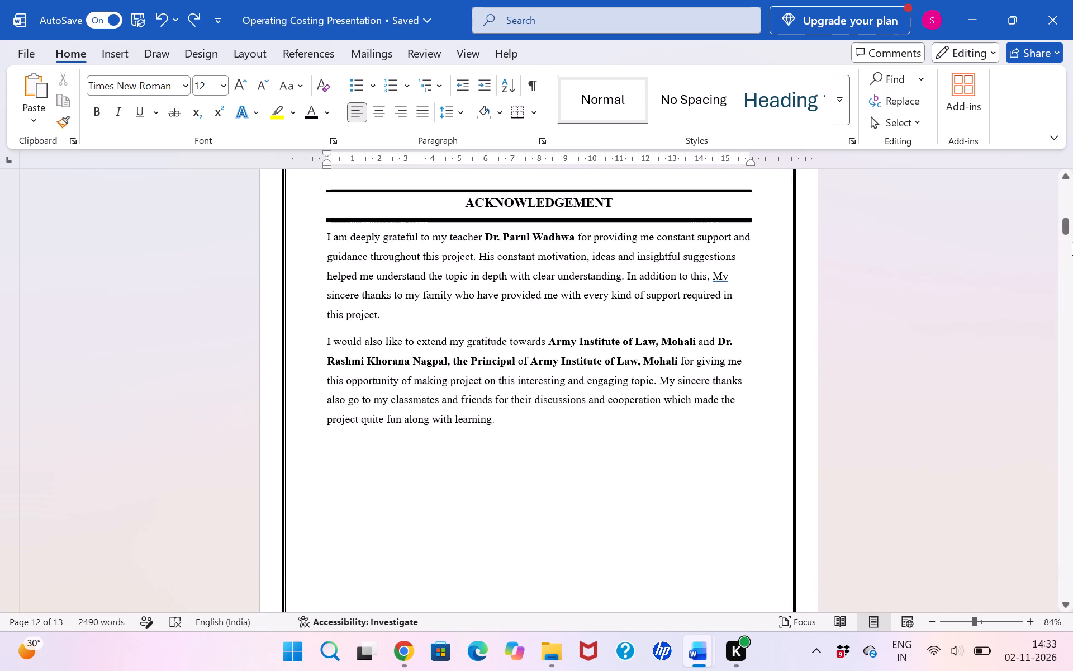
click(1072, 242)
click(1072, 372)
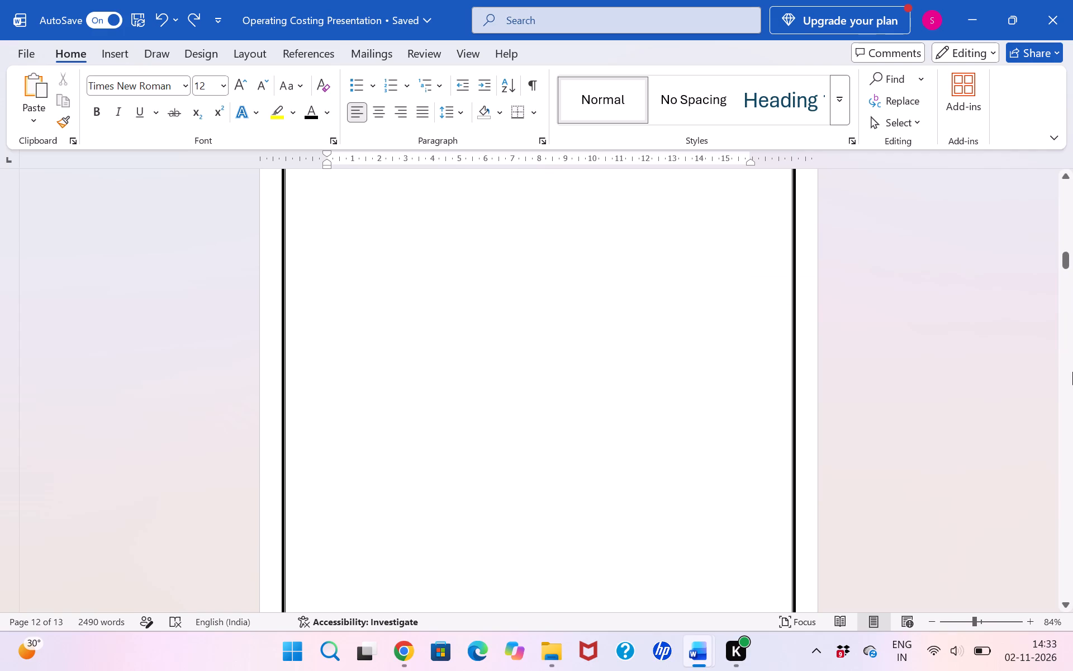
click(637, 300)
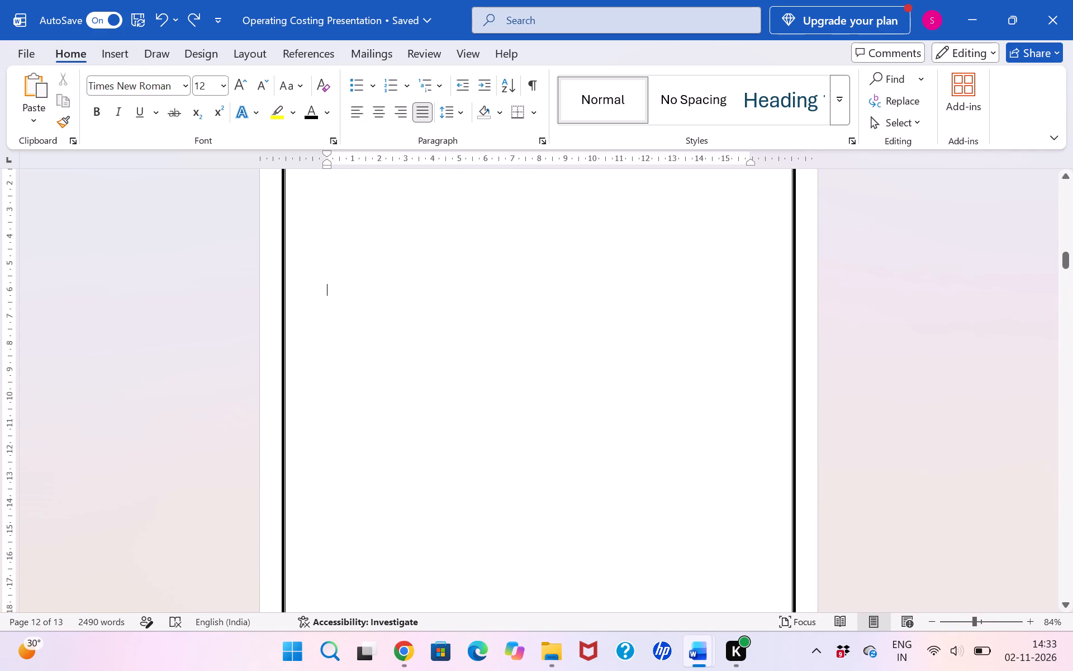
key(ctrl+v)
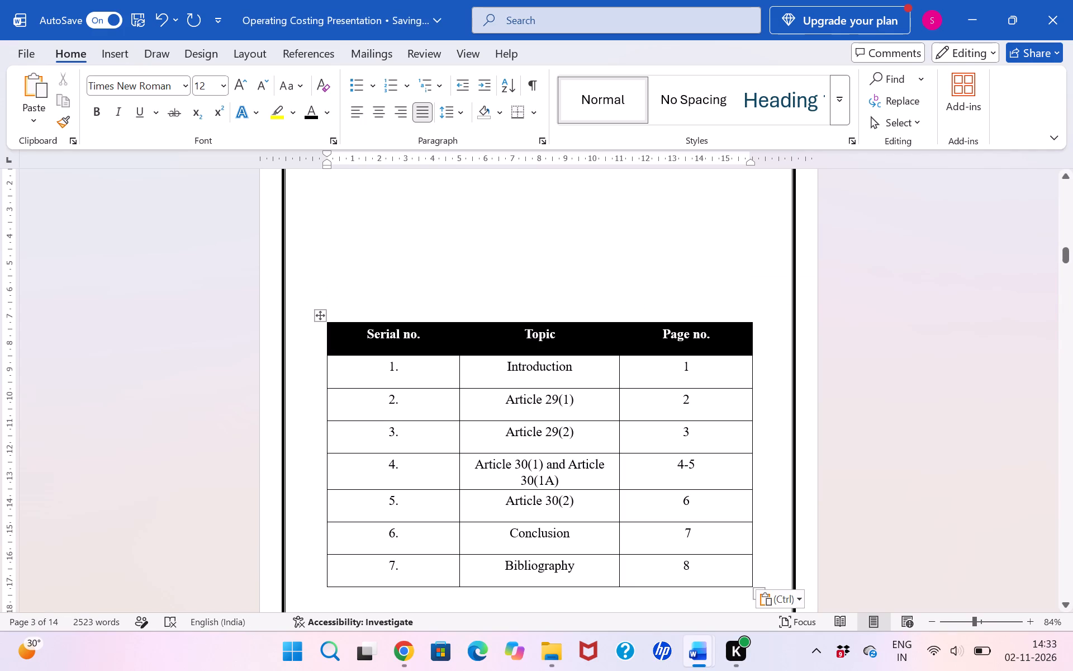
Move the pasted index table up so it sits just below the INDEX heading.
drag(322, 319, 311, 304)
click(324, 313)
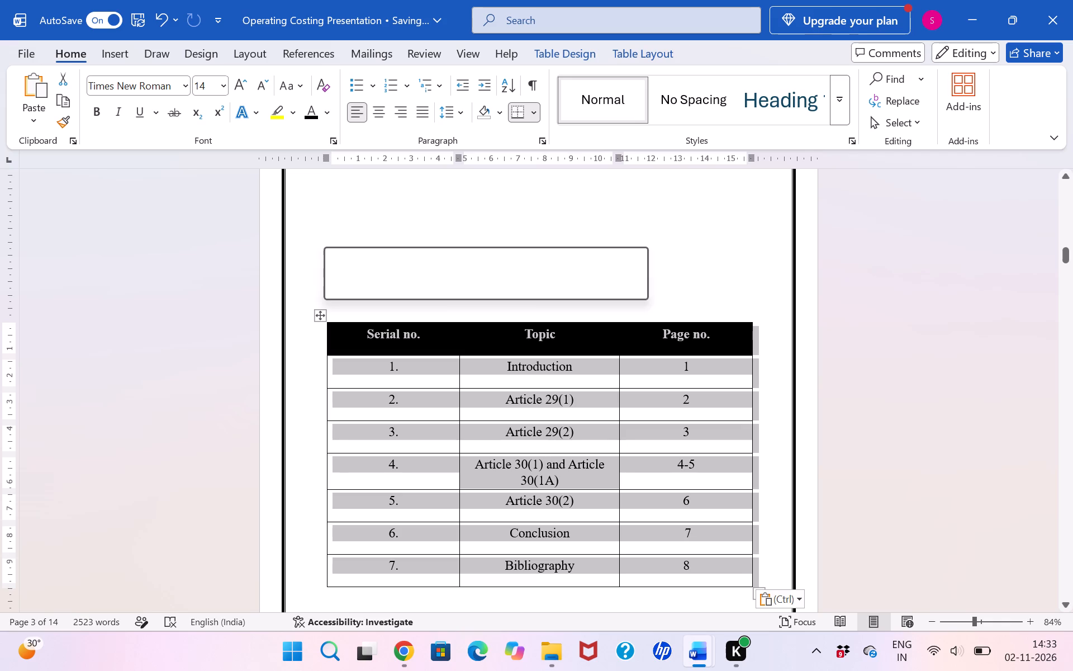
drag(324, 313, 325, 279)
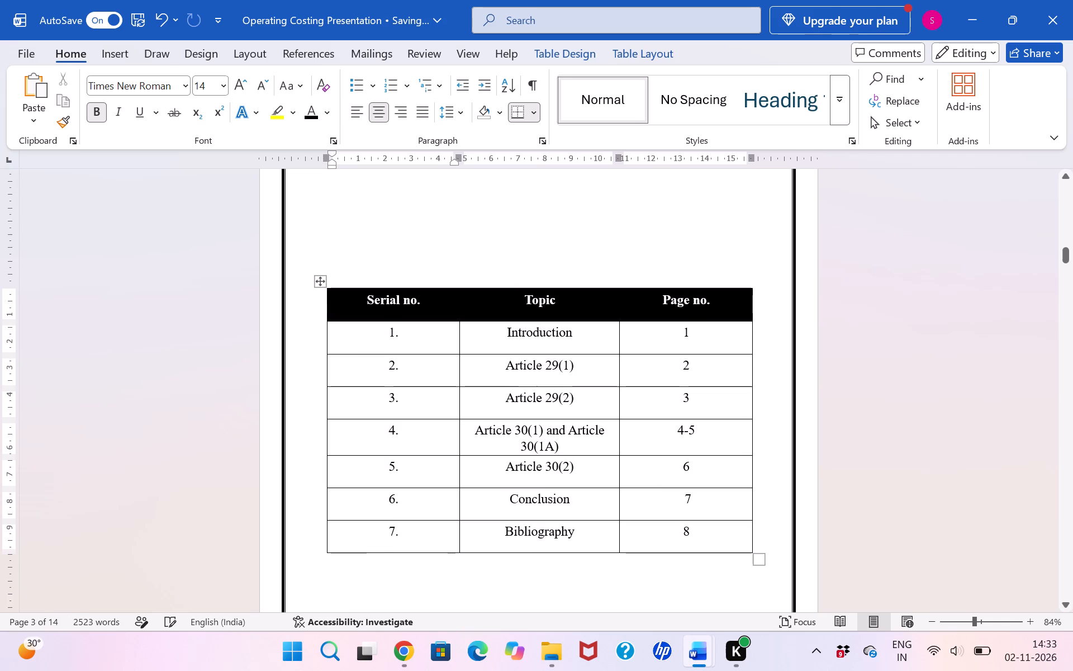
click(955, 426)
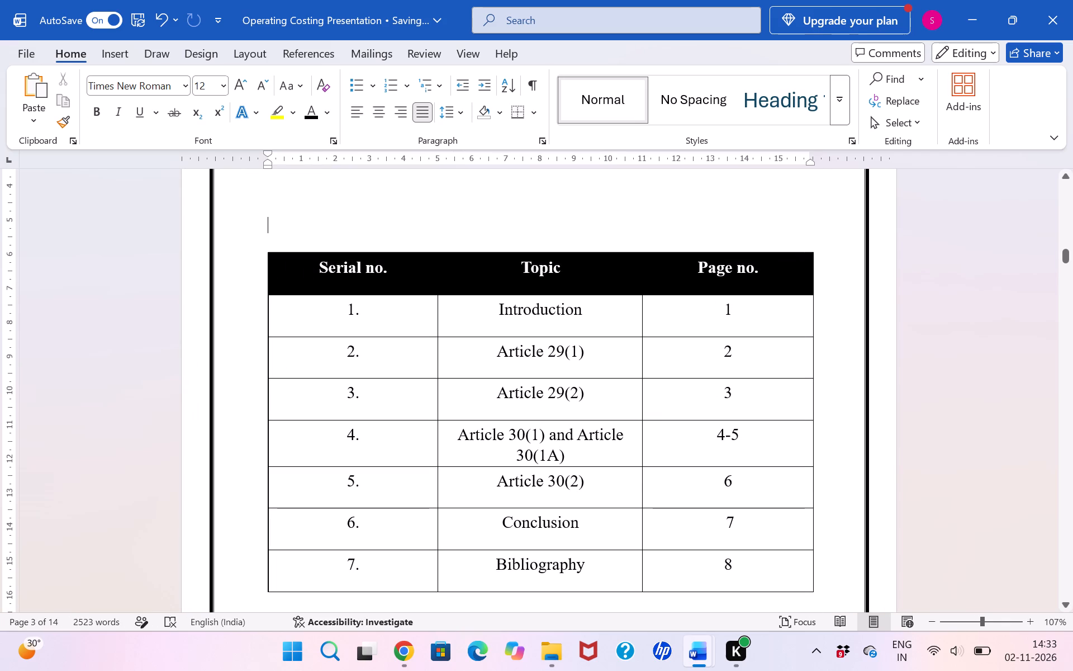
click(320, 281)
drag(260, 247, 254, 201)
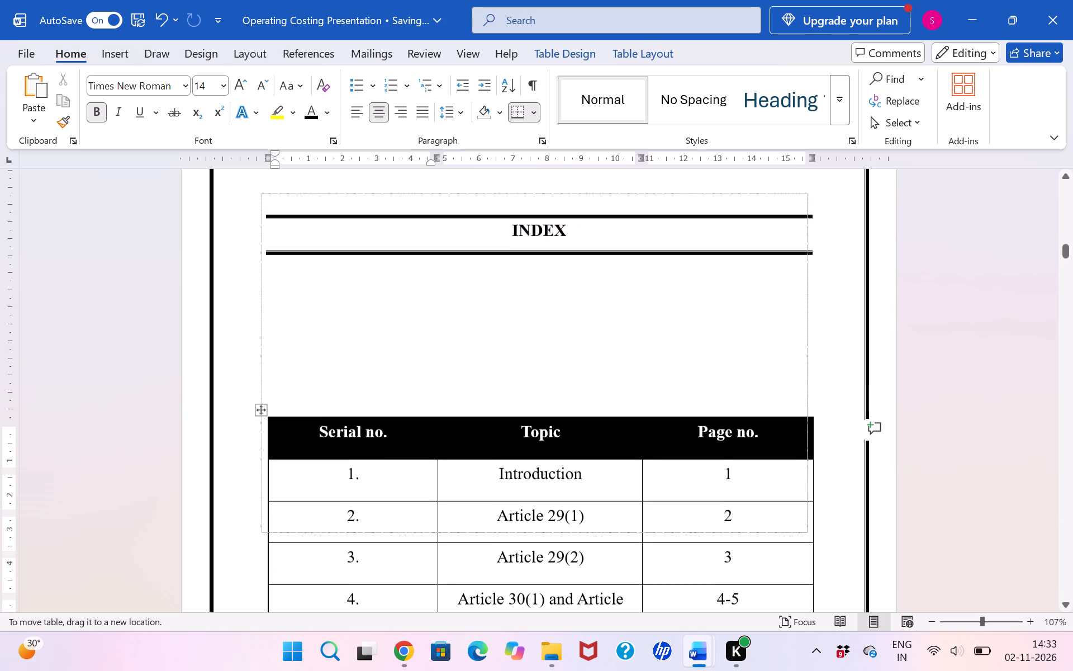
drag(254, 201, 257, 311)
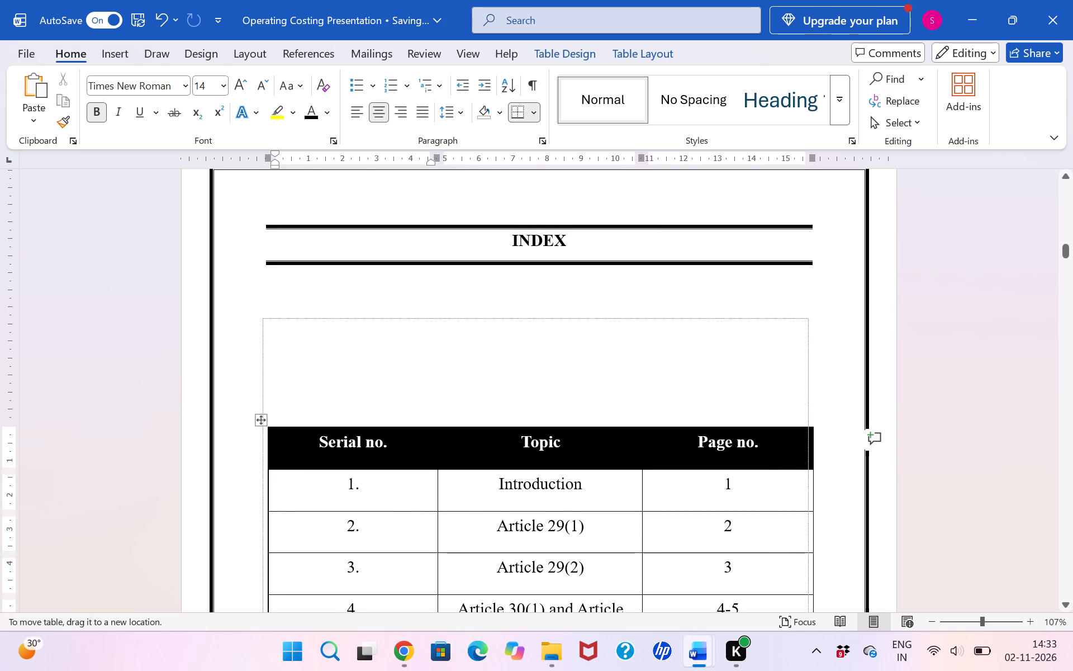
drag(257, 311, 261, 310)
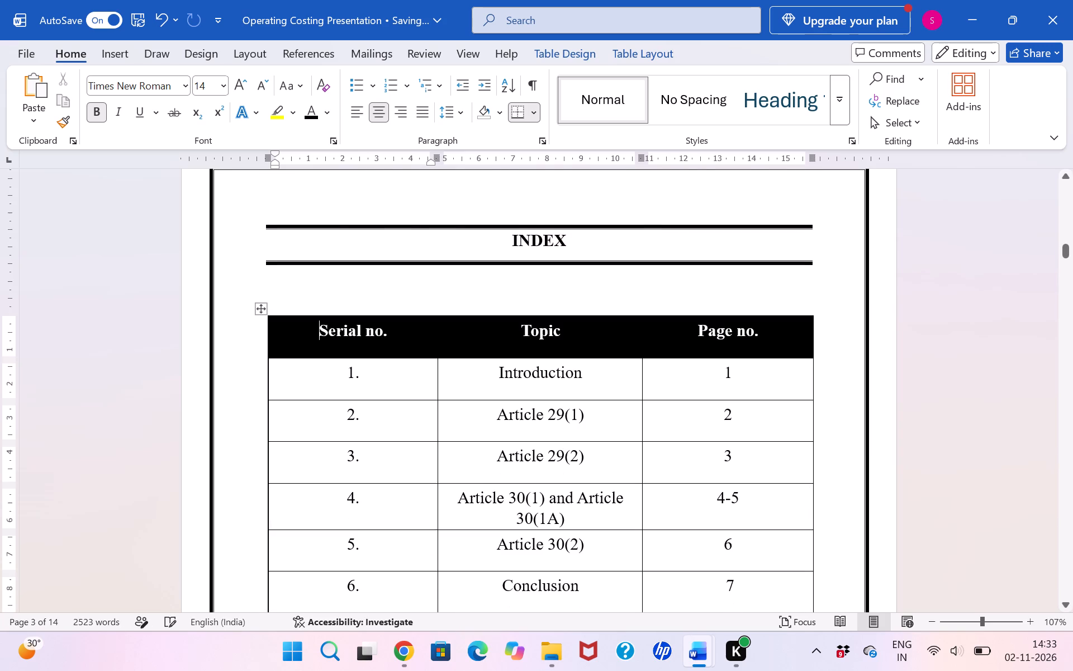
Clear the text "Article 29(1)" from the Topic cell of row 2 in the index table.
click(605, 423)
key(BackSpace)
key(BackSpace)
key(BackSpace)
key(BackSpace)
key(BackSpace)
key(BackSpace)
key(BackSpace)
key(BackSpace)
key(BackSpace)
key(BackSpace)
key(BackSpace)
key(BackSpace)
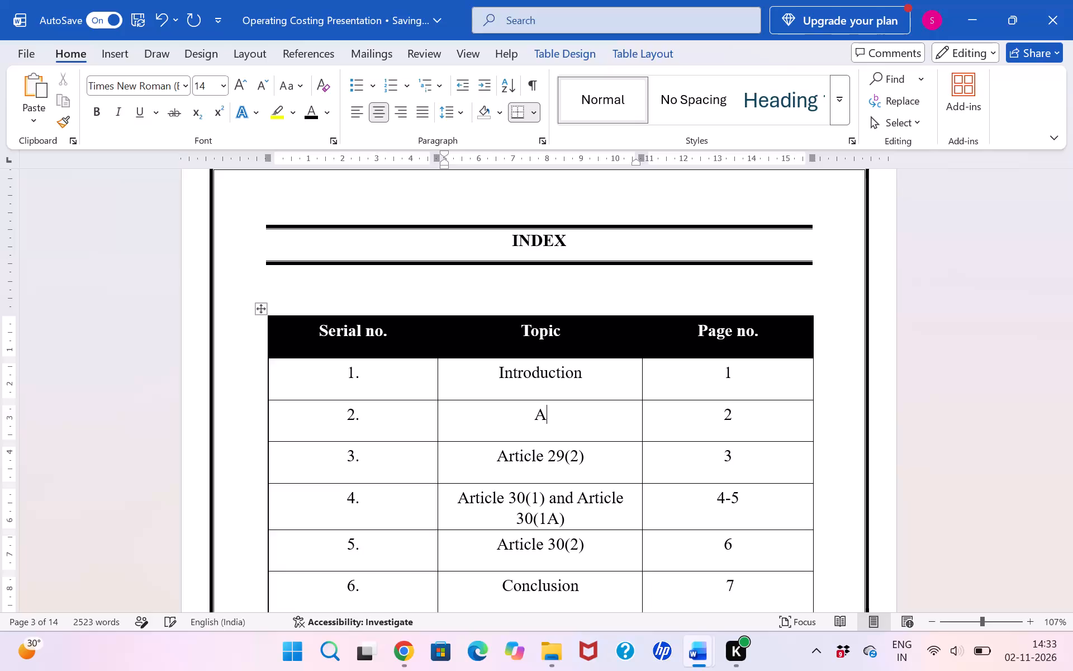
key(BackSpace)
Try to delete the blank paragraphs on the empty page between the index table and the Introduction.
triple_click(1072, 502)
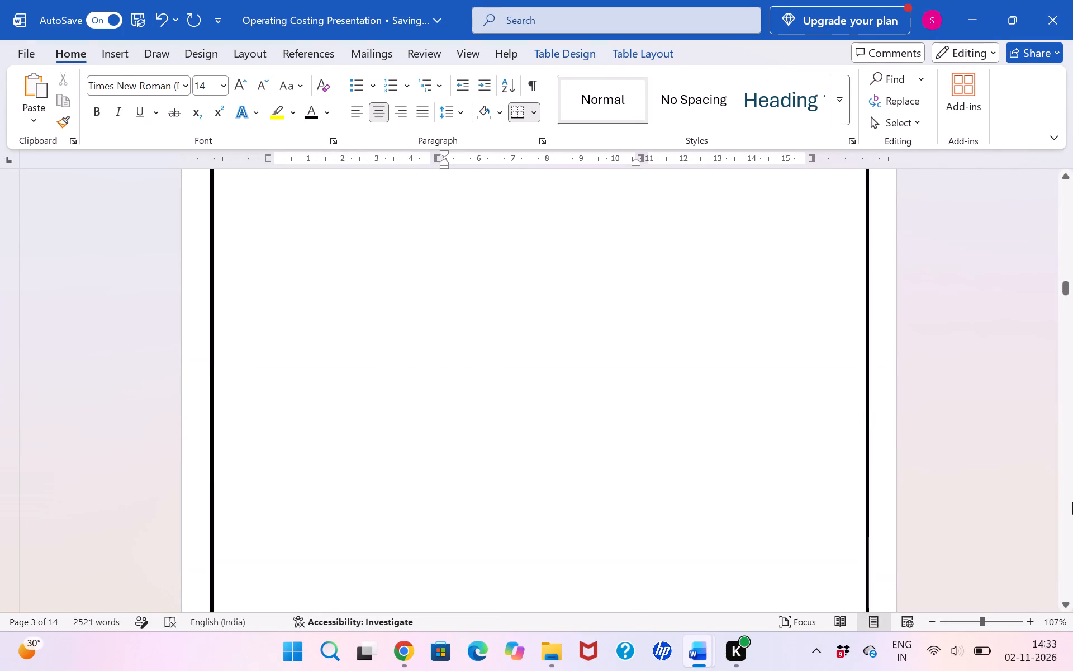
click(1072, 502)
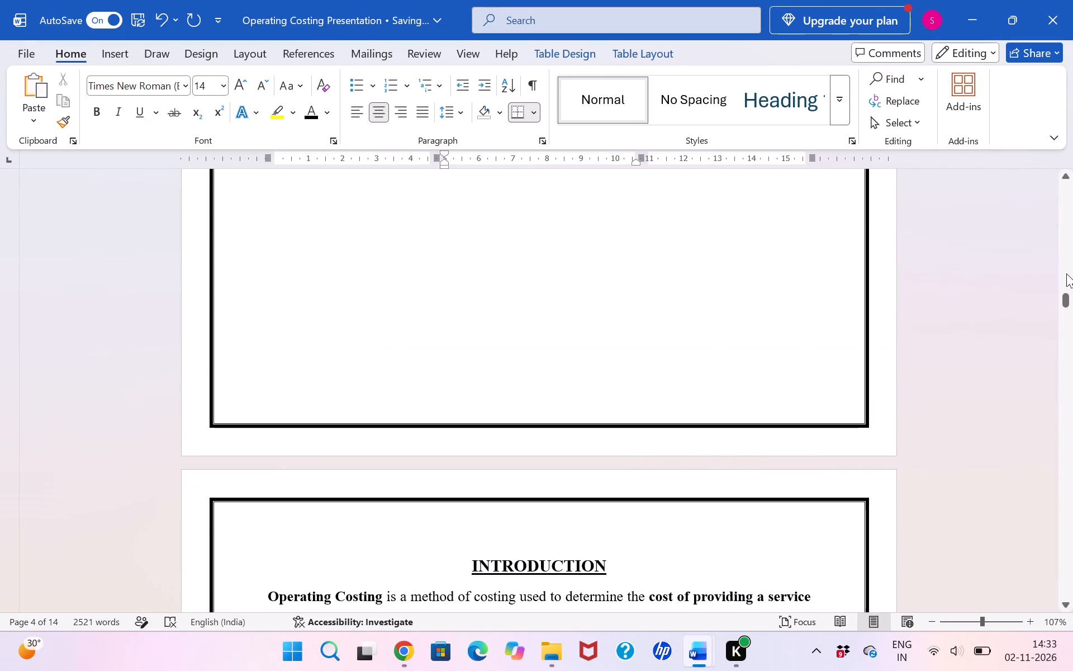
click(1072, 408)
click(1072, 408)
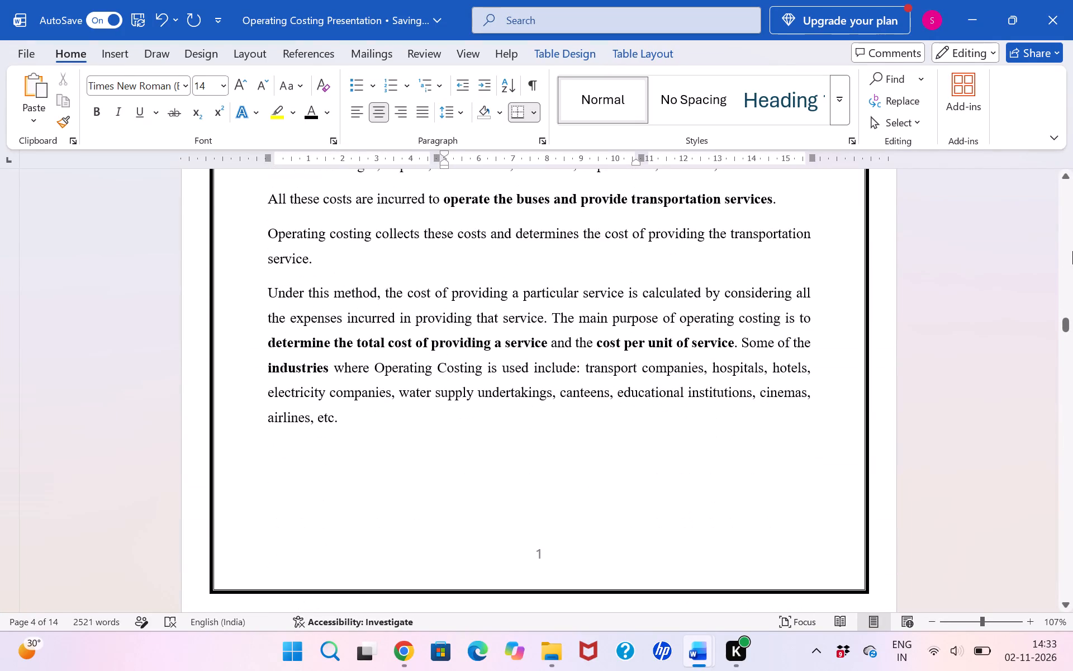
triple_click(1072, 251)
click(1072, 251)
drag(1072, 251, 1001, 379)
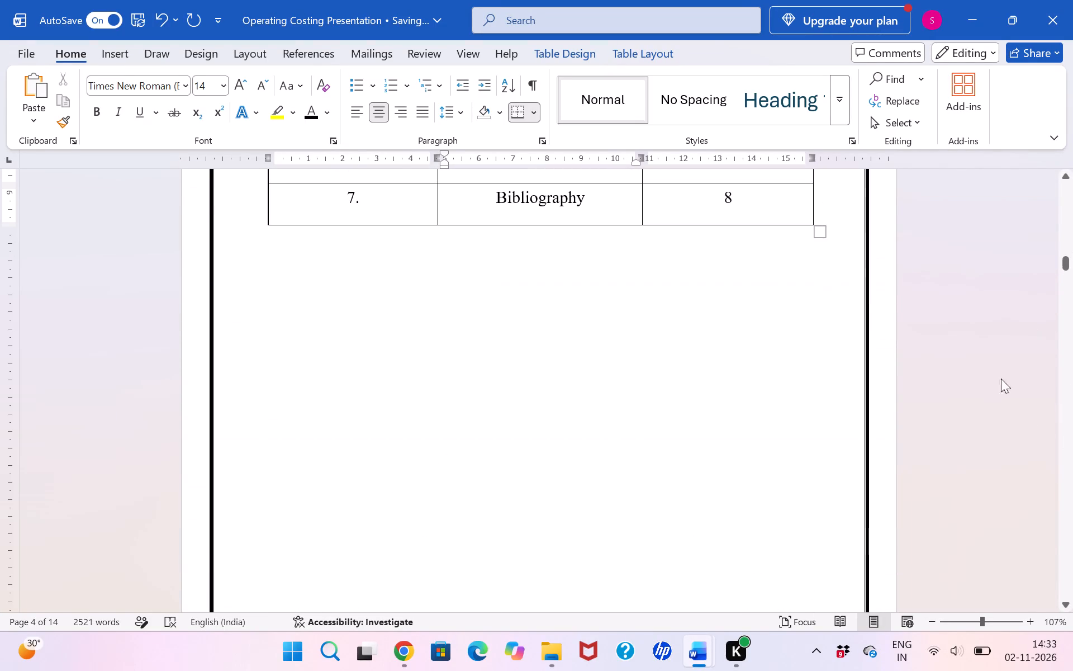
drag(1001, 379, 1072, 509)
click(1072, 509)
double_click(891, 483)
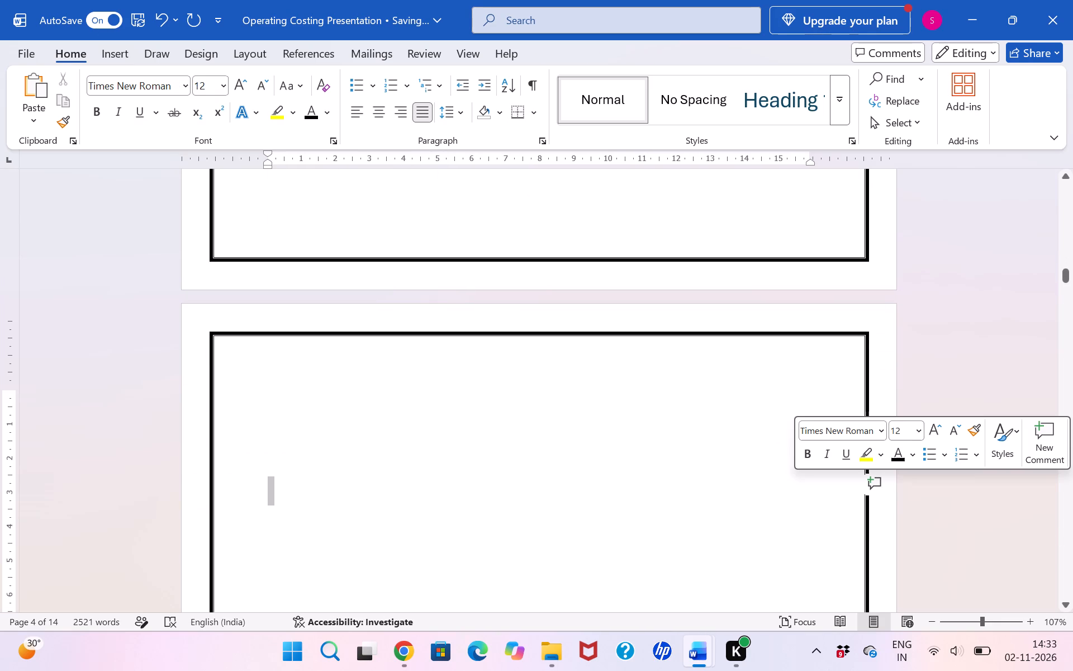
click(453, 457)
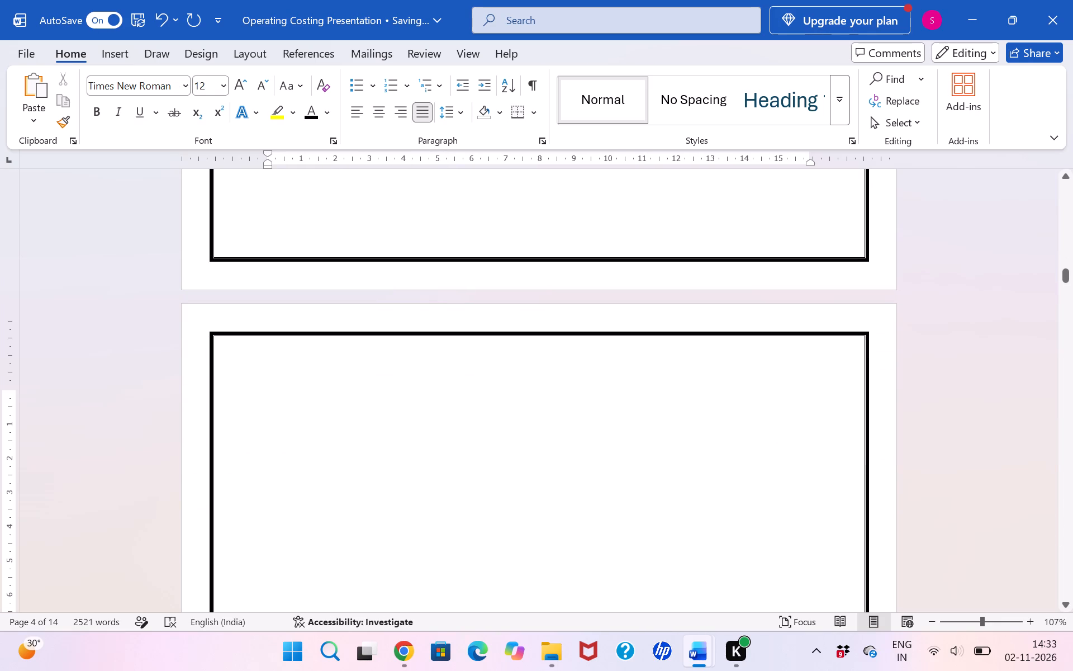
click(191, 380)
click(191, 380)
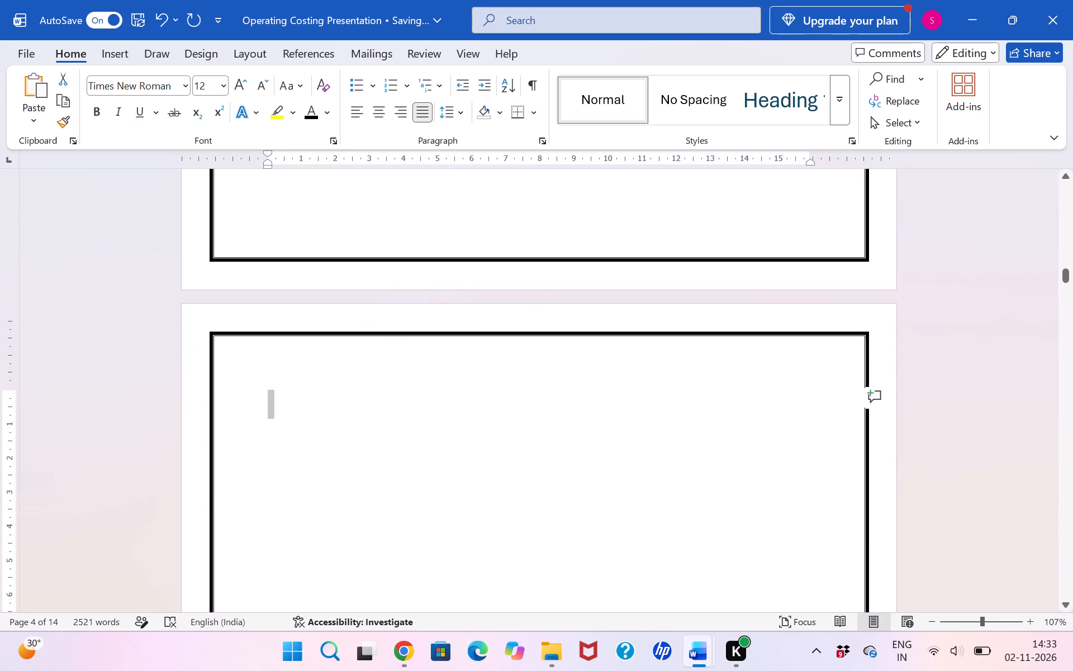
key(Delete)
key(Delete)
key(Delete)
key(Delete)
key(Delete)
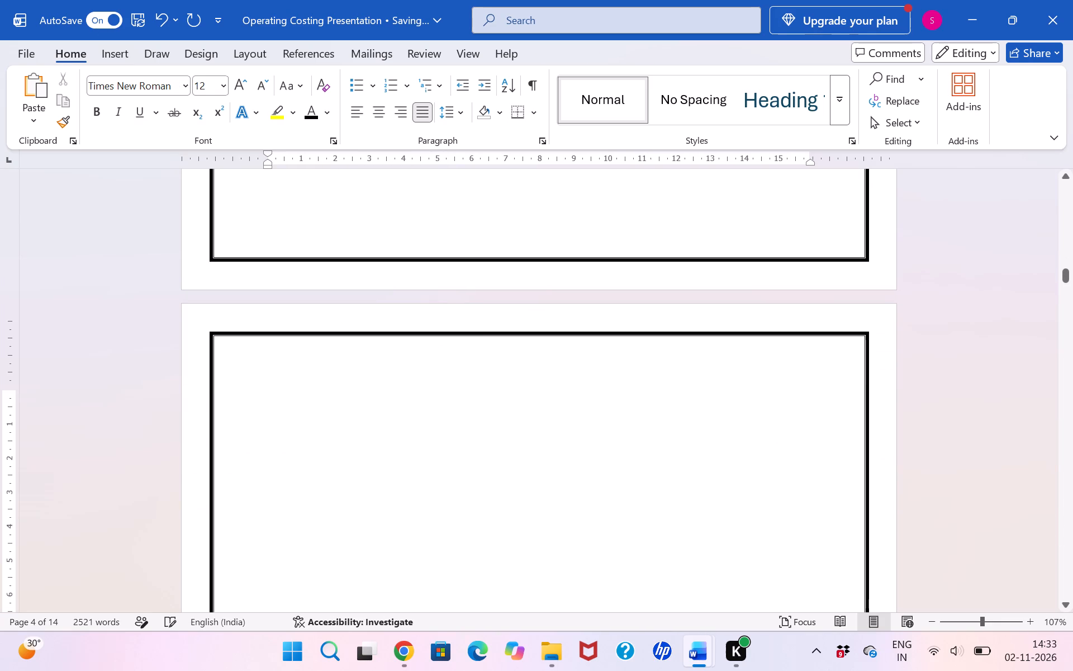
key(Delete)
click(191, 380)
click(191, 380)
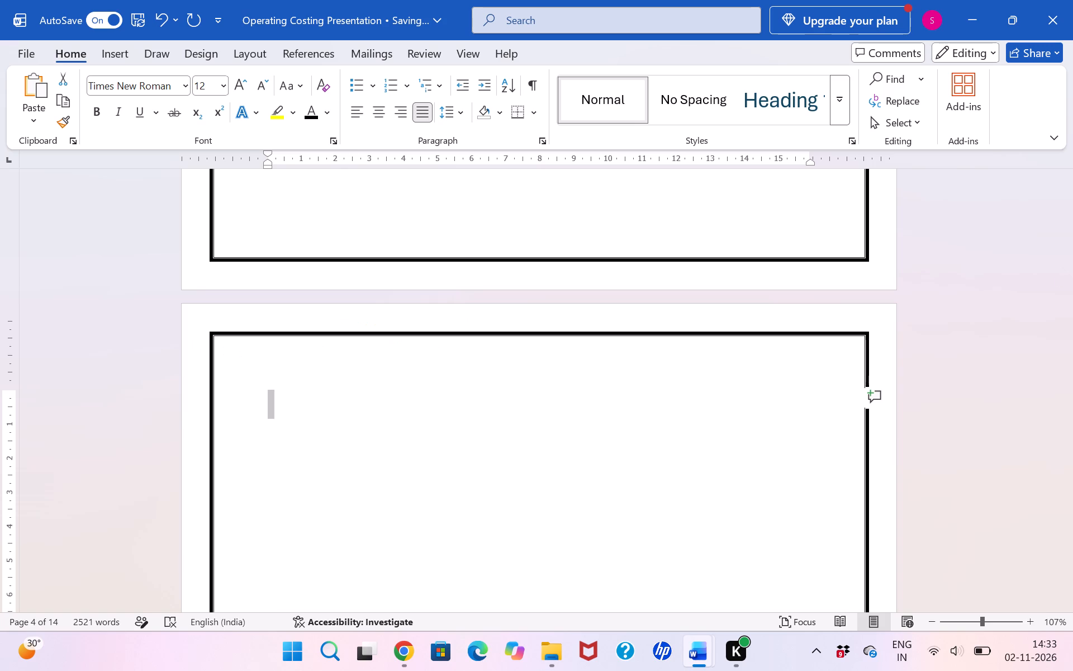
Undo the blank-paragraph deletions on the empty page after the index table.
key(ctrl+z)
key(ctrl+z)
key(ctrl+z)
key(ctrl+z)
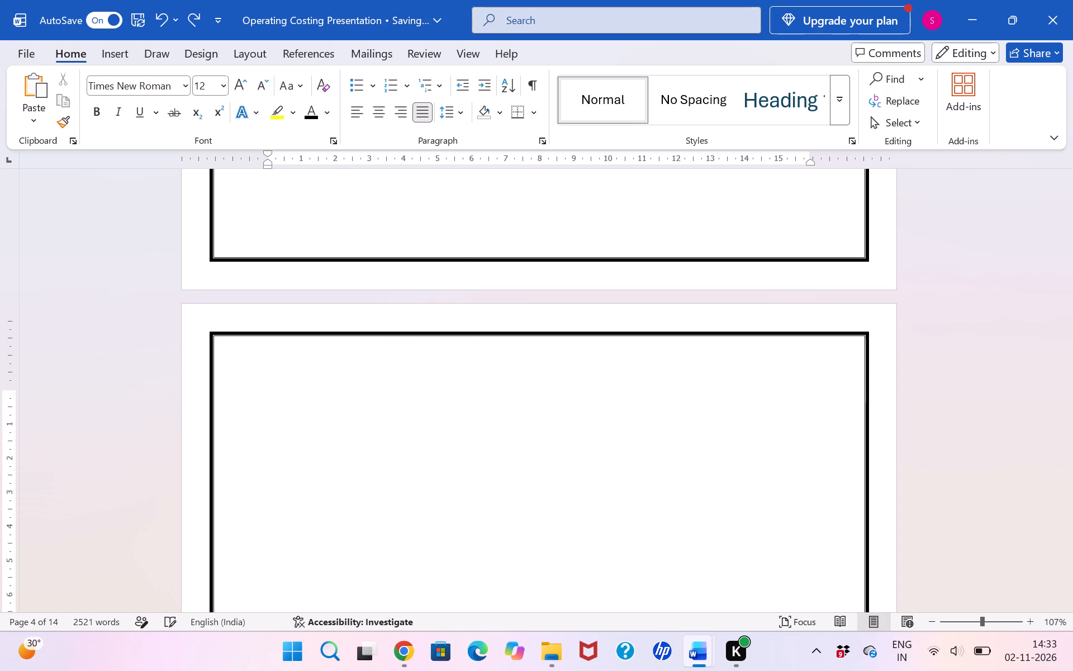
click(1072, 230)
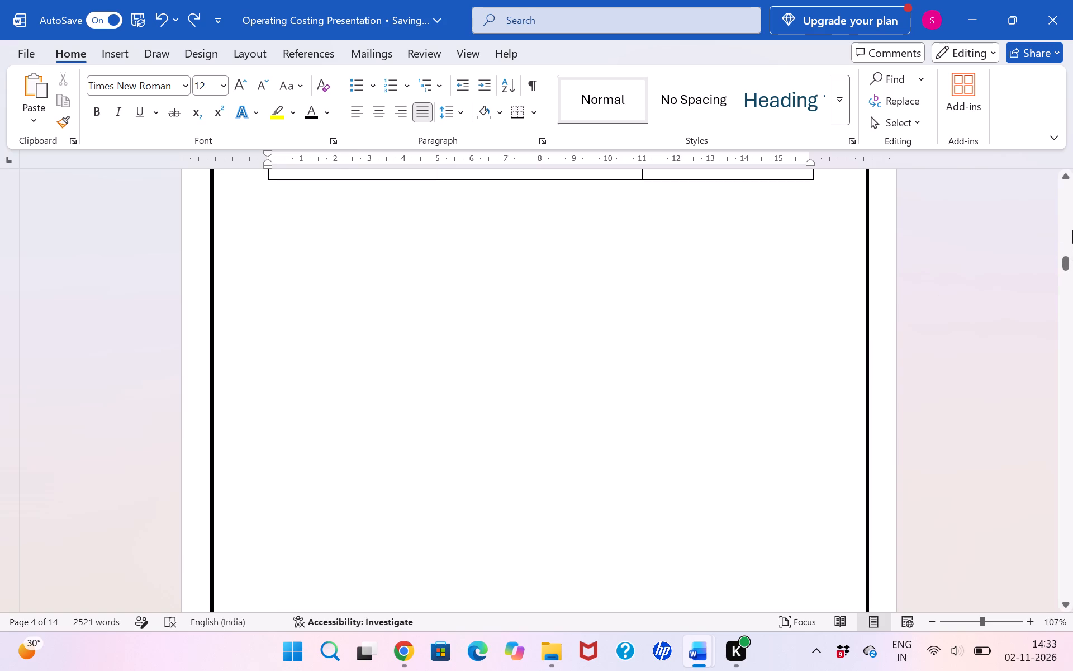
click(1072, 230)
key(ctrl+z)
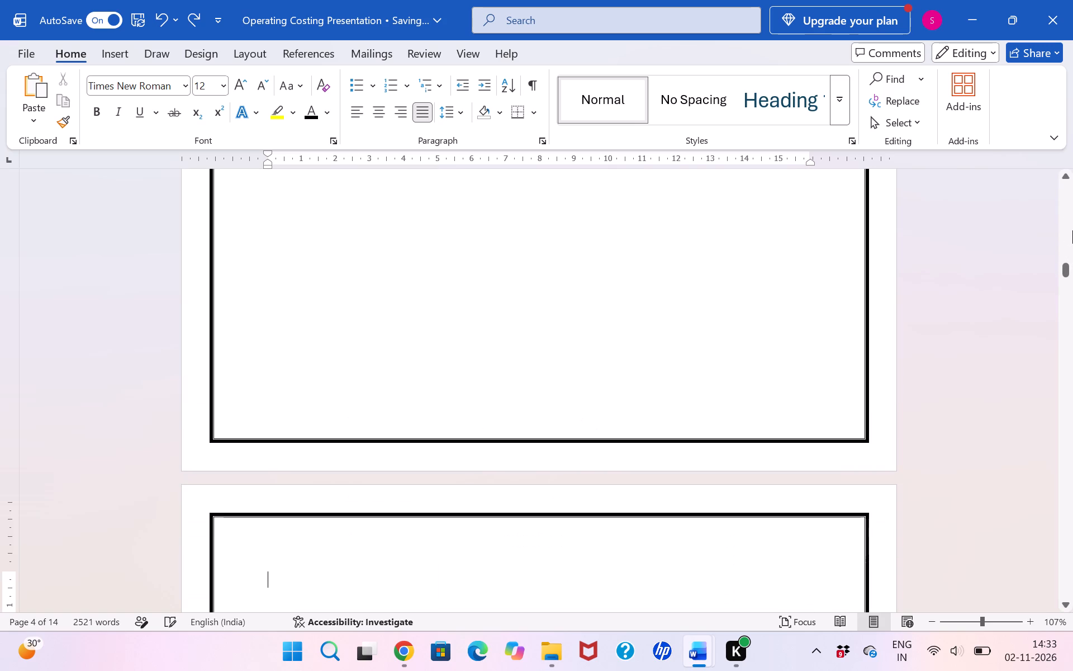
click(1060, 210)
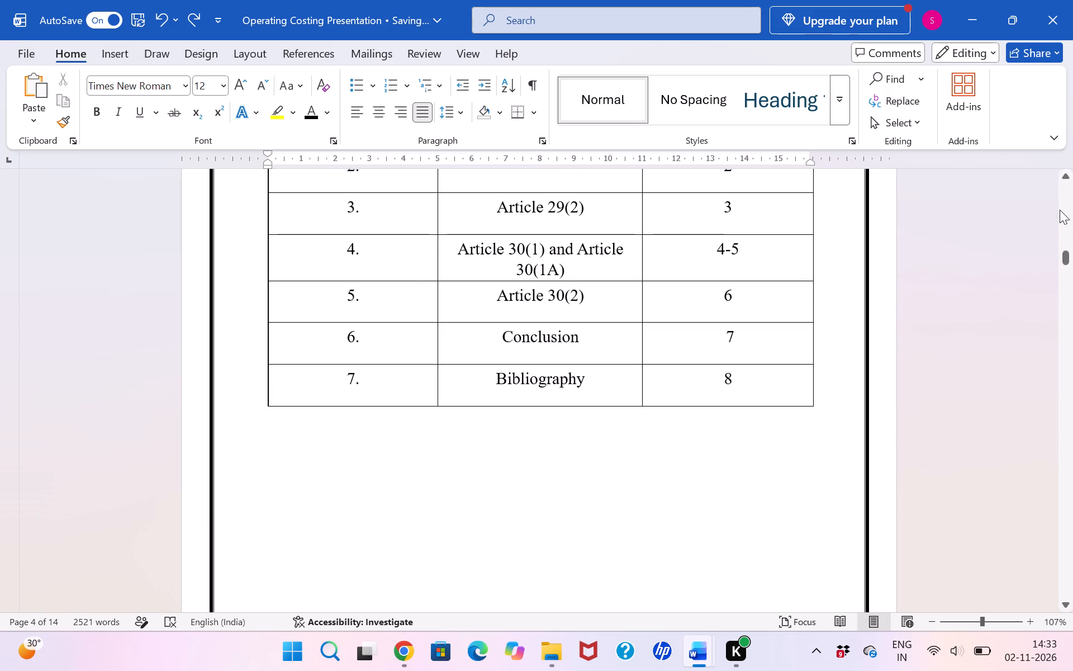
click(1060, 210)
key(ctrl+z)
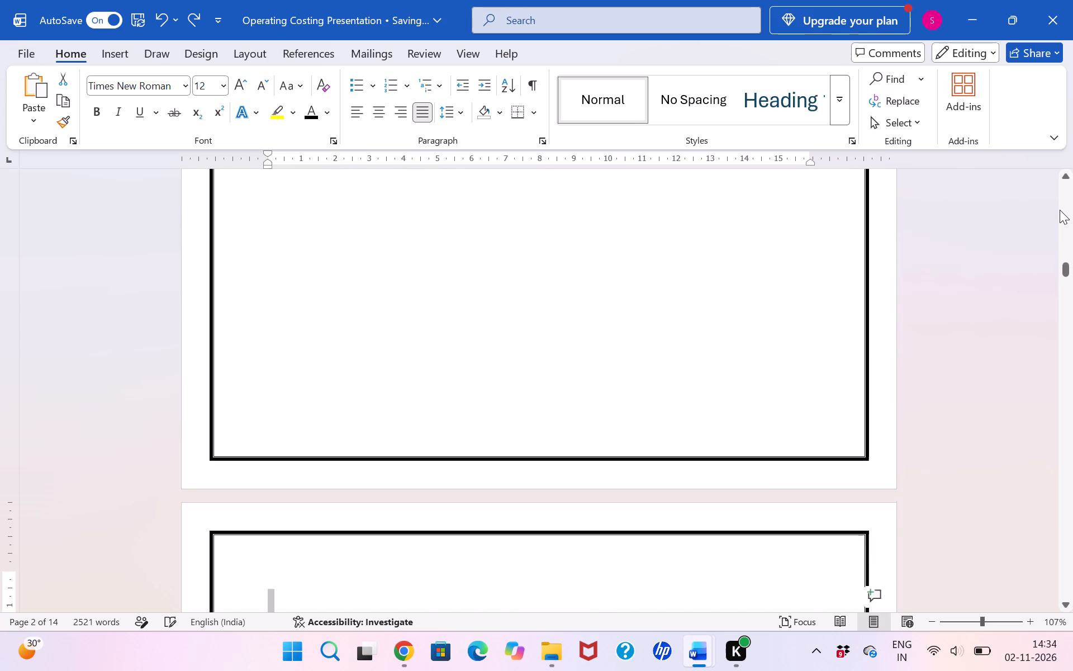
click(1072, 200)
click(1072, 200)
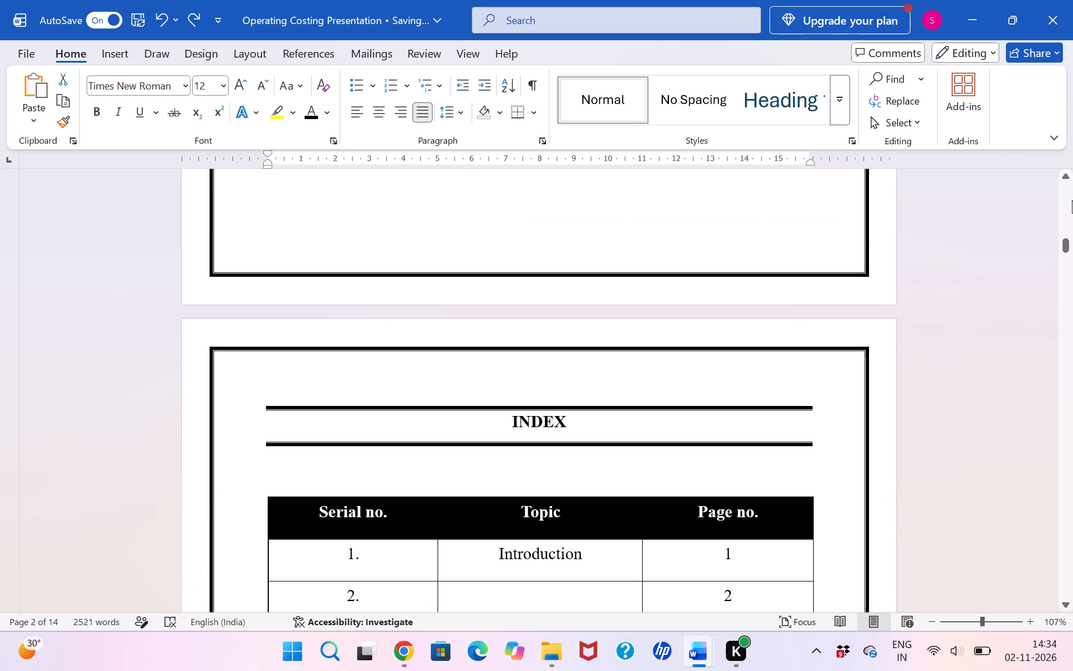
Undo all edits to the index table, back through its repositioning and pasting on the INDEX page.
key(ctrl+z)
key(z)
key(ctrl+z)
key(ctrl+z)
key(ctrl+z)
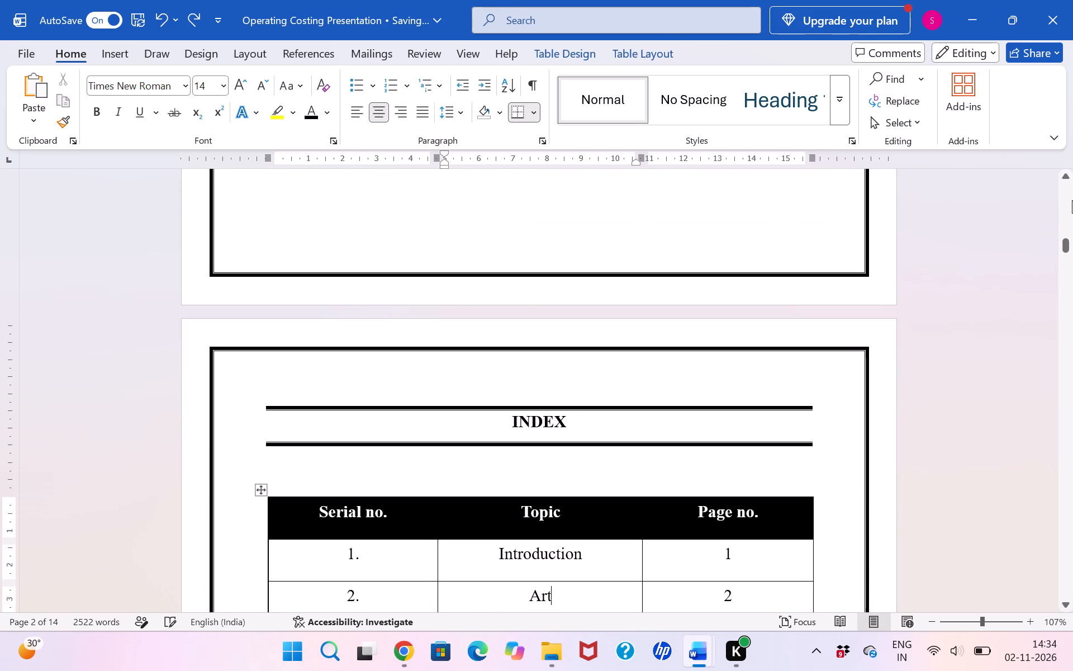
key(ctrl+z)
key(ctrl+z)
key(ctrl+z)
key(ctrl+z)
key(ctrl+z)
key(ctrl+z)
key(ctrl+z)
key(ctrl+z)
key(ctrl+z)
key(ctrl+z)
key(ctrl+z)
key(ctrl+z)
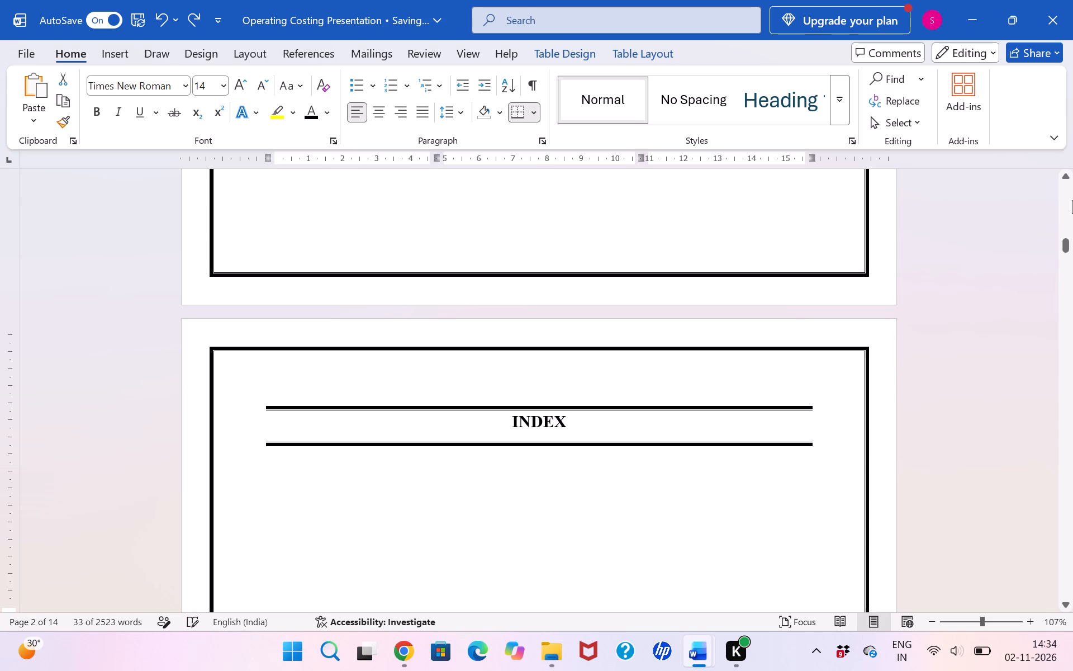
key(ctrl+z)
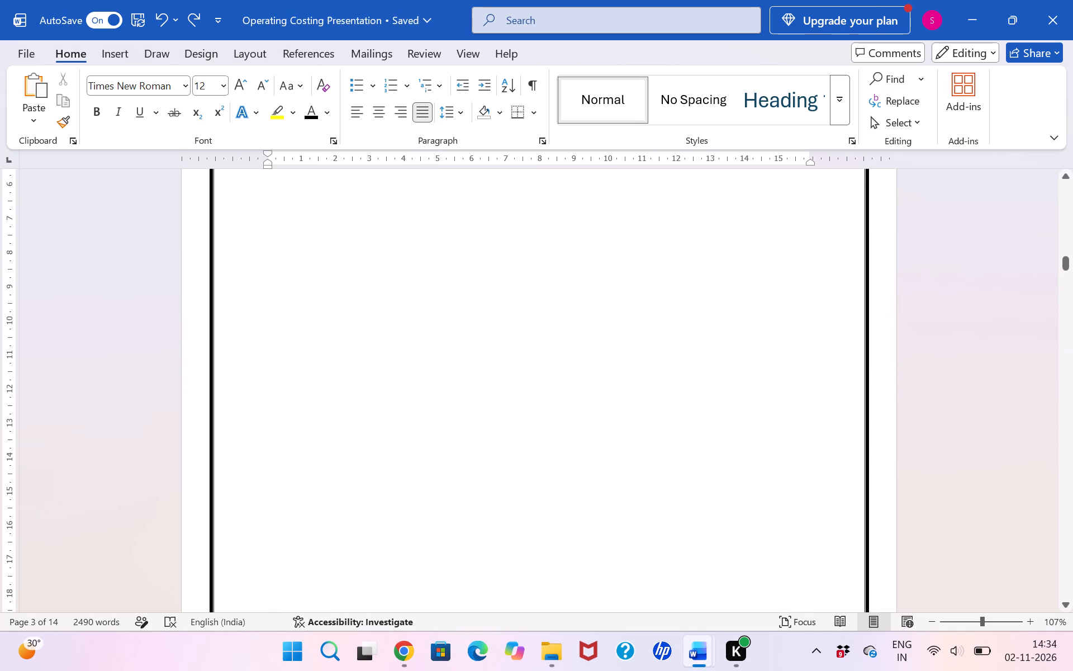
Paste the copied index table near the top of the INDEX page, directly below the INDEX heading.
click(1072, 429)
drag(1072, 429, 1072, 230)
double_click(1072, 230)
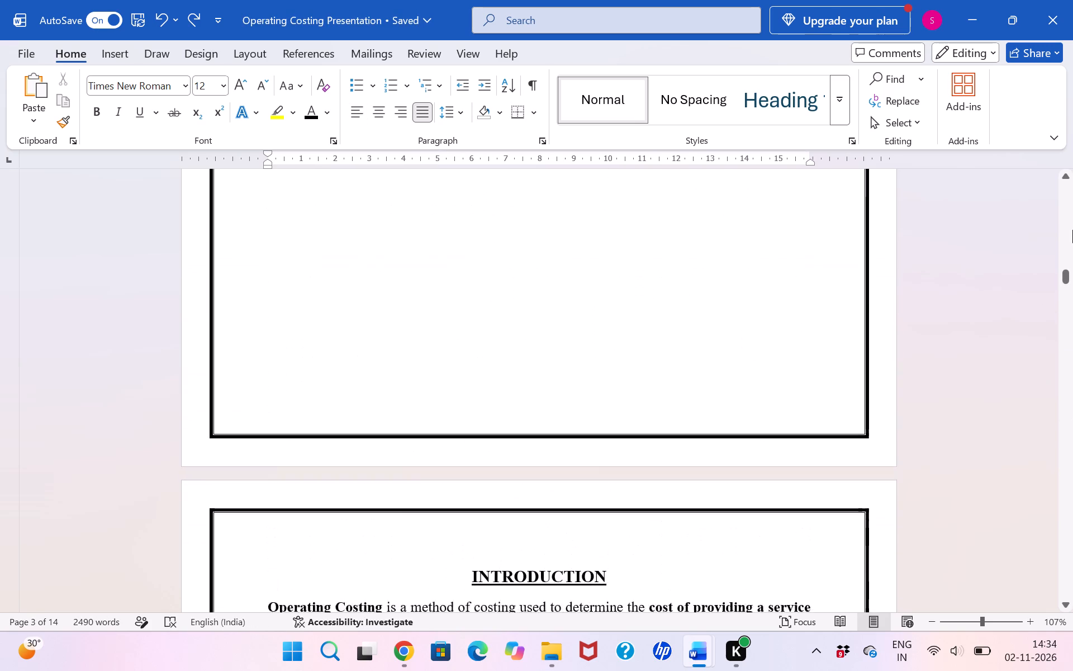
click(1072, 230)
click(448, 500)
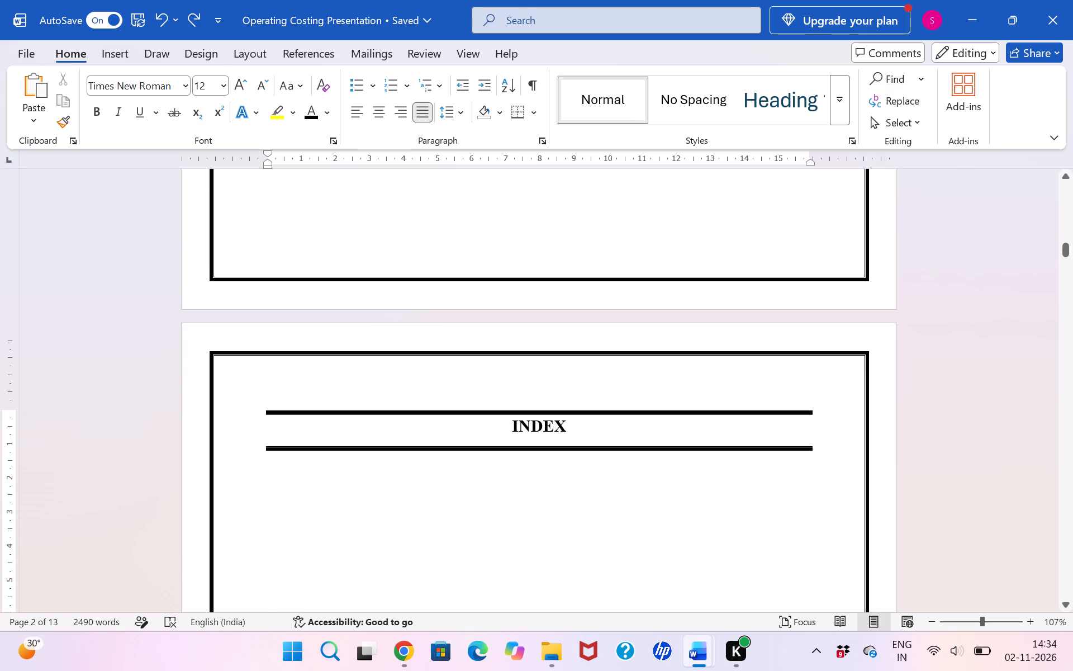
key(ctrl+v)
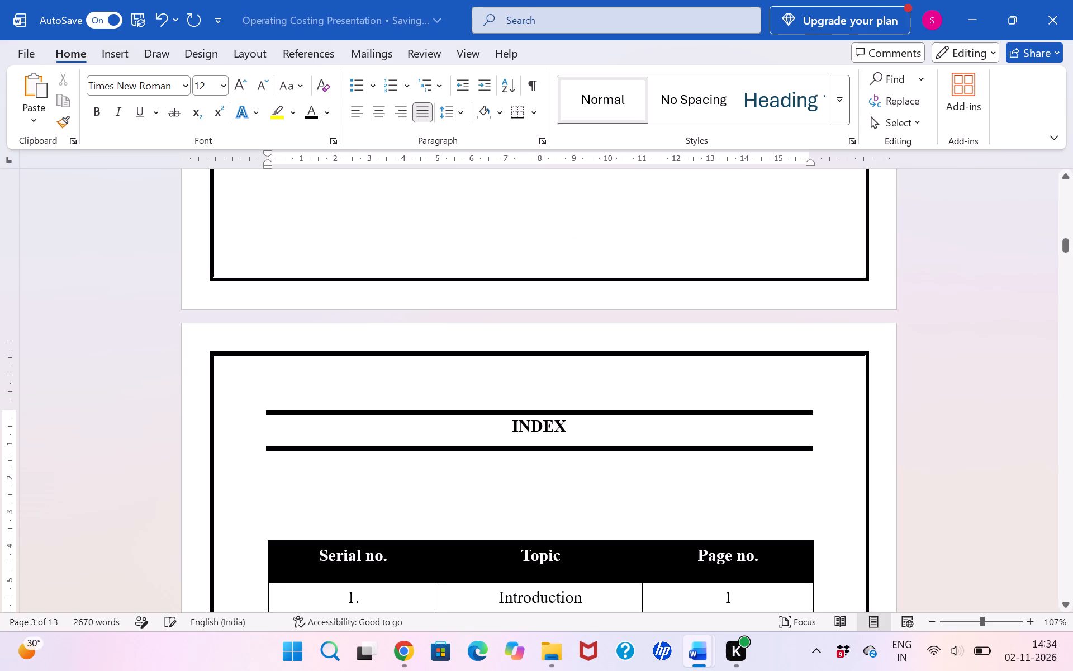
Delete the blank paragraphs before the INTRODUCTION heading to remove the empty page between the index table and the Introduction.
double_click(1072, 478)
click(1072, 478)
click(1072, 478)
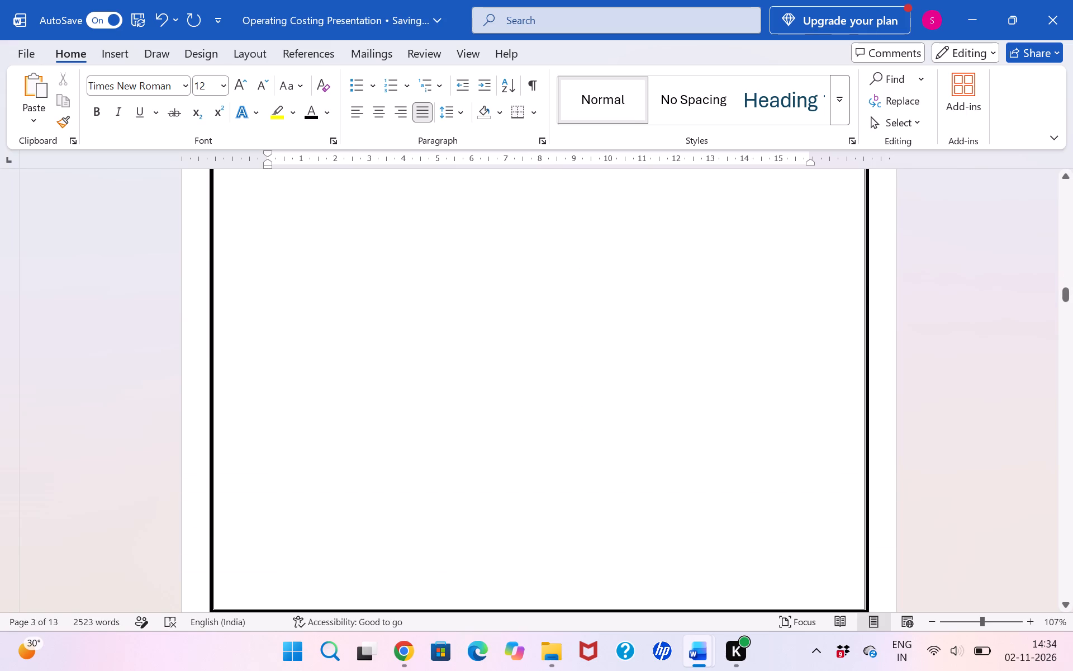
triple_click(890, 464)
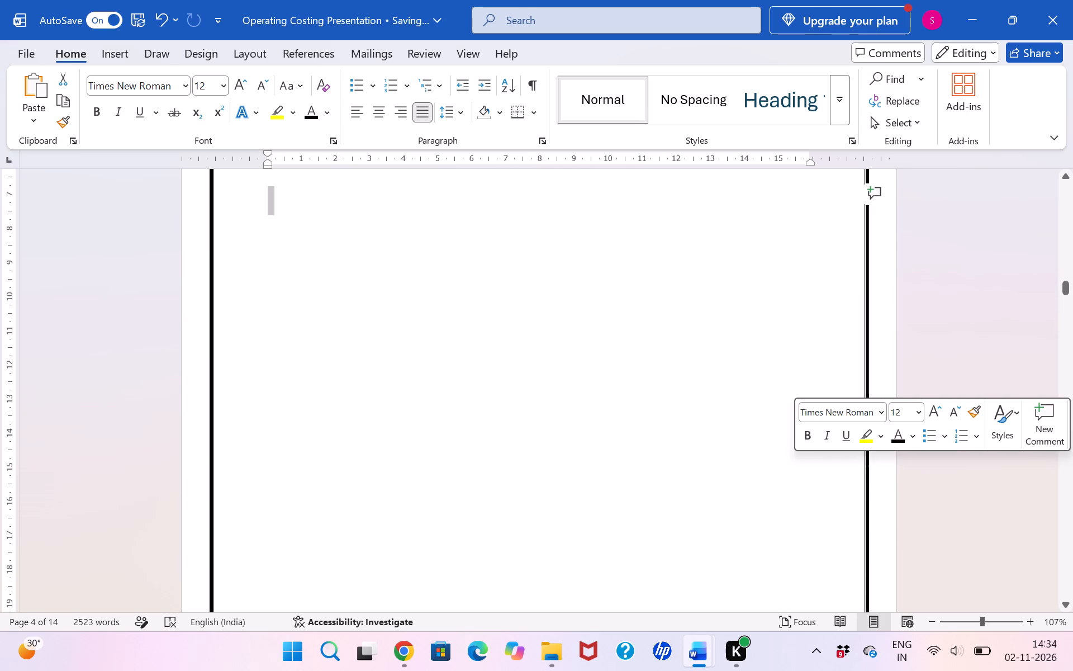
click(890, 464)
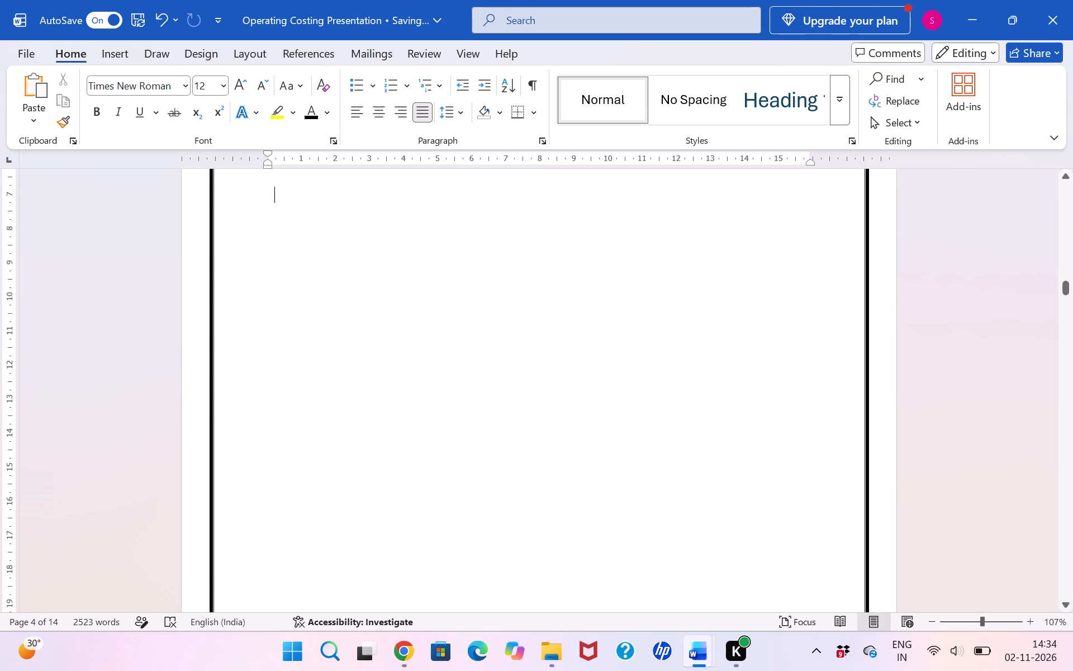
triple_click(1072, 511)
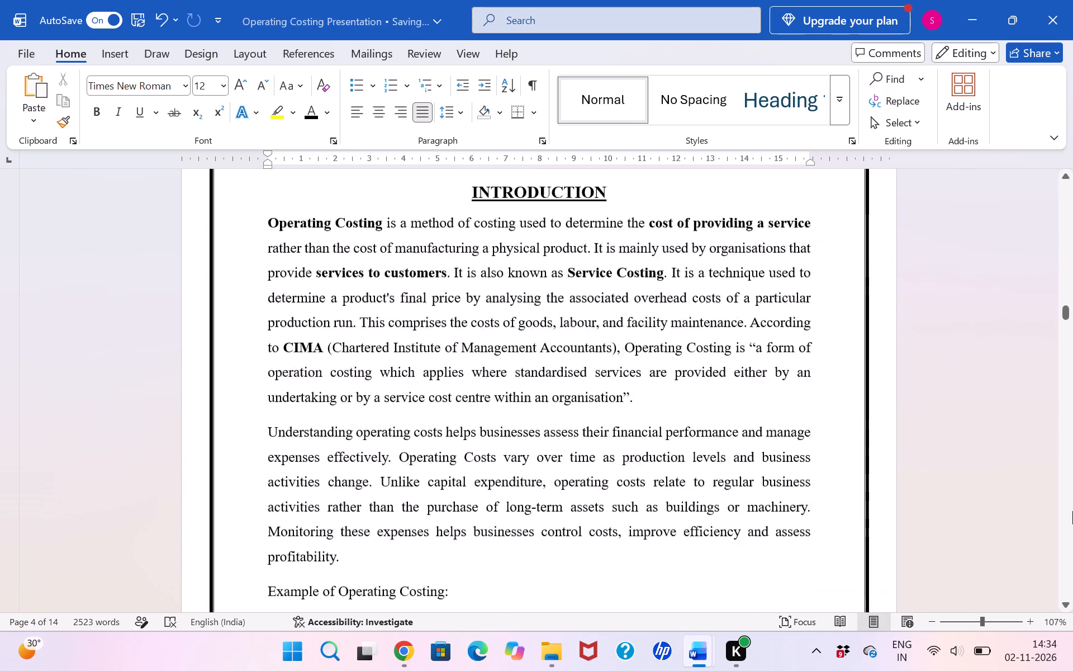
click(1072, 480)
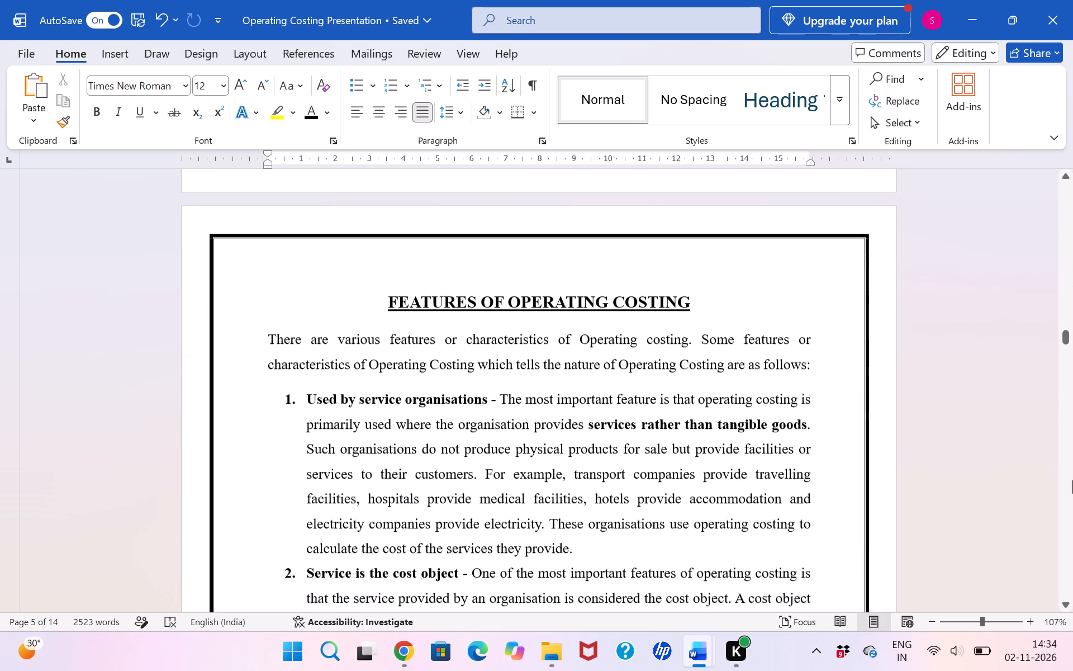
double_click(1072, 300)
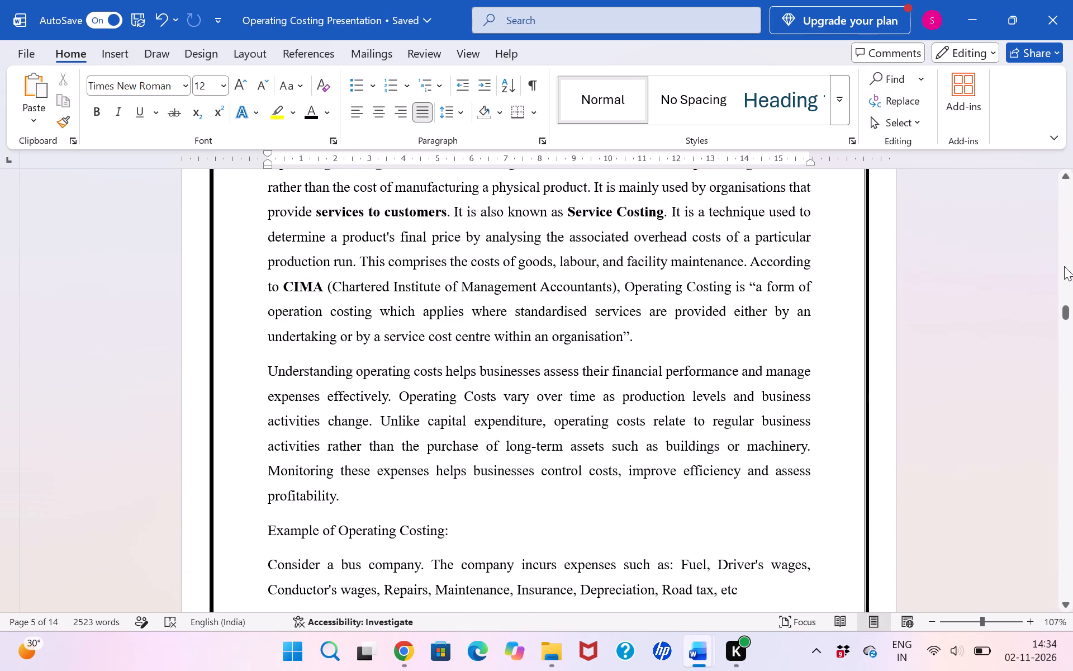
click(1072, 259)
click(457, 560)
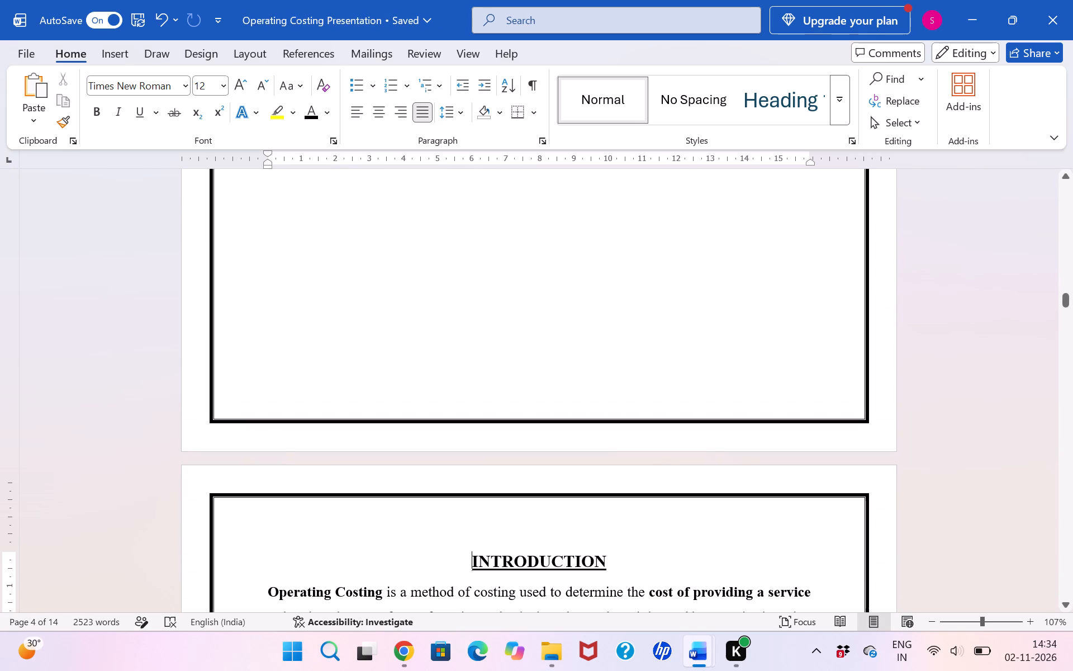
key(BackSpace)
key(BackSpace)
key(BackSpace)
key(BackSpace)
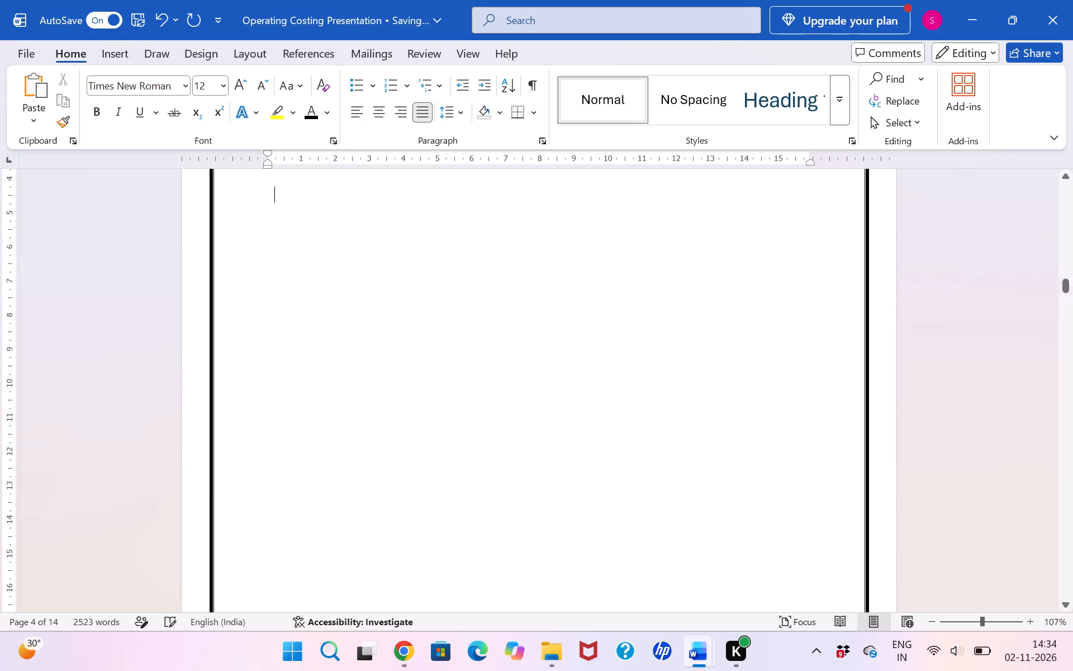
key(BackSpace)
key(BackSpace)
key(BackSpace)
key(BackSpace)
key(BackSpace)
key(BackSpace)
key(BackSpace)
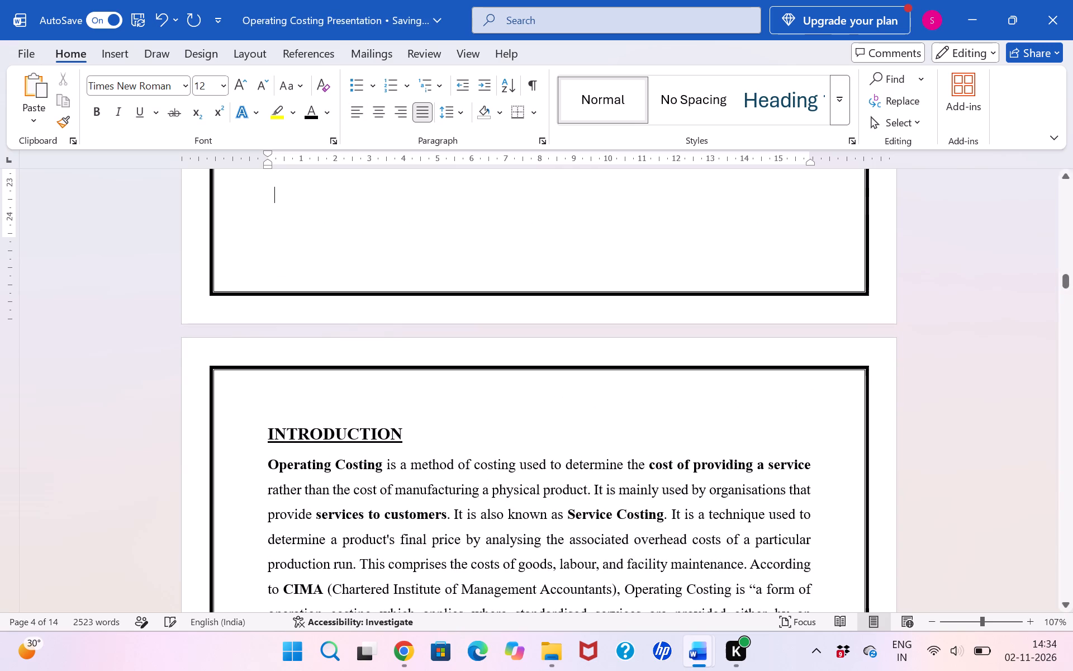
Centre the INTRODUCTION heading at the top of its page.
triple_click(1072, 565)
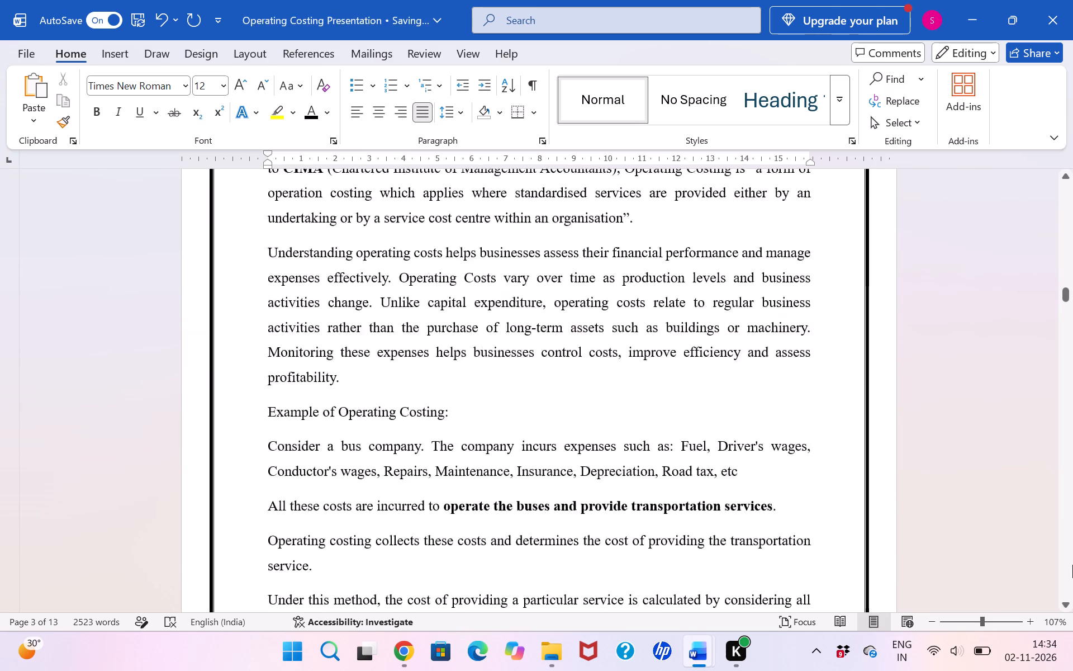
click(1072, 565)
triple_click(1072, 257)
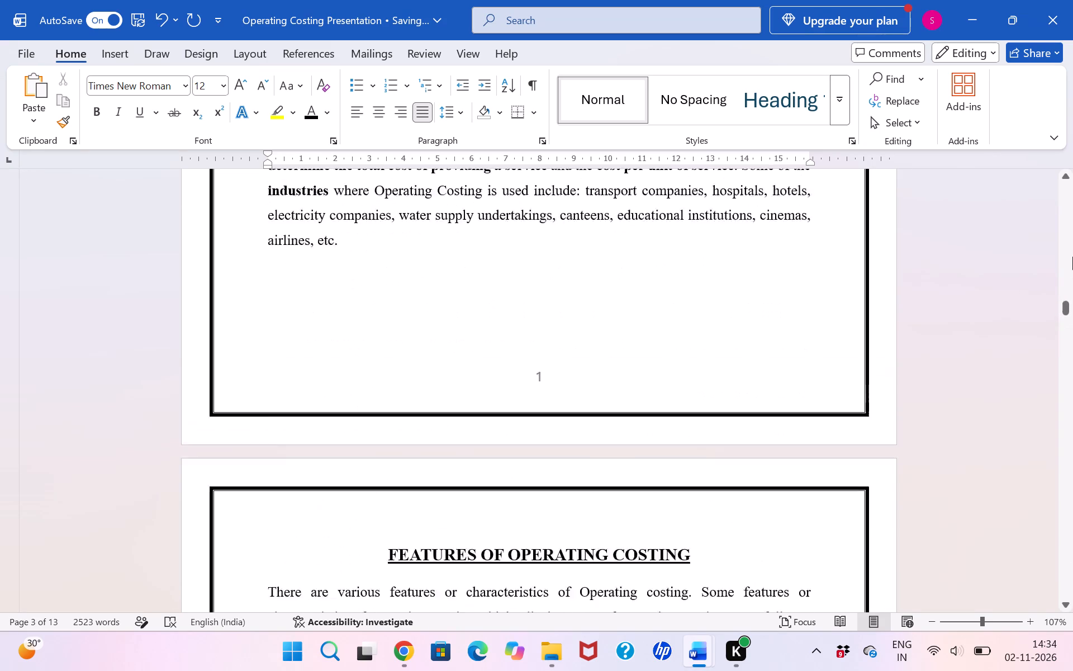
click(1072, 257)
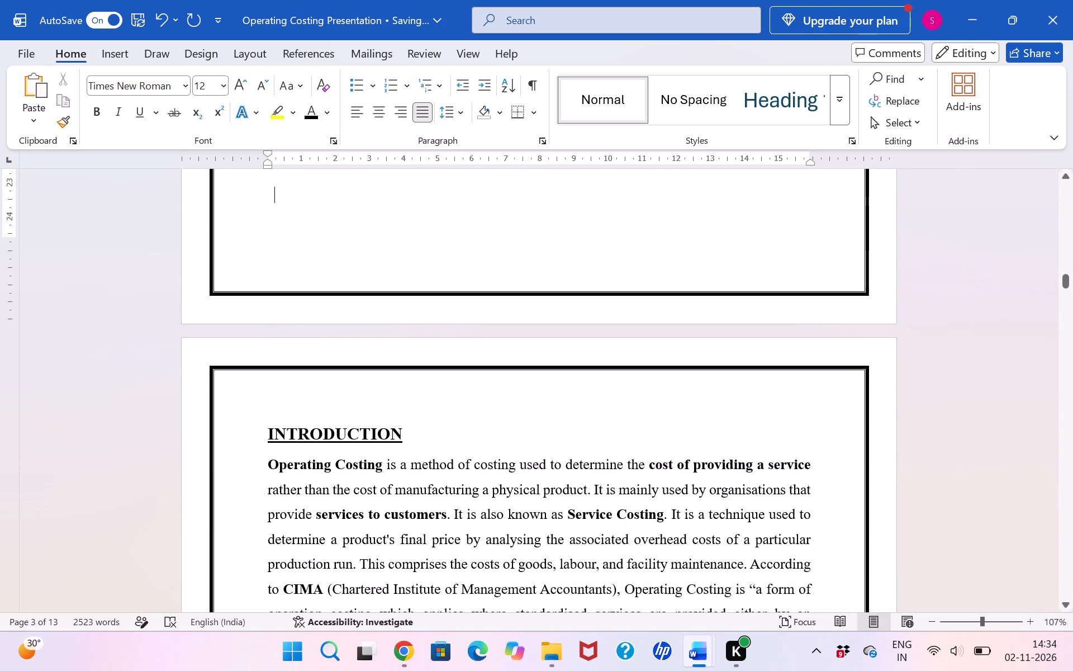
click(261, 442)
click(377, 98)
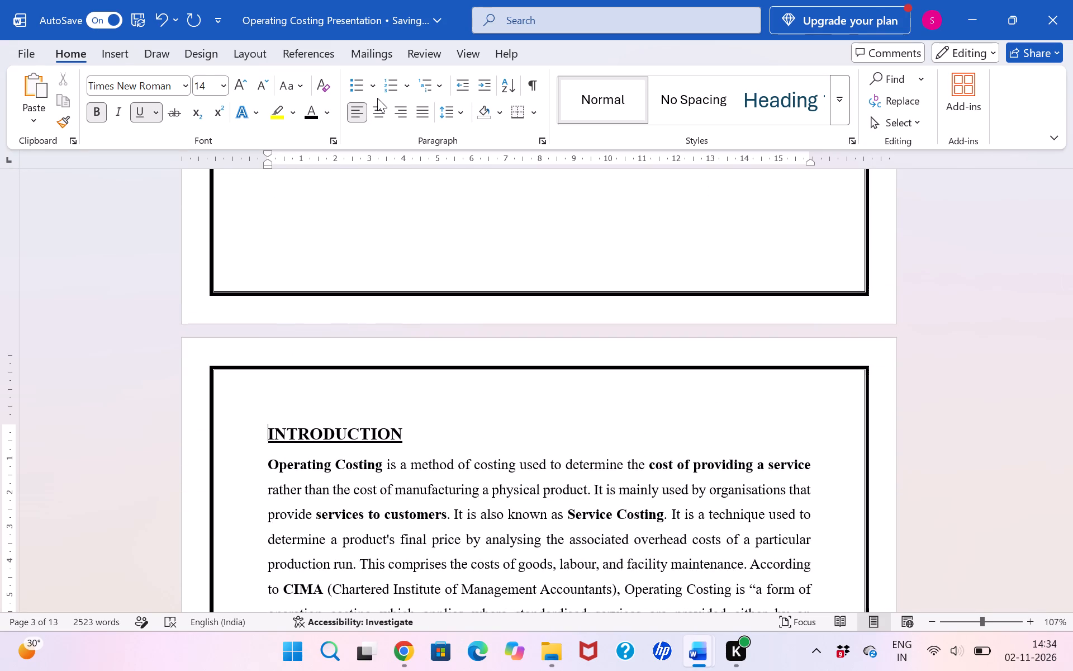
click(377, 108)
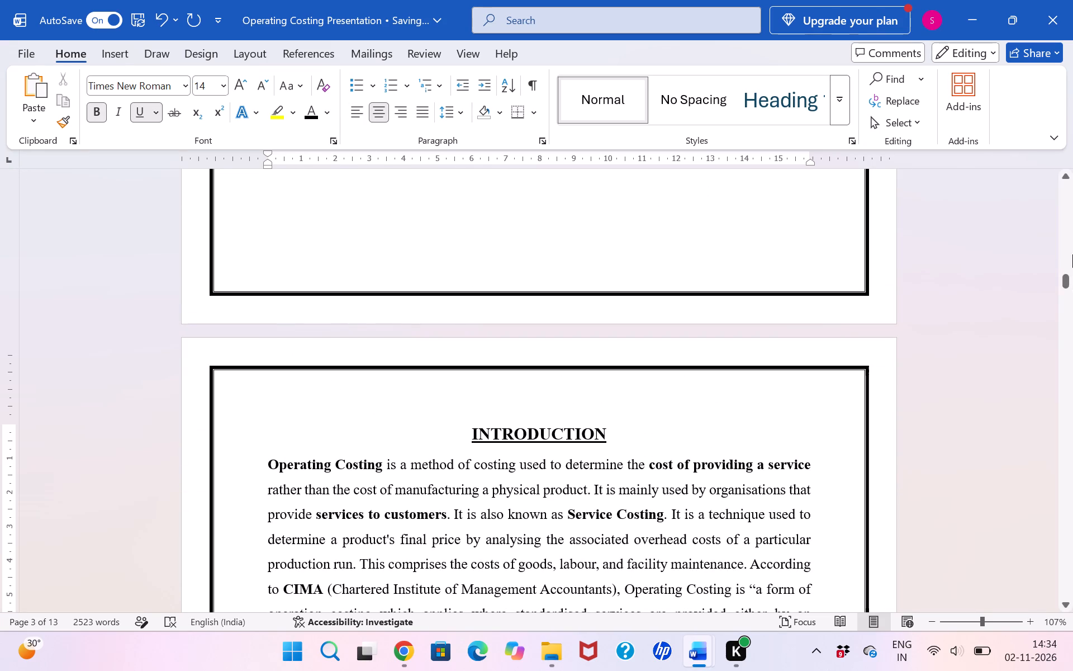
Clear the topic text "Article 29(1)" from row 2 of the index table.
click(1072, 239)
click(1072, 239)
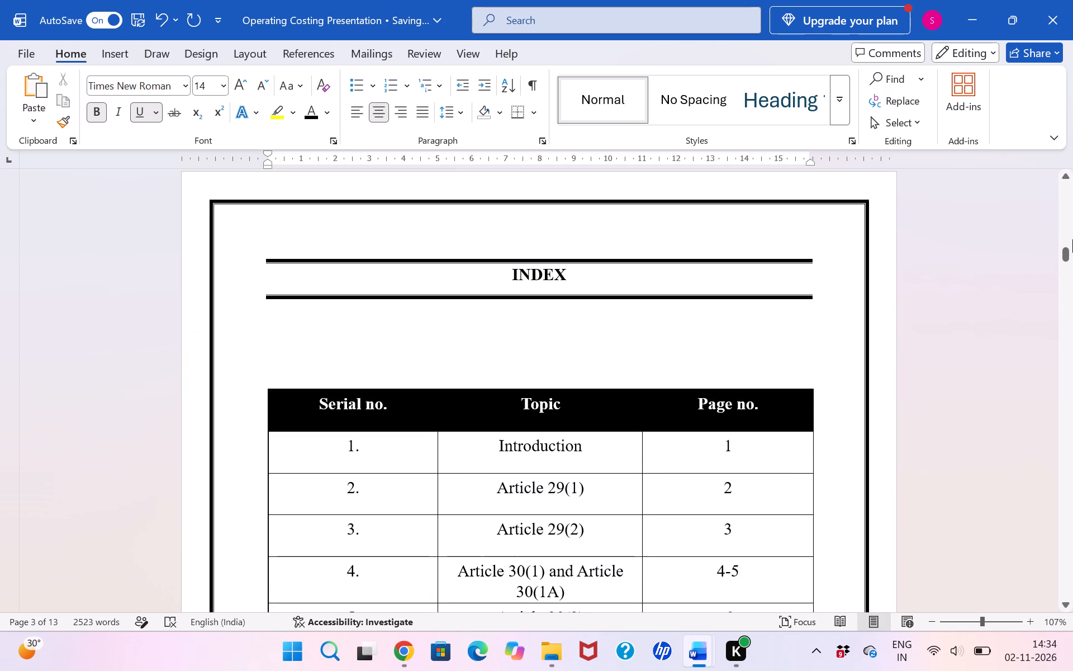
click(613, 495)
key(BackSpace)
key(BackSpace)
key(BackSpace)
key(BackSpace)
key(BackSpace)
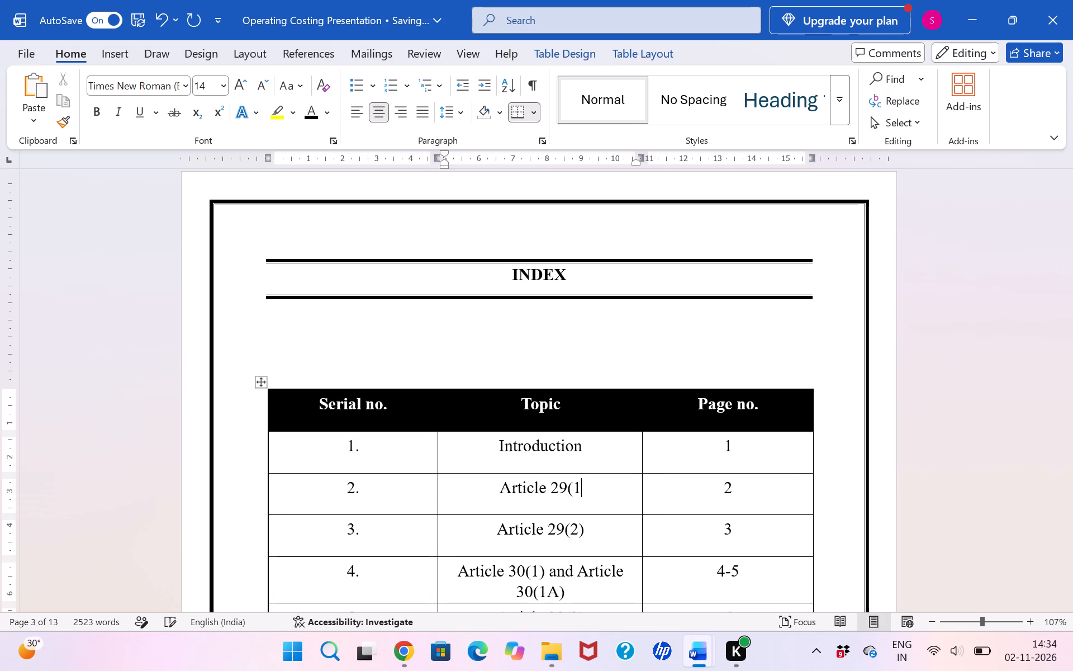
key(BackSpace)
key(BackSpace)
key(BackSpace)
key(BackSpace)
key(BackSpace)
key(BackSpace)
key(BackSpace)
key(BackSpace)
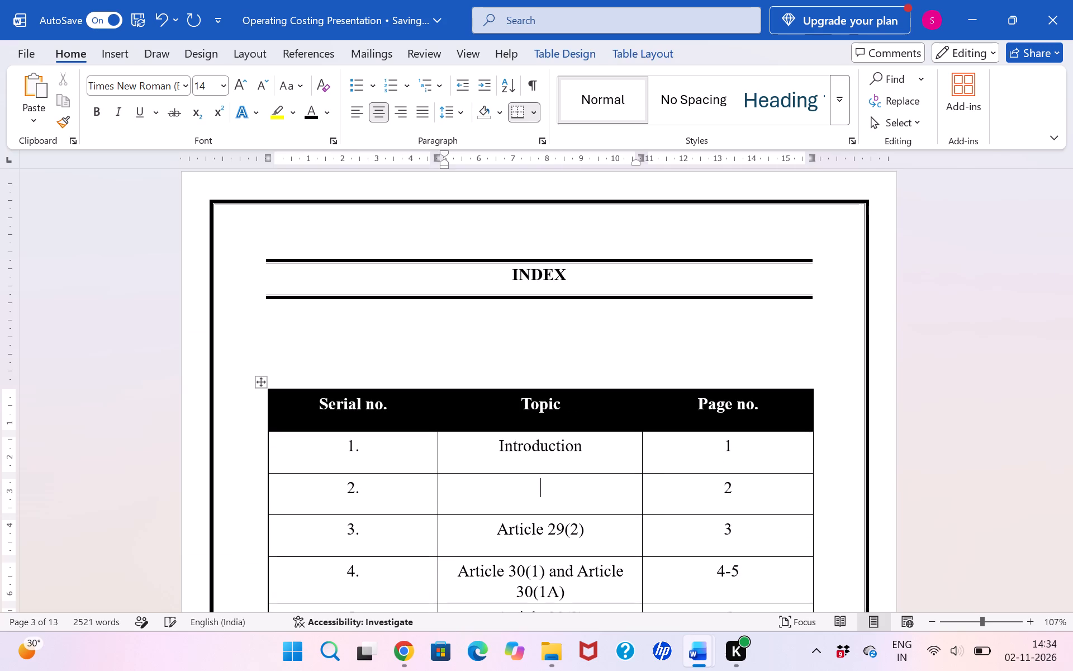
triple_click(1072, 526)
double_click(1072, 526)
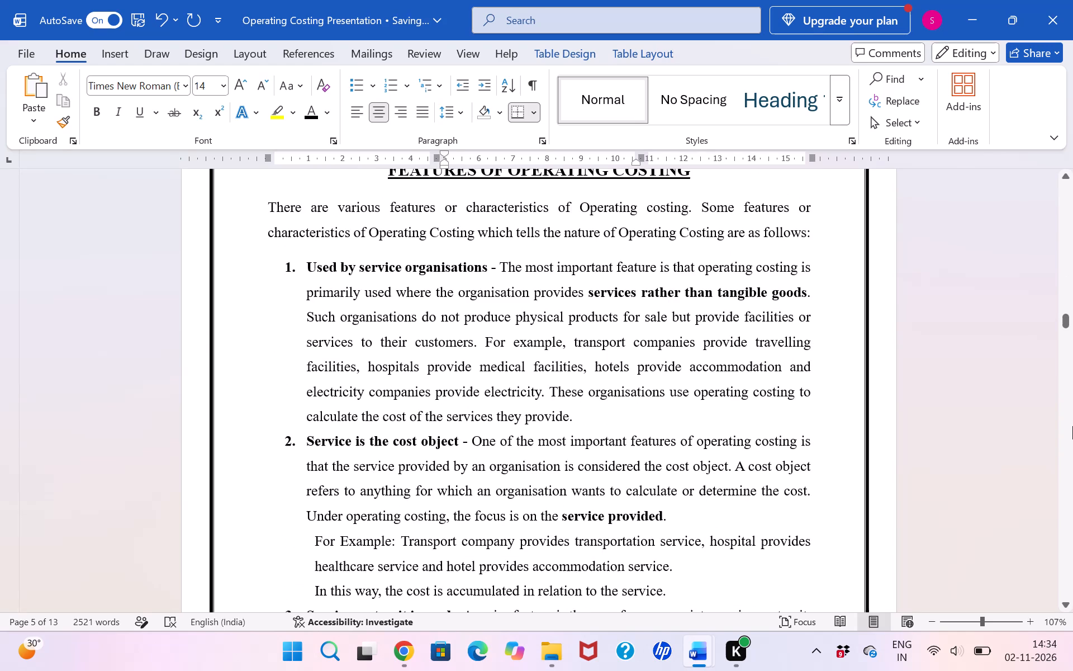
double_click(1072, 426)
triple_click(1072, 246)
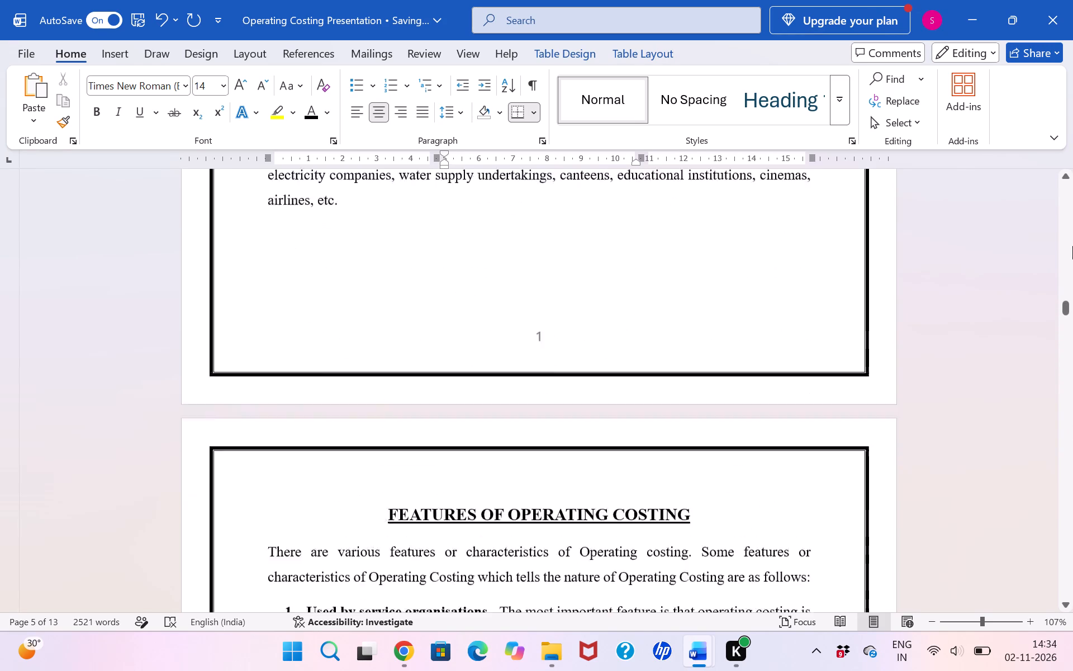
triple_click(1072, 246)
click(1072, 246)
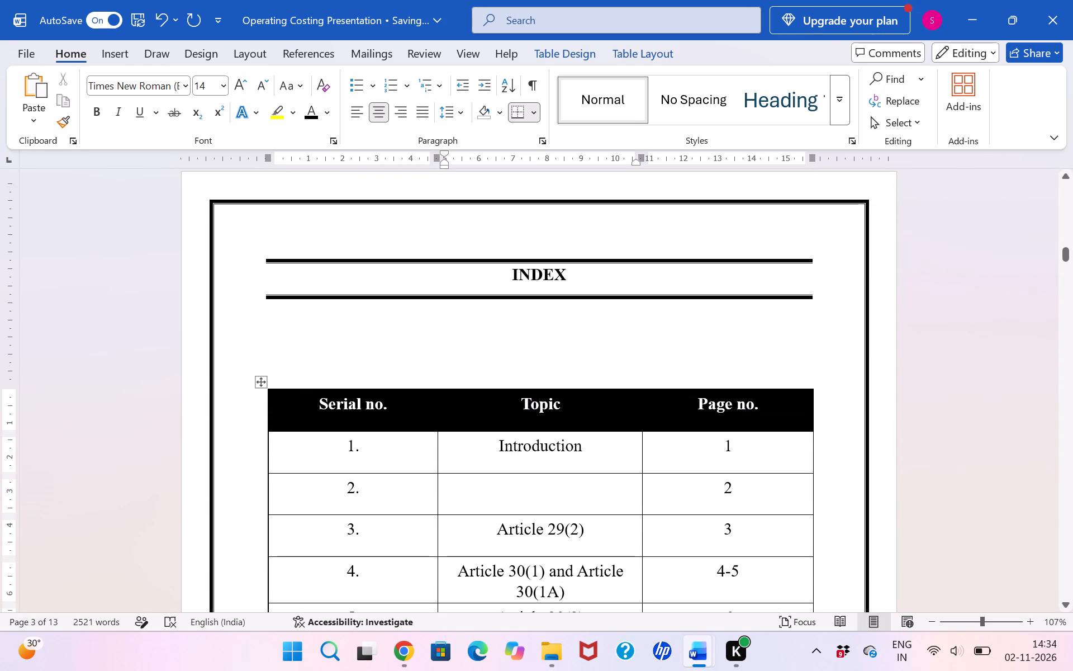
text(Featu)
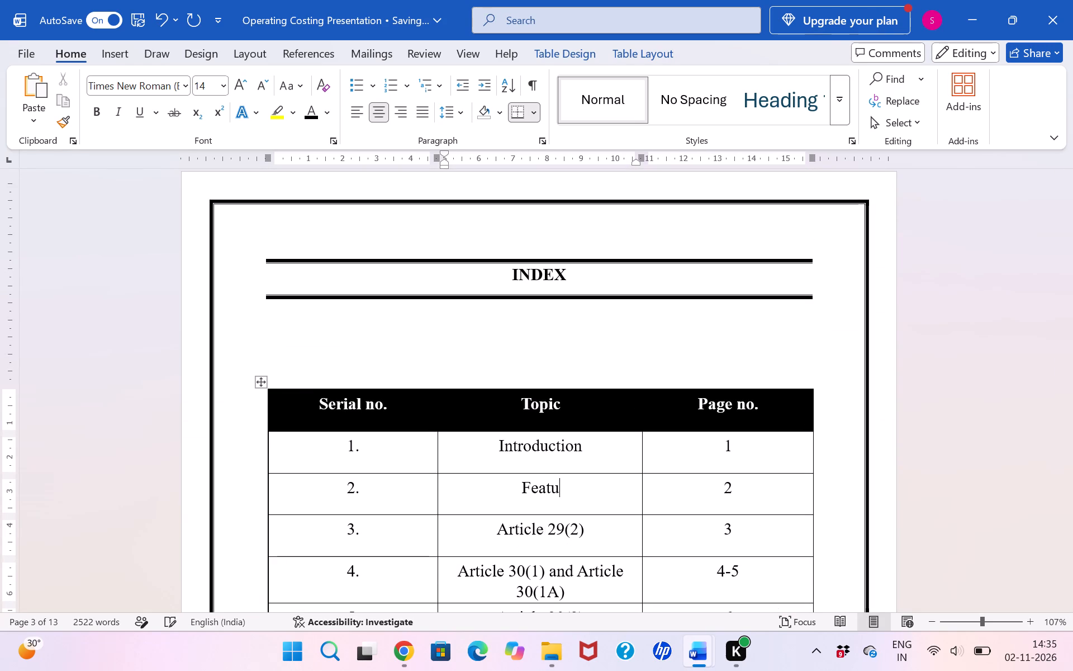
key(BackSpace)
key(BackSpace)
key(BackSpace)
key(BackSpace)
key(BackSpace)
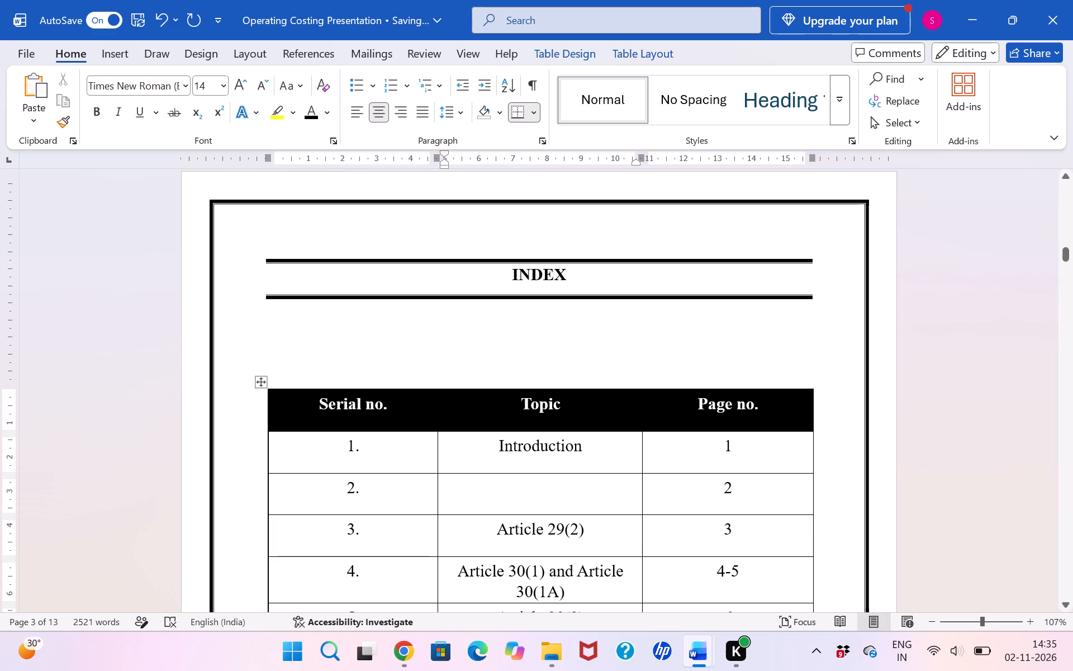
Enter "Features of Operating Costing" in Times New Roman as the topic of row 2 in the index table.
click(553, 457)
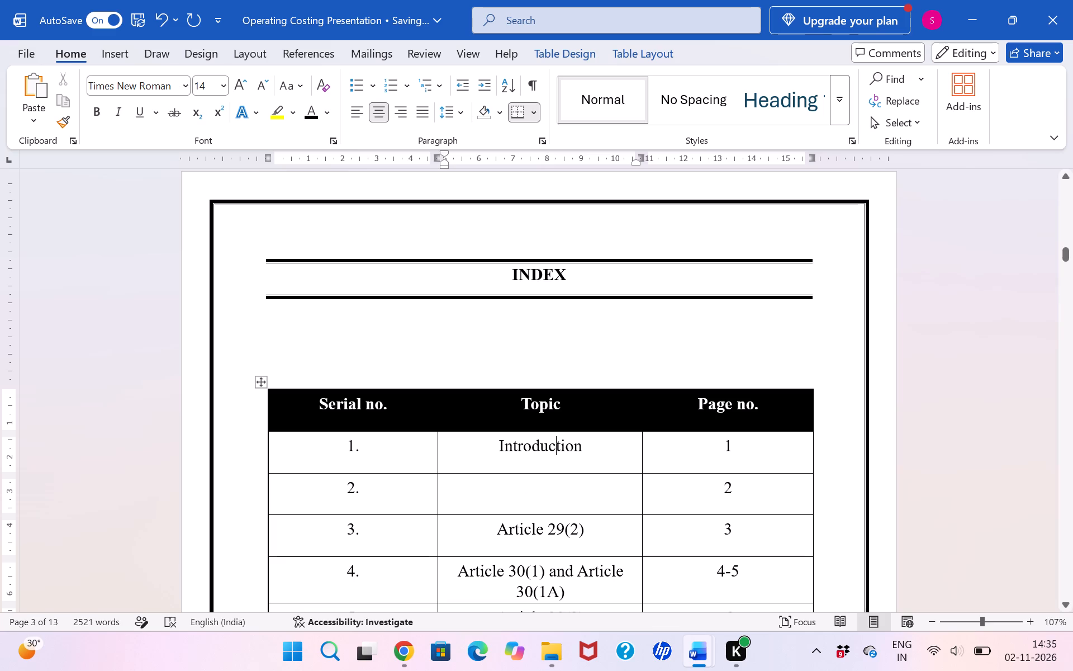
click(519, 505)
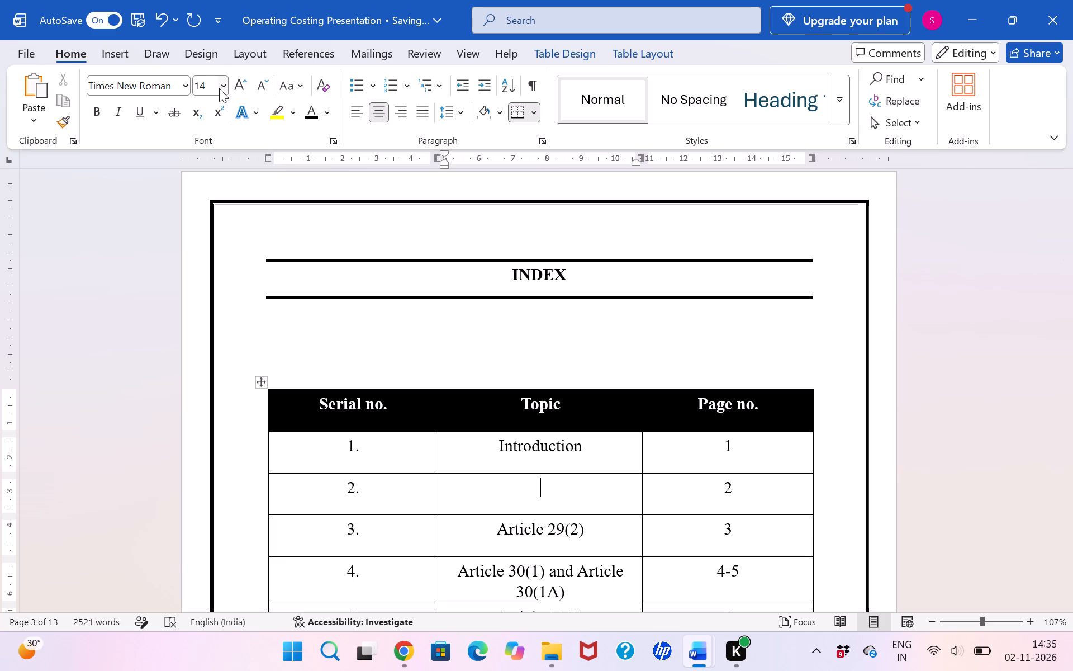
text(FE)
key(BackSpace)
text(eatu)
key(e)
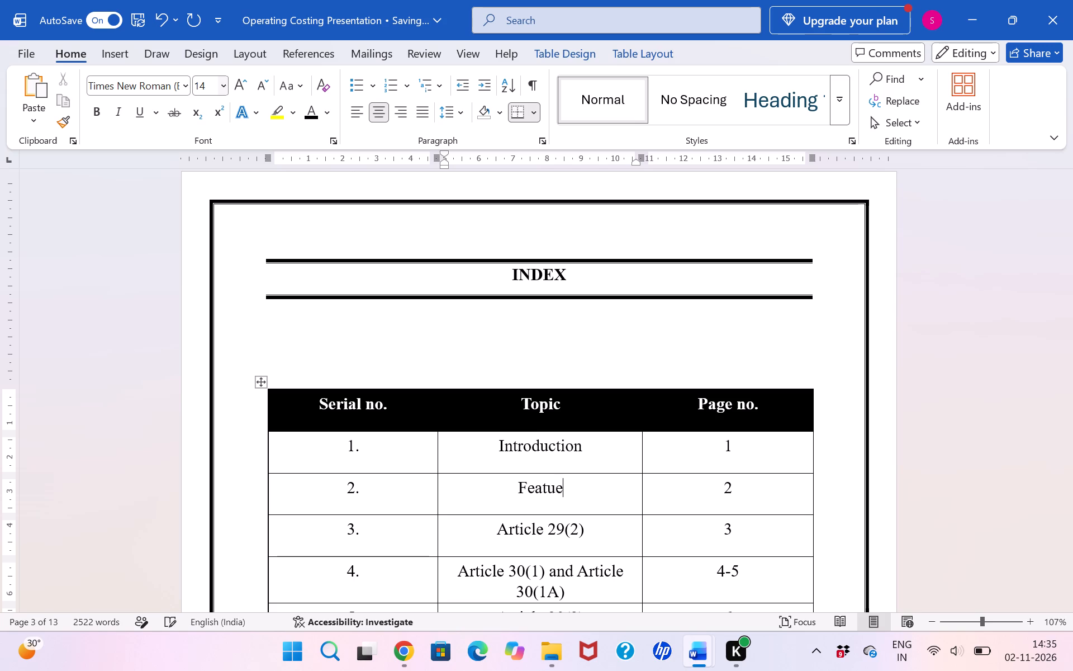
click(188, 84)
click(197, 198)
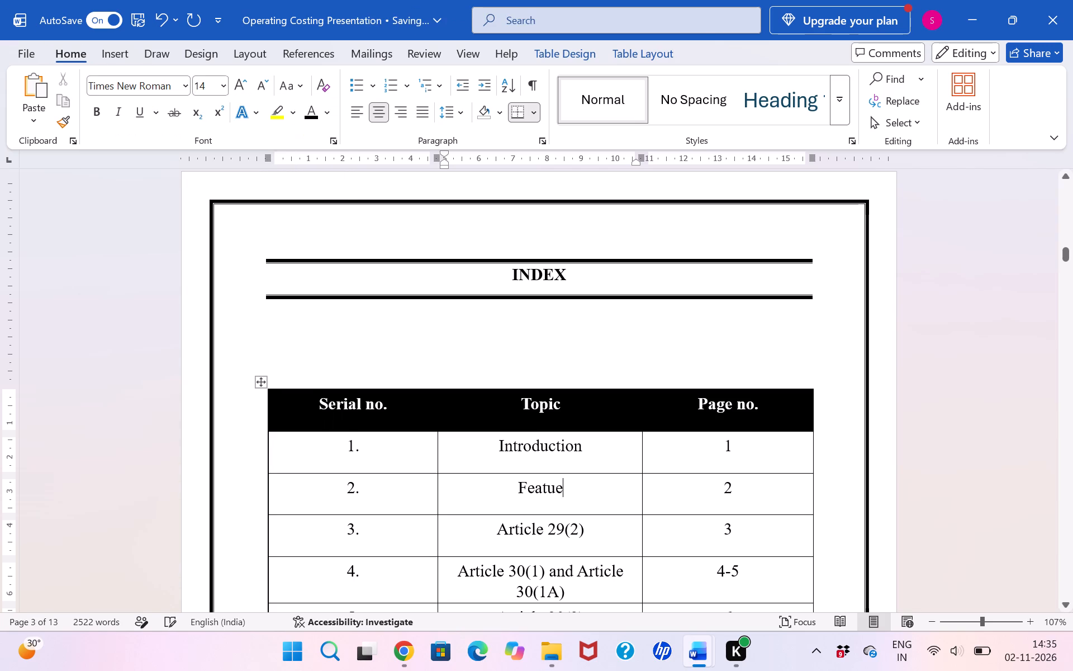
key(BackSpace)
text(res of Operating)
key(space)
key(shift+c)
text(osting)
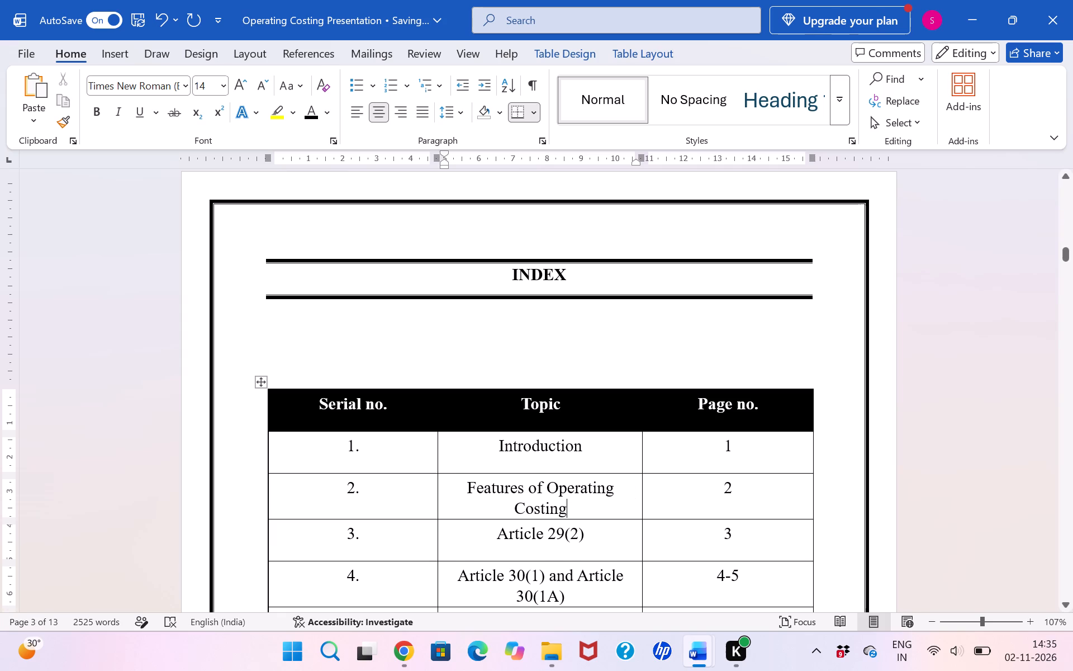
Format the row 2 topic "Features of Operating Costing" in Times New Roman, size 14.
drag(471, 489, 583, 505)
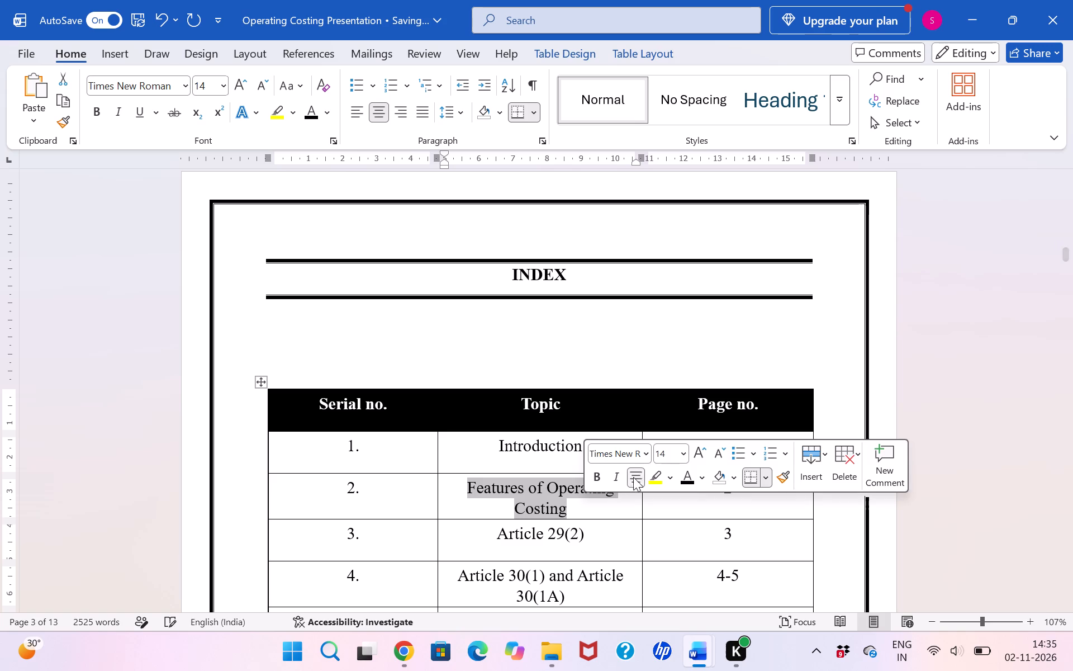
click(644, 453)
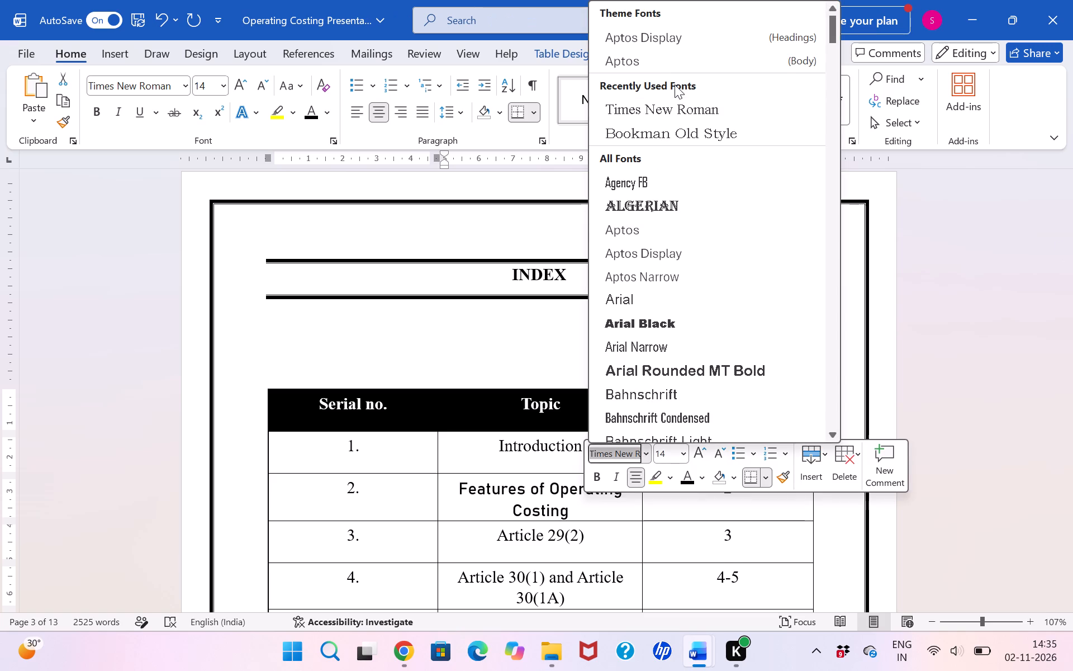
click(665, 106)
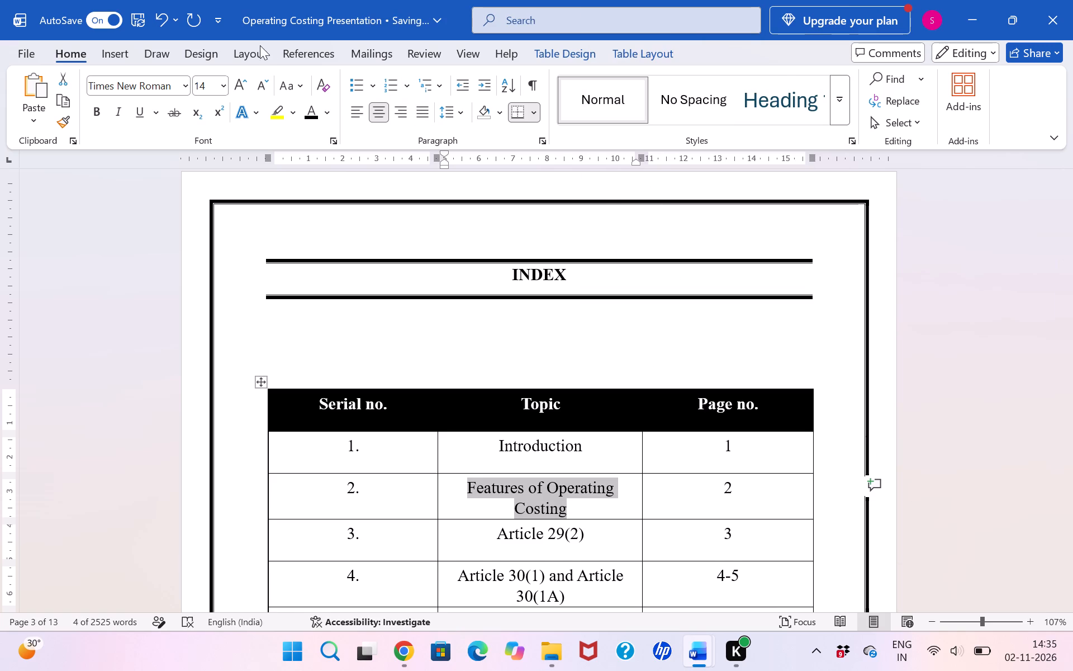
click(222, 88)
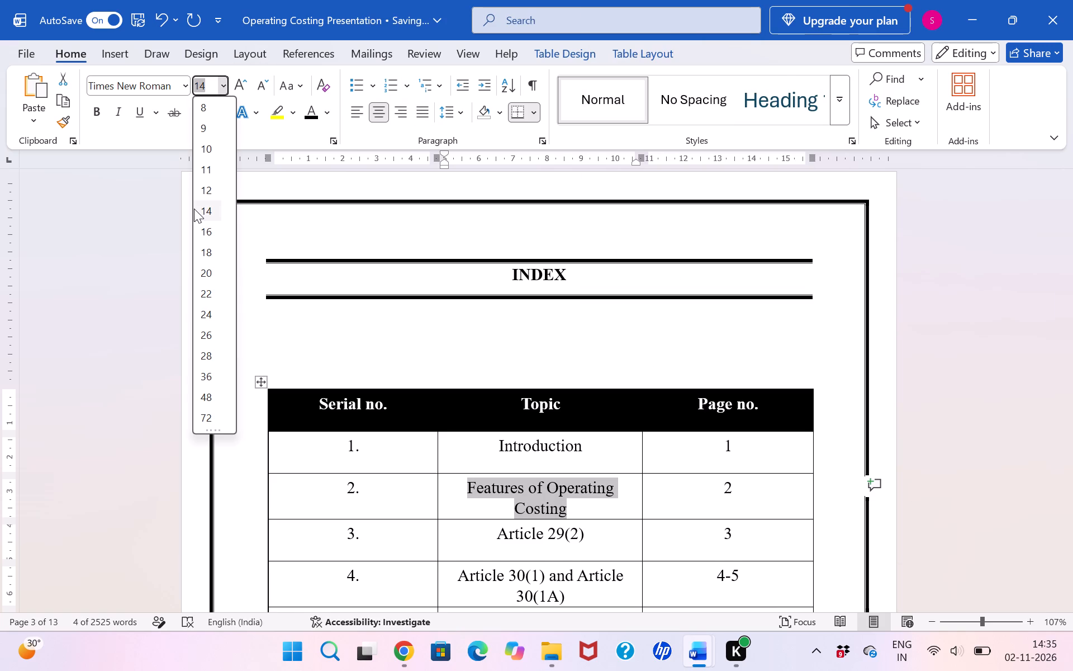
click(194, 209)
click(559, 472)
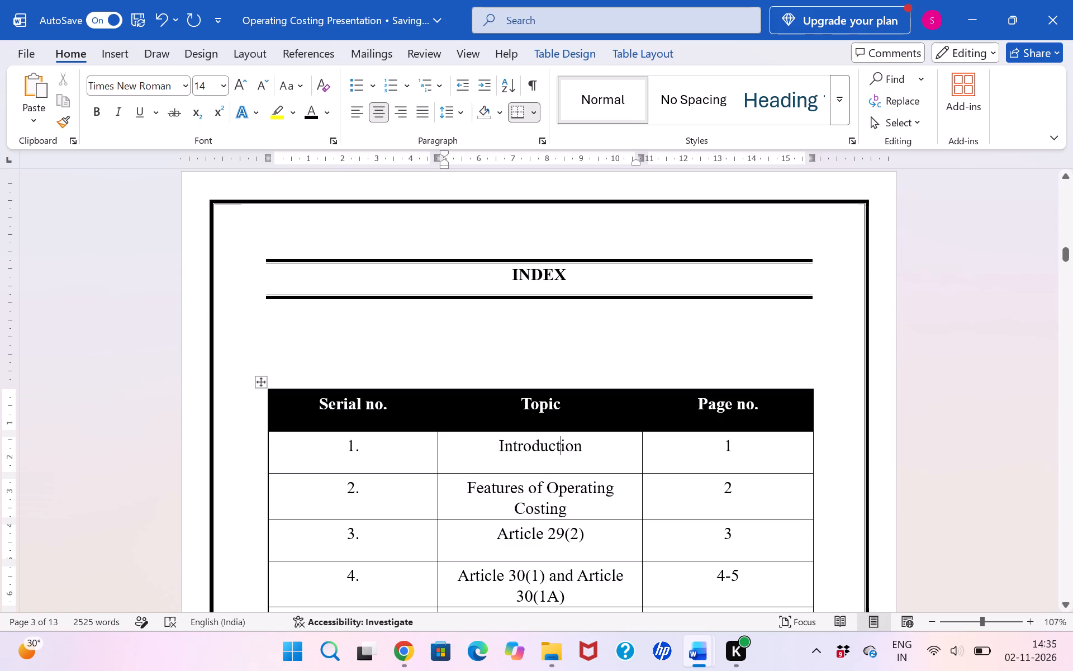
Check the font and size of the row 3 topic against the row 2 topic in the index table.
click(554, 544)
click(554, 544)
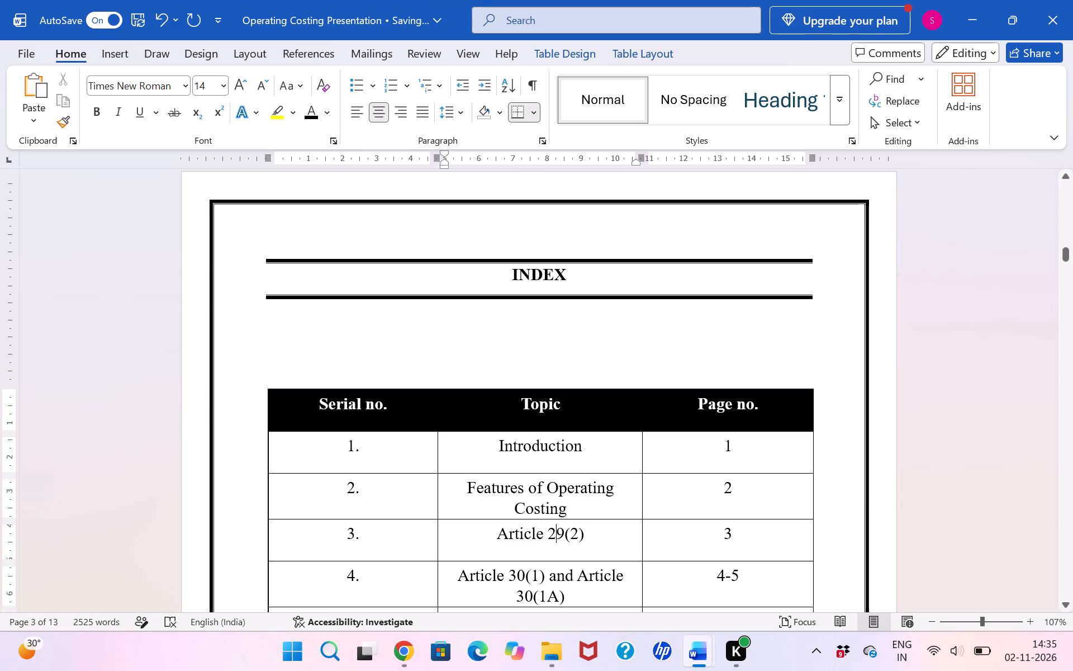
drag(501, 537, 599, 535)
click(590, 539)
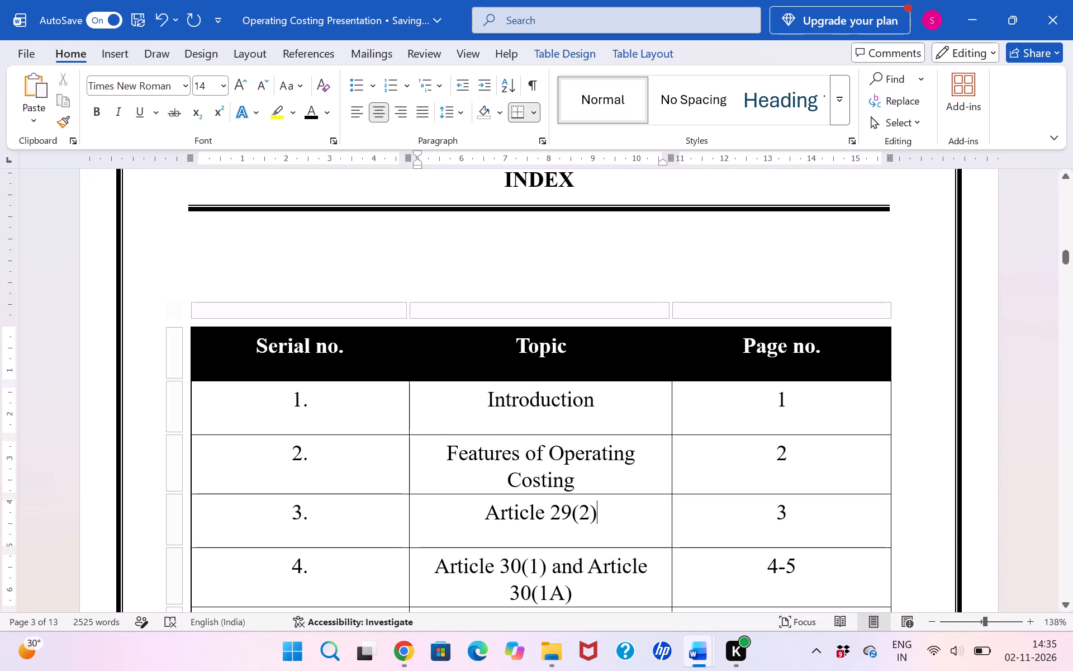
drag(492, 518, 604, 527)
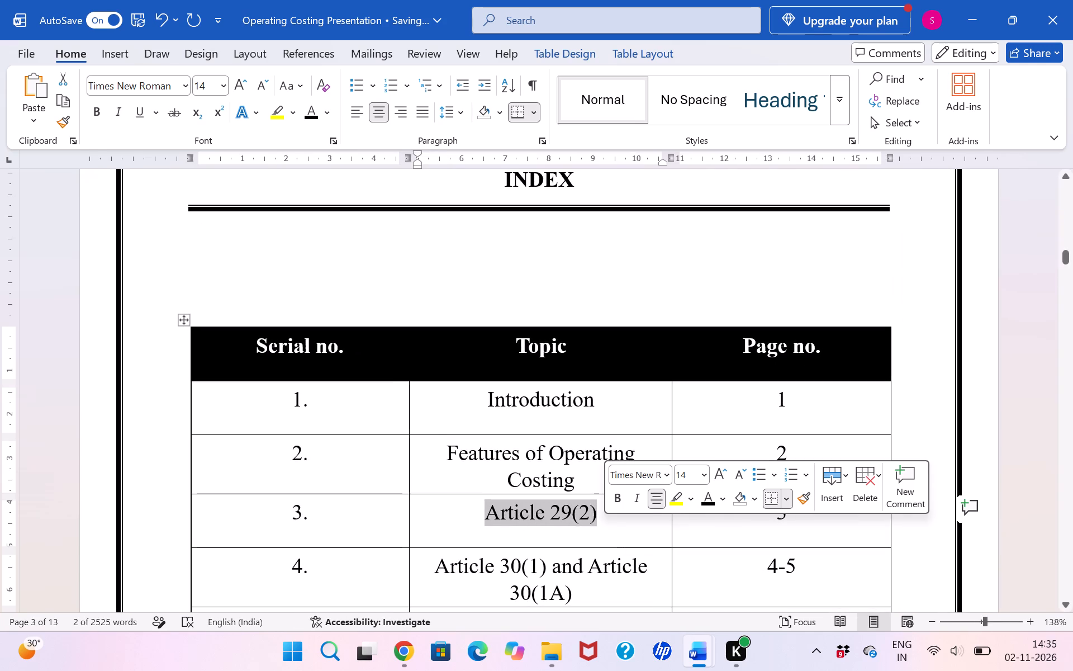
click(704, 472)
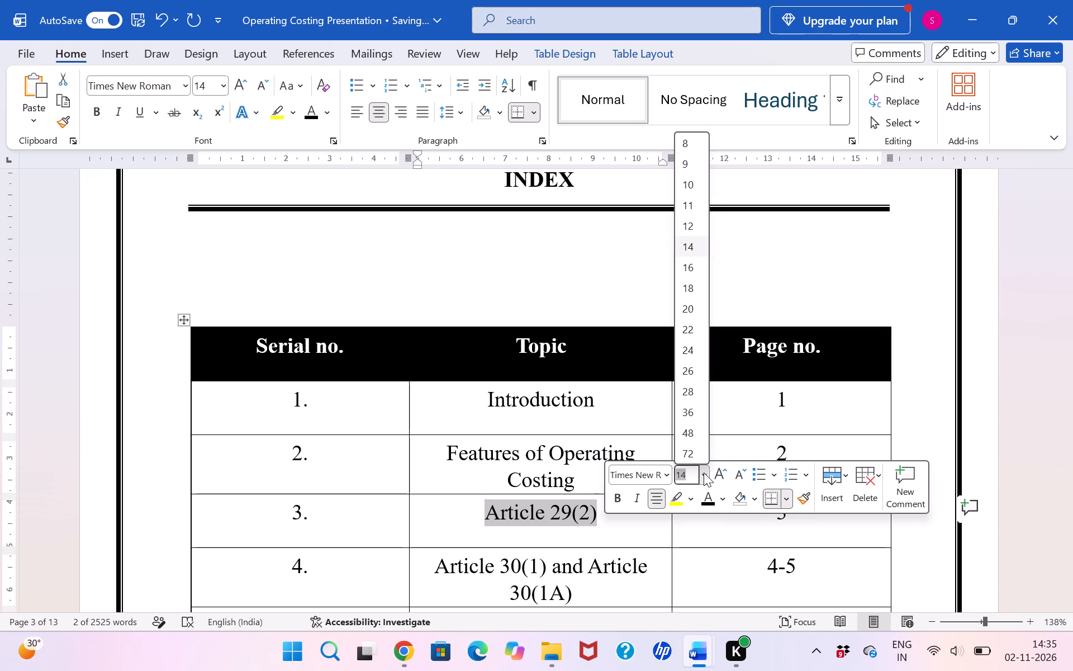
drag(704, 472, 428, 460)
click(428, 460)
drag(440, 461, 595, 458)
click(629, 506)
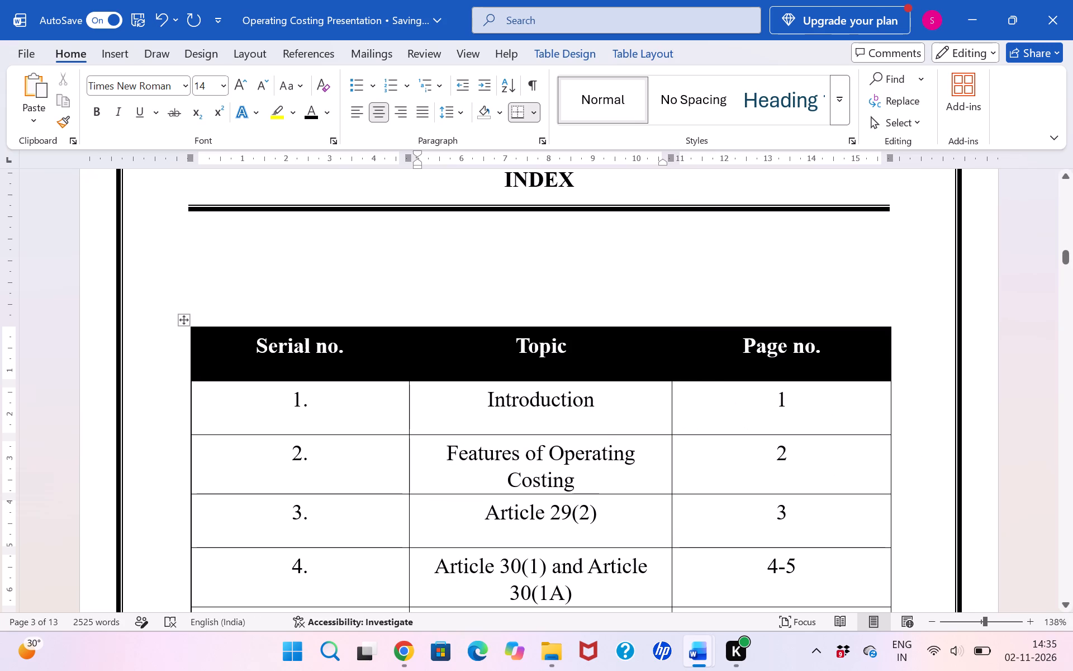
Extend the page number of row 2, Features of Operating Costing, to 2-3 in the index table.
click(800, 455)
key(minus)
key(3)
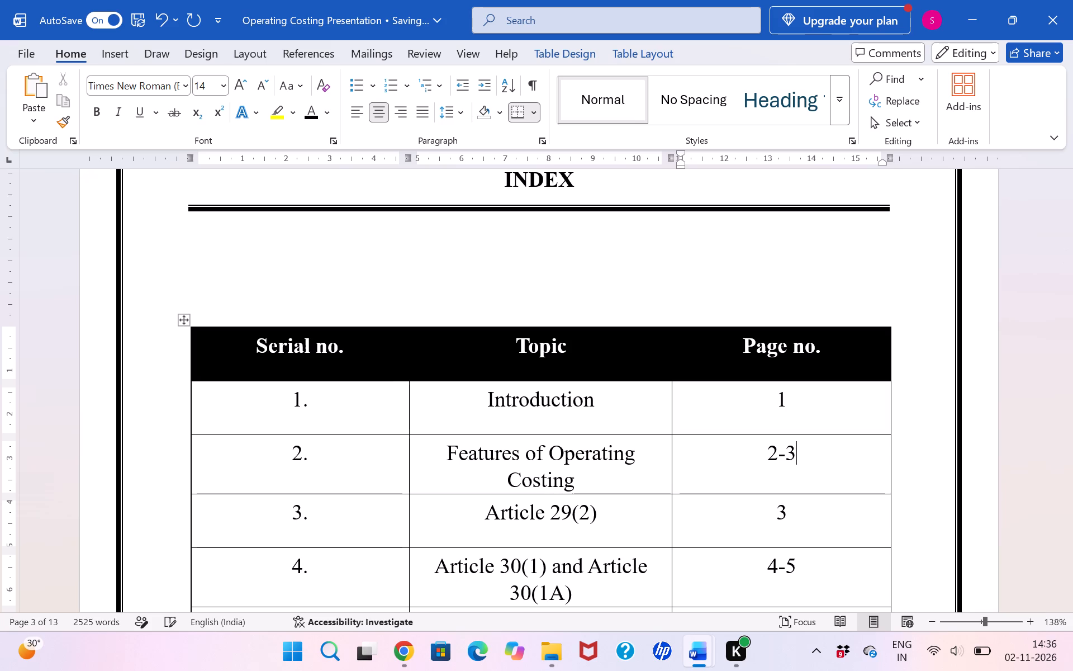
Clear the topic text "Article 29(2)" from row 3 of the index table.
click(605, 504)
key(BackSpace)
key(BackSpace)
key(BackSpace)
key(BackSpace)
key(BackSpace)
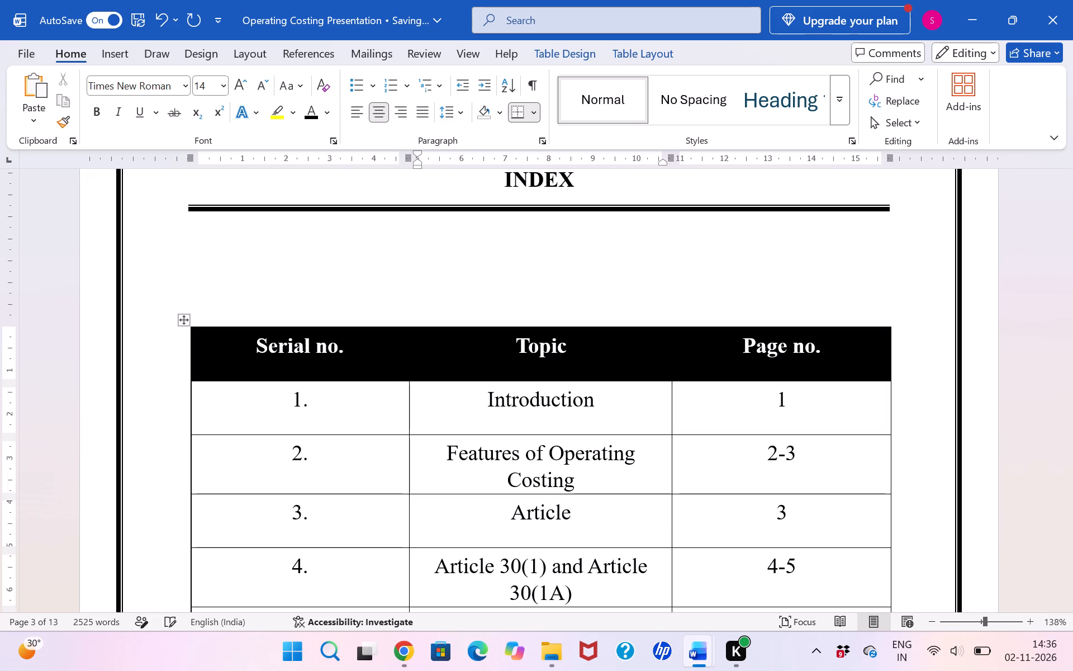
key(BackSpace)
key(BackSpace)
key(BackSpace)
key(BackSpace)
key(BackSpace)
key(BackSpace)
key(BackSpace)
key(BackSpace)
Look through the document for the section heading after Features of Operating Costing and its pages, and return to the index table.
triple_click(1072, 518)
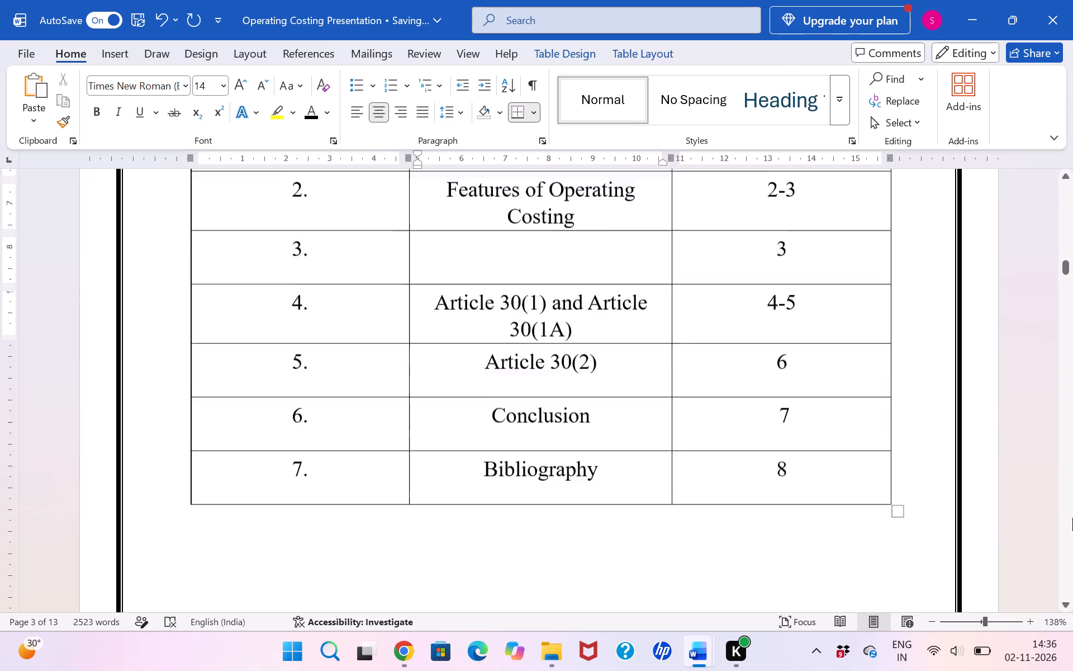
triple_click(1072, 518)
triple_click(1072, 518)
click(1072, 518)
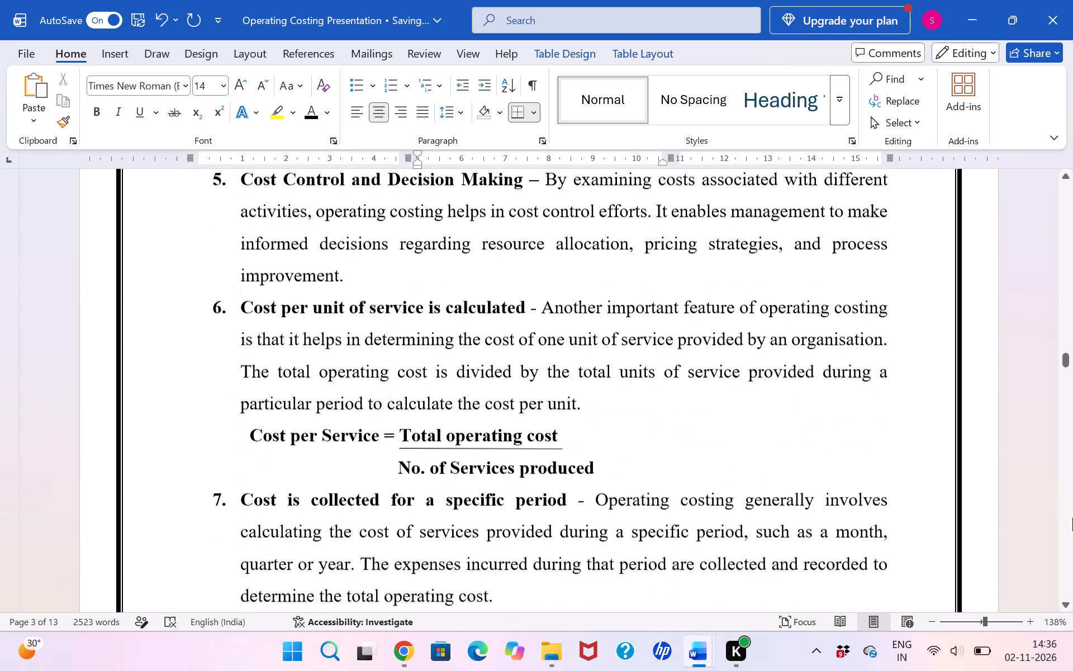
triple_click(1072, 518)
click(1072, 518)
double_click(1072, 518)
click(1072, 518)
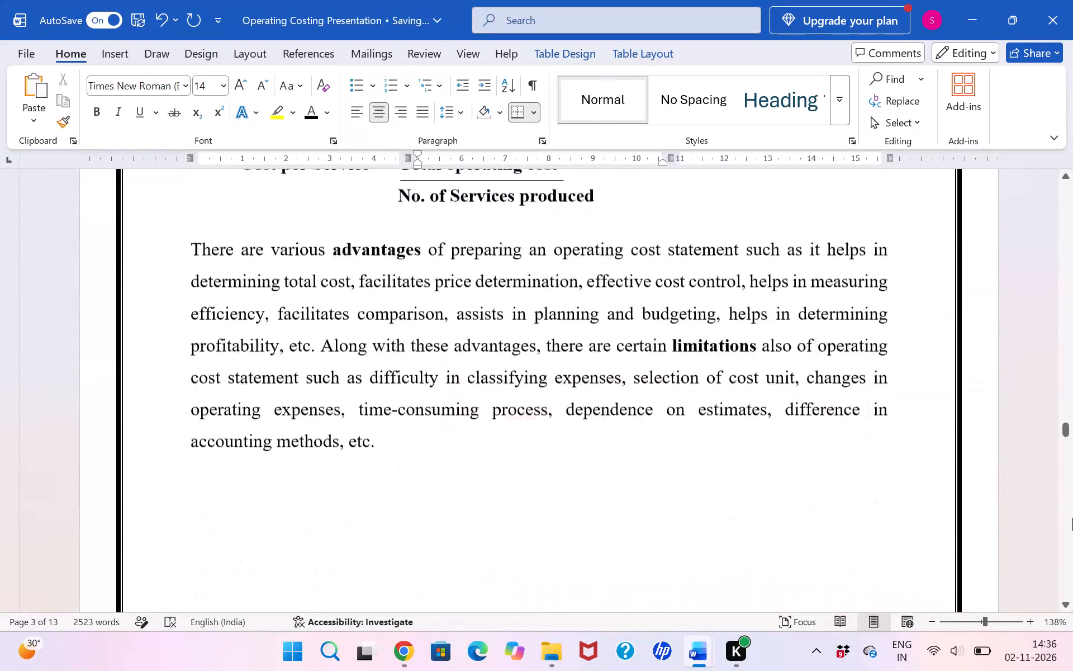
click(1072, 518)
double_click(1072, 518)
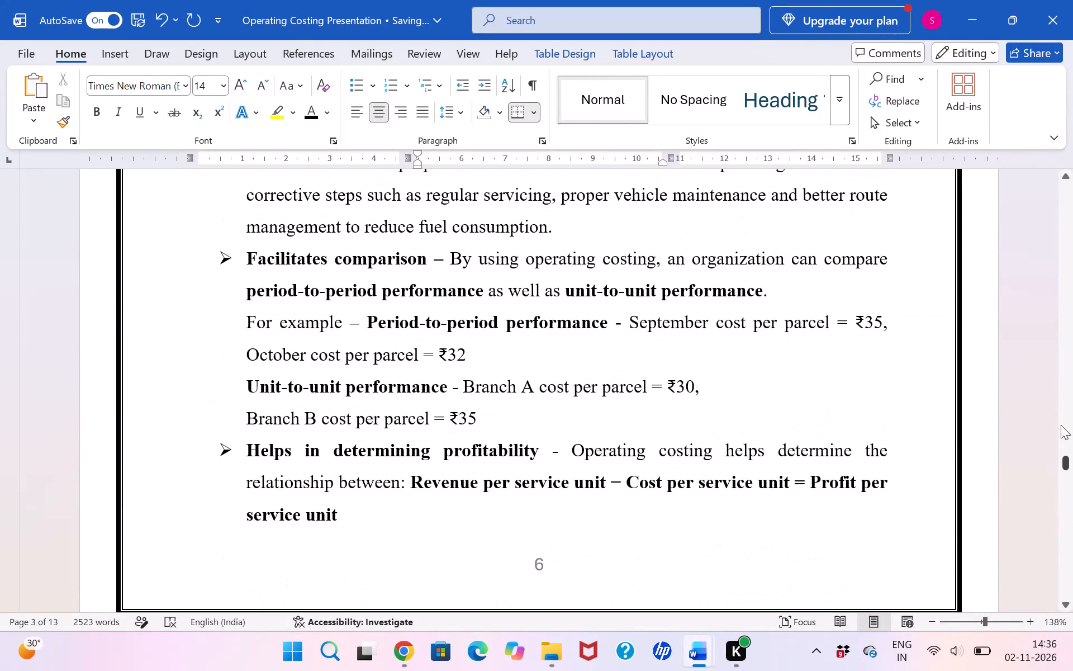
double_click(1061, 425)
click(1065, 382)
click(1065, 382)
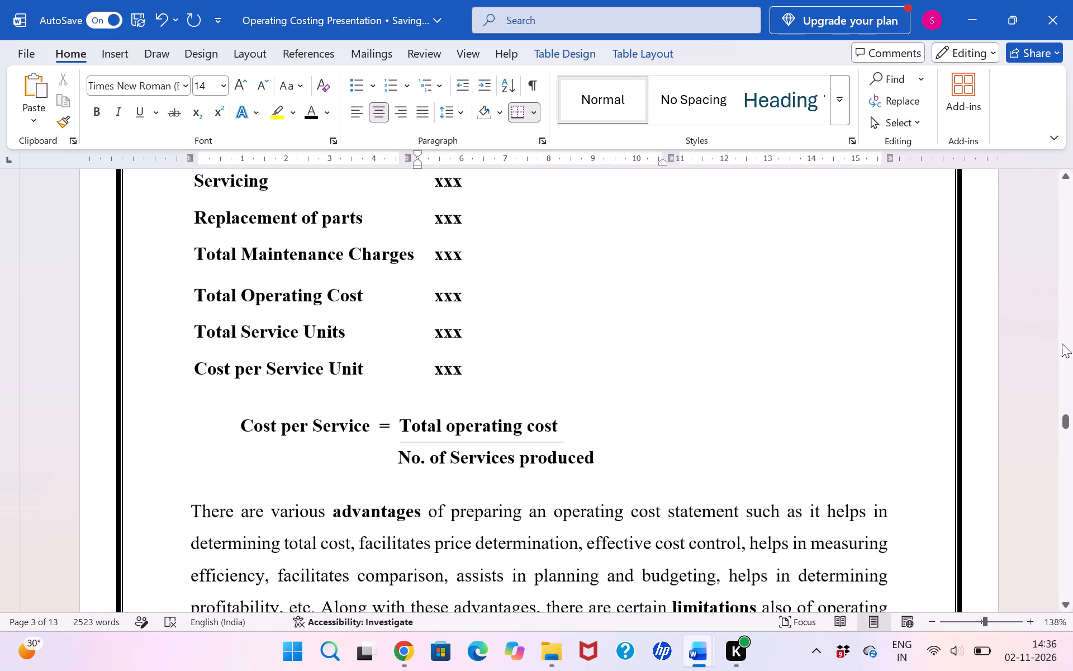
click(1068, 315)
click(1068, 315)
click(1068, 315)
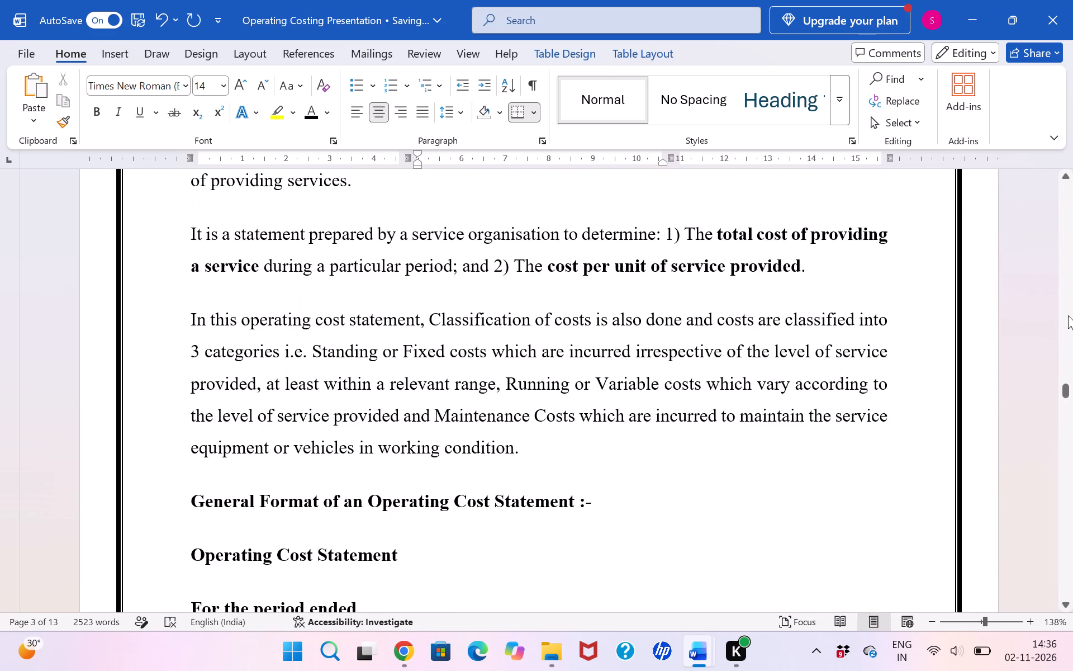
click(1068, 315)
triple_click(1068, 315)
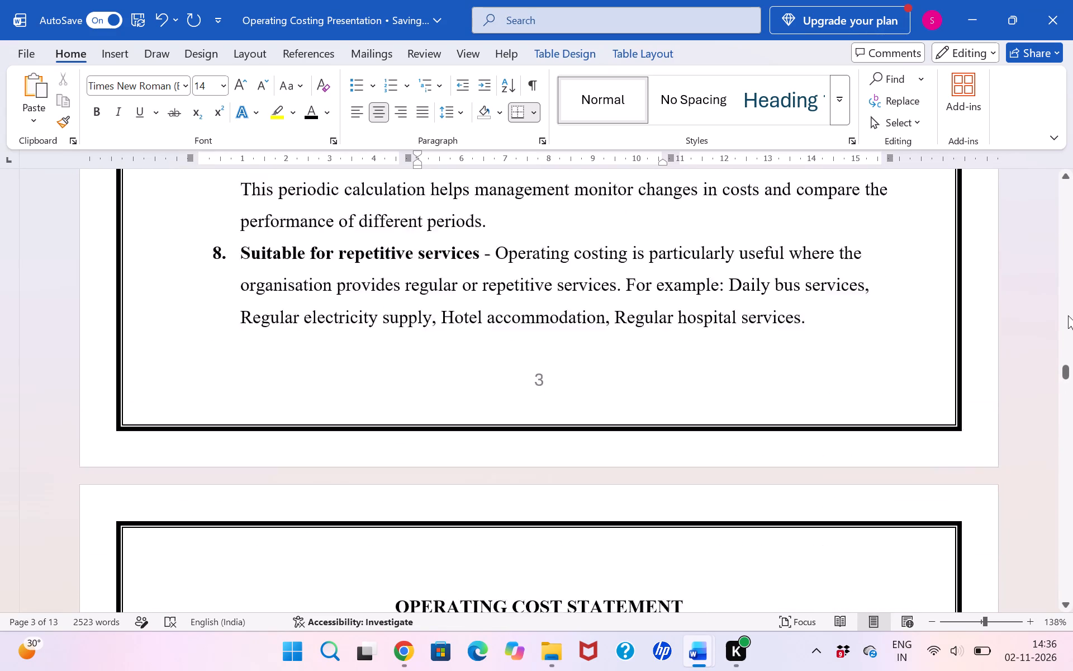
triple_click(1068, 315)
double_click(1068, 315)
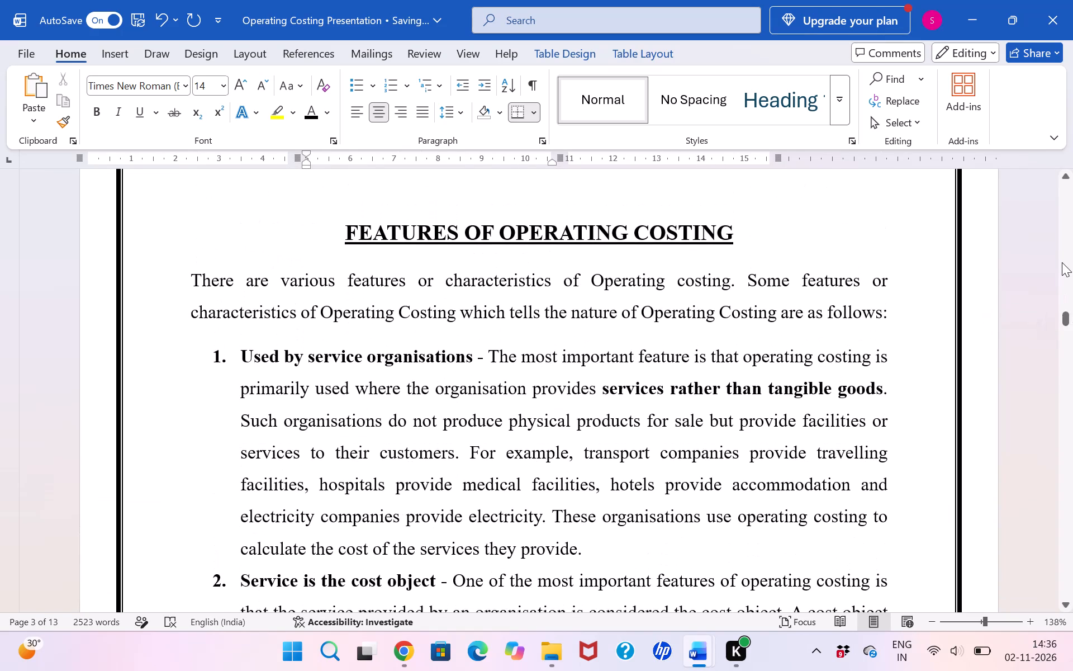
triple_click(1062, 262)
double_click(1062, 262)
drag(1062, 262, 1061, 259)
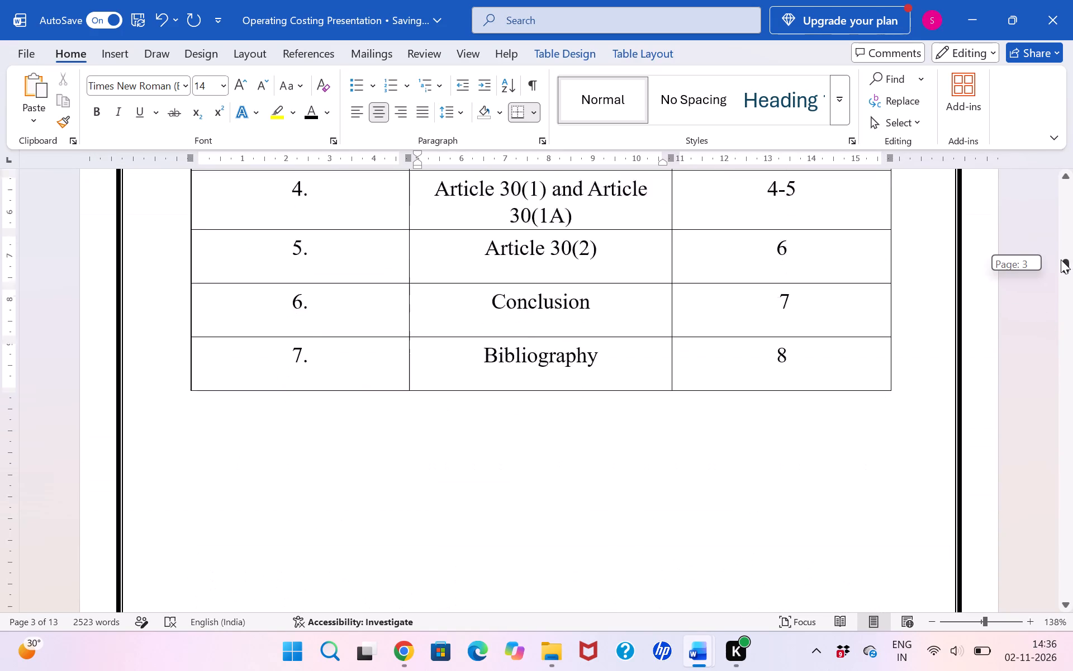
drag(1061, 259, 1063, 259)
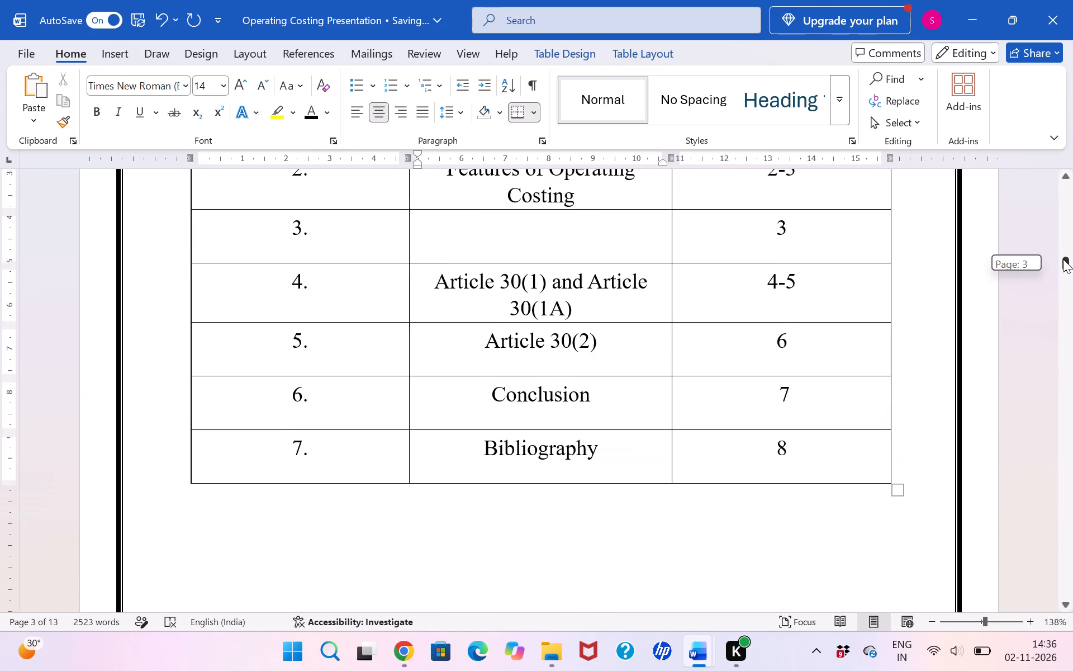
drag(1063, 259, 1063, 257)
Enter "Operating Cost Statement" as the topic of row 3 in the index table.
text(Operating Cp)
key(BackSpace)
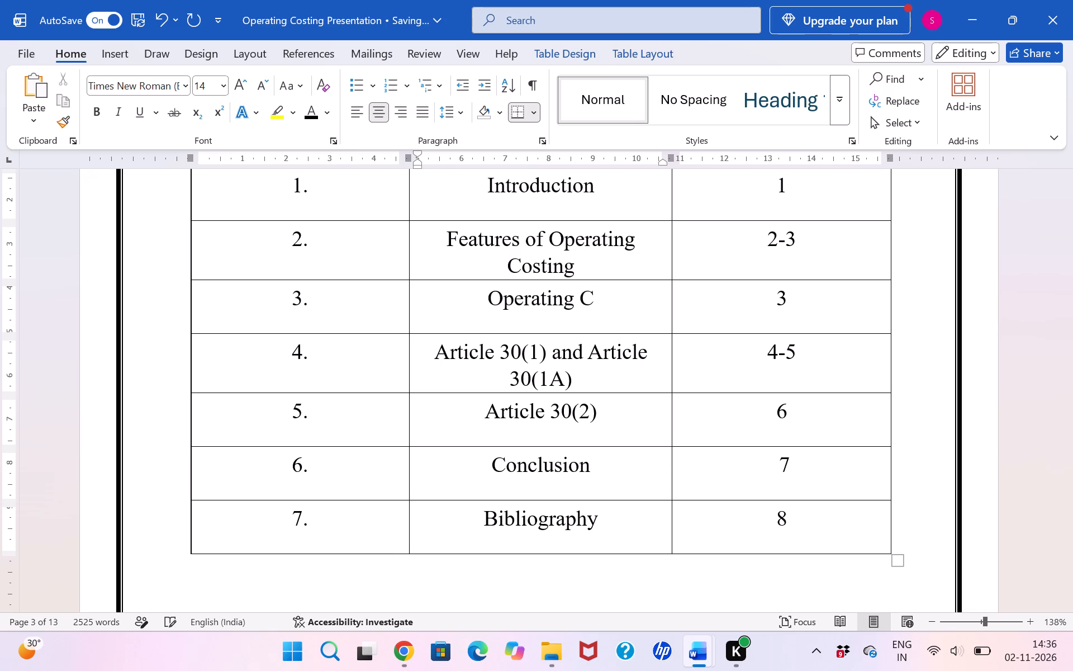
text(ost Statement)
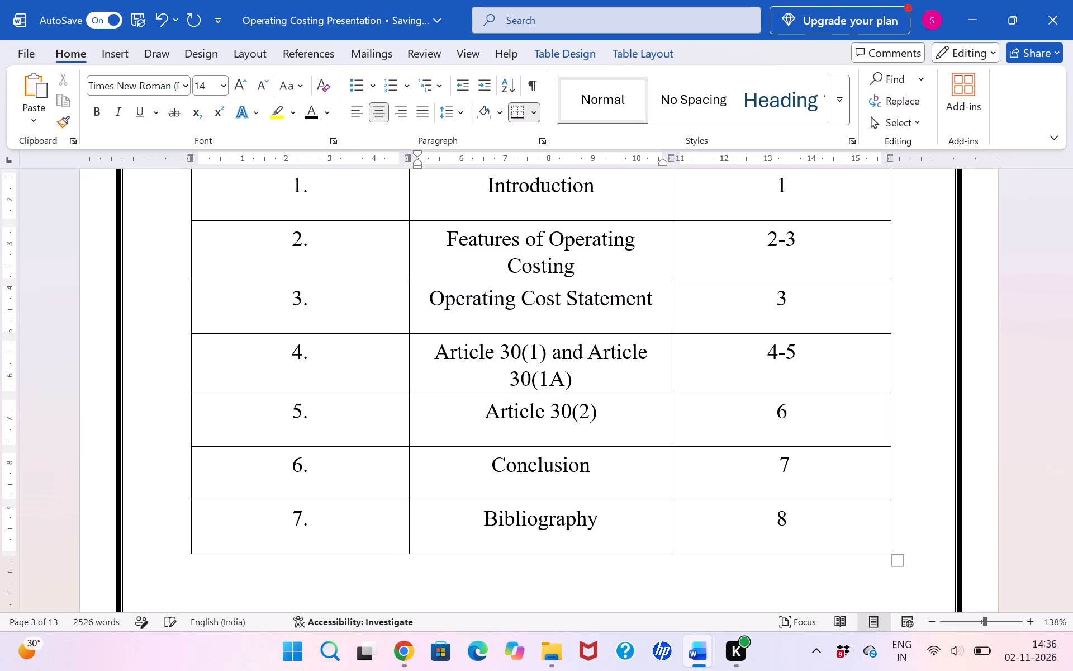
Set the page number of row 3, Operating Cost Statement, to 4-5 in the index table.
click(828, 304)
key(BackSpace)
text(4-)
key(5)
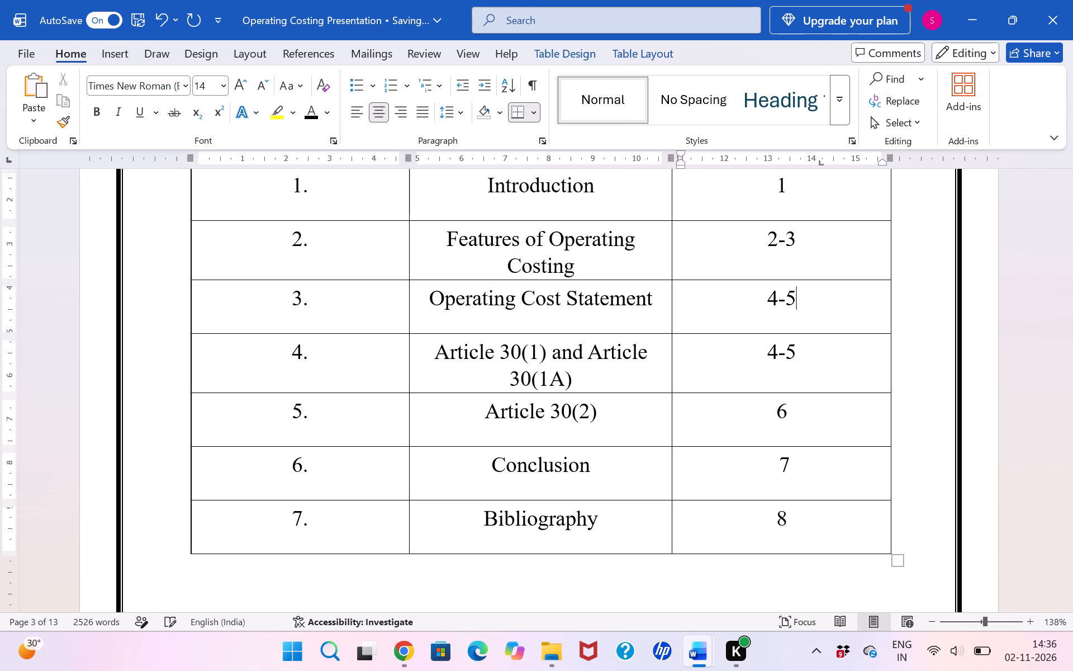
Clear the topic text "Article 30(1) and Article 30(1A)" from row 4 of the index table.
click(623, 368)
key(BackSpace)
key(BackSpace)
key(BackSpace)
key(BackSpace)
key(BackSpace)
key(BackSpace)
key(BackSpace)
key(BackSpace)
key(BackSpace)
key(BackSpace)
key(BackSpace)
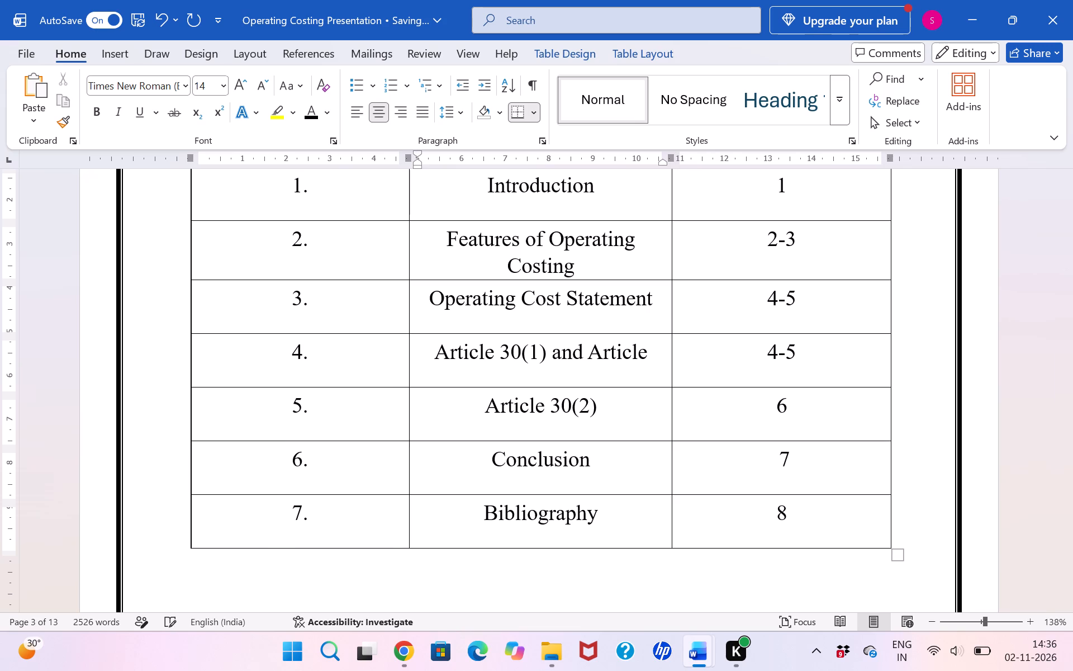
key(BackSpace)
key(BackSpace)
key(BackSpace)
key(BackSpace)
key(BackSpace)
key(BackSpace)
key(BackSpace)
key(BackSpace)
key(BackSpace)
key(BackSpace)
key(BackSpace)
key(BackSpace)
key(BackSpace)
key(BackSpace)
key(BackSpace)
key(BackSpace)
key(BackSpace)
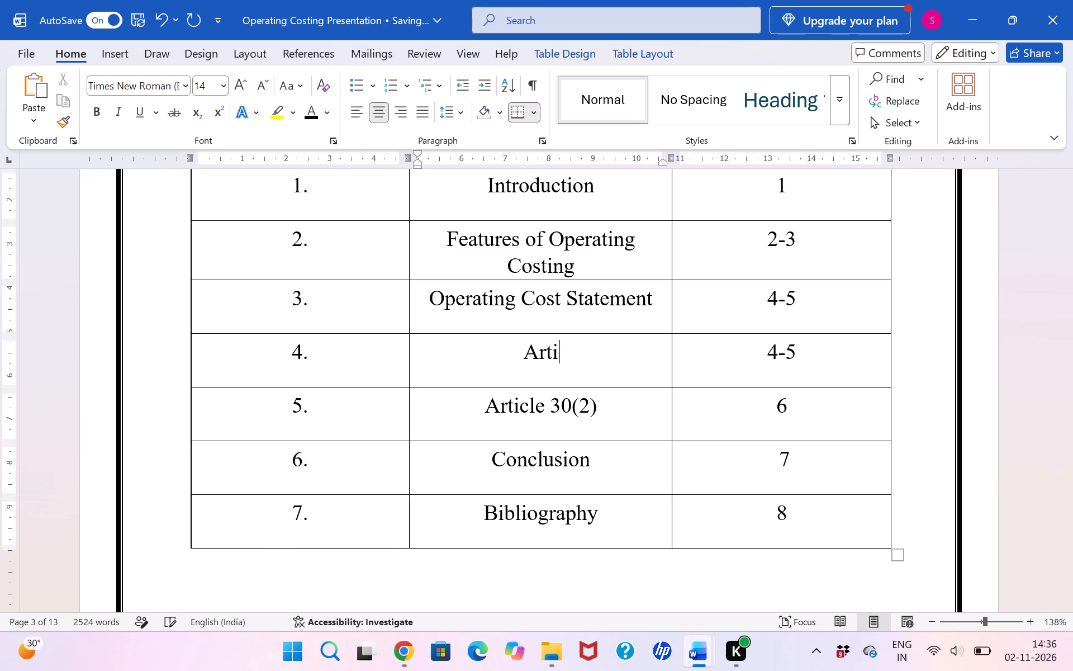
key(BackSpace)
key(BackSpace)
key(BackSpace)
key(BackSpace)
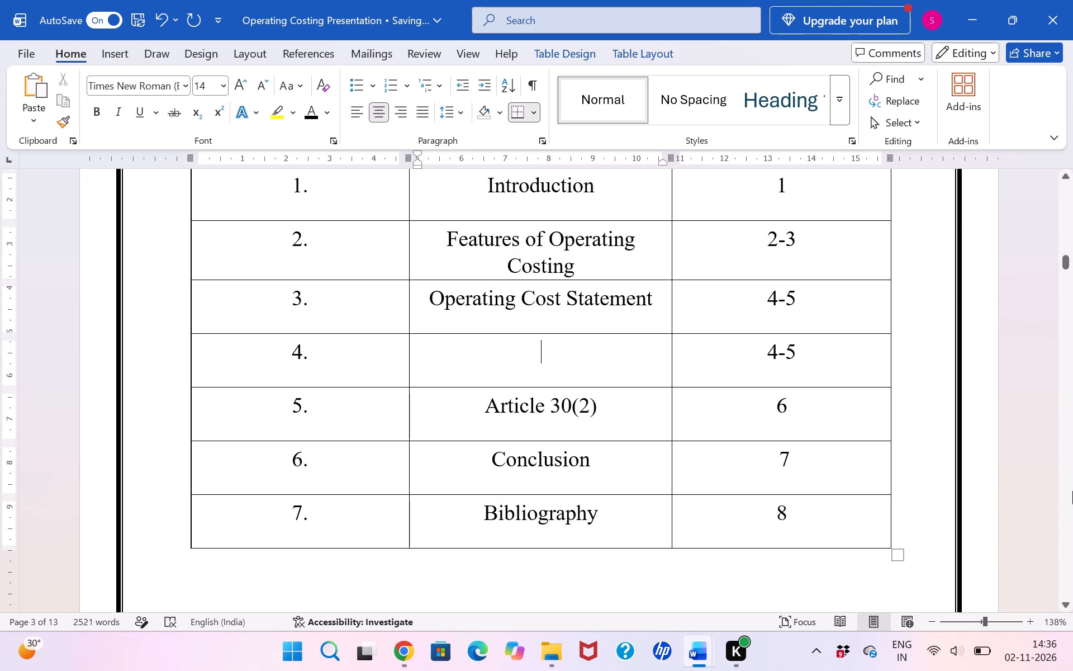
Look through the document for the section heading after Operating Cost Statement and return to the index table.
triple_click(1072, 491)
triple_click(1072, 491)
click(1072, 491)
triple_click(1072, 491)
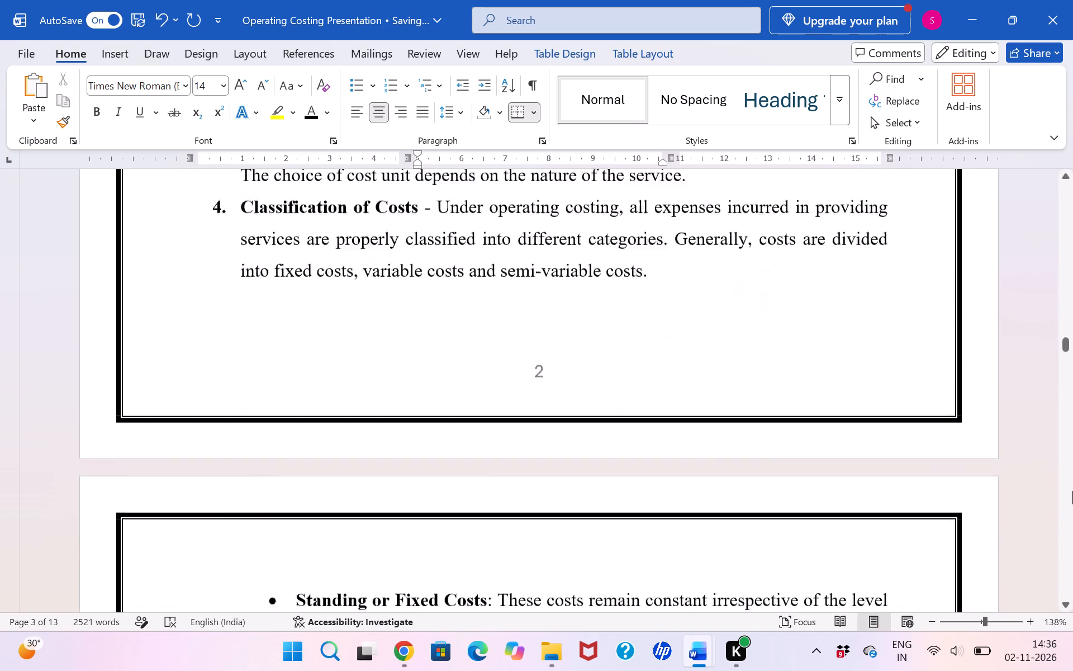
triple_click(1072, 491)
double_click(1072, 491)
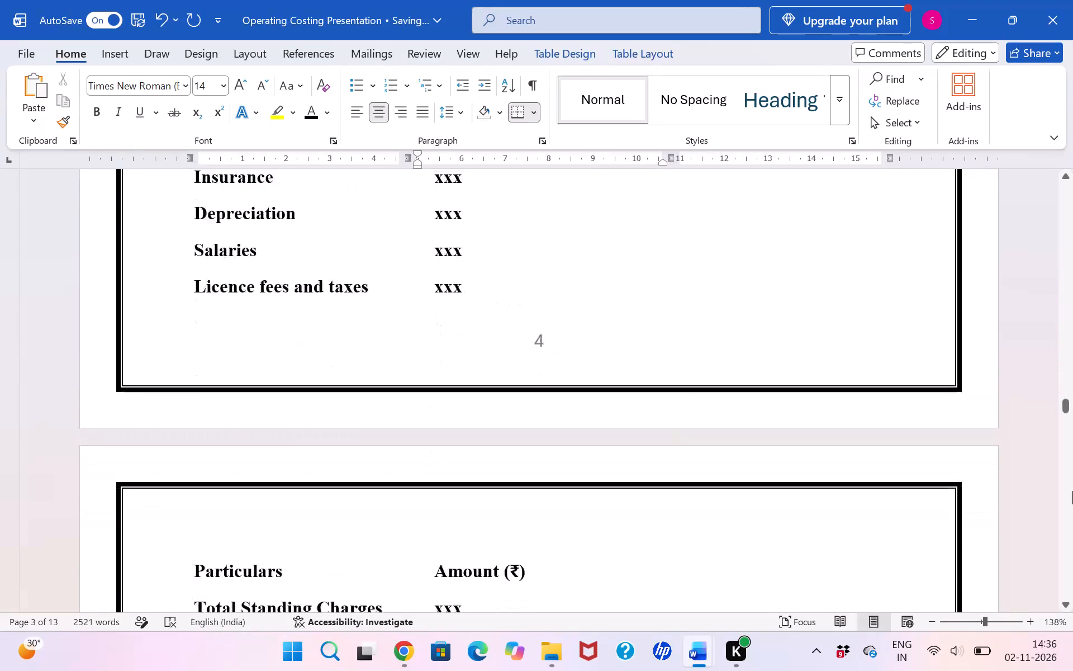
click(1072, 491)
click(1072, 491)
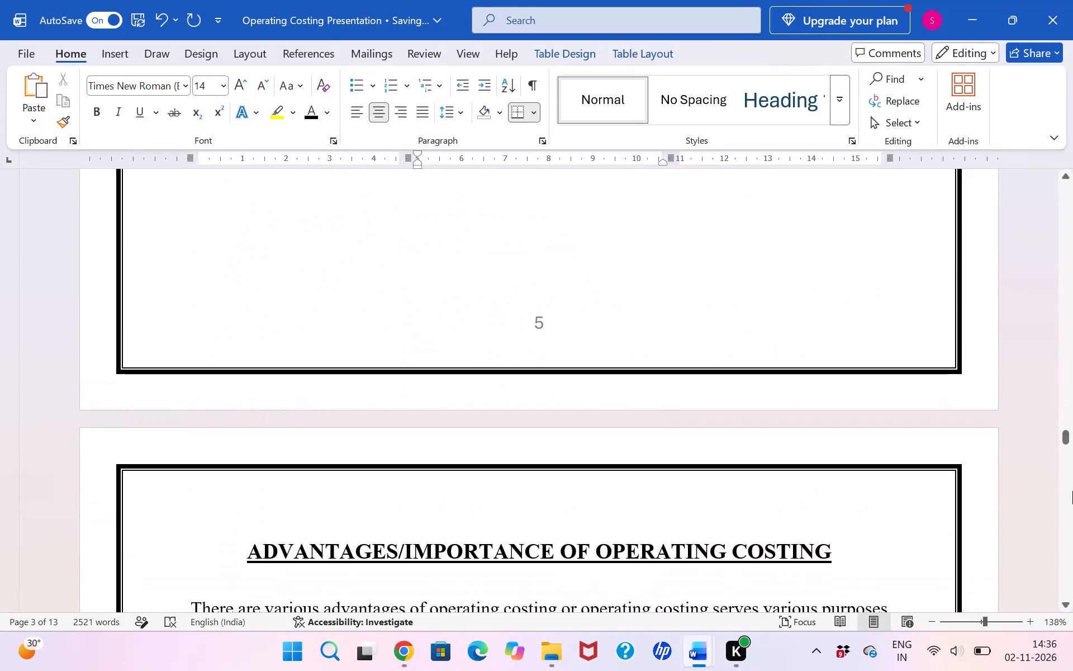
drag(245, 565, 596, 546)
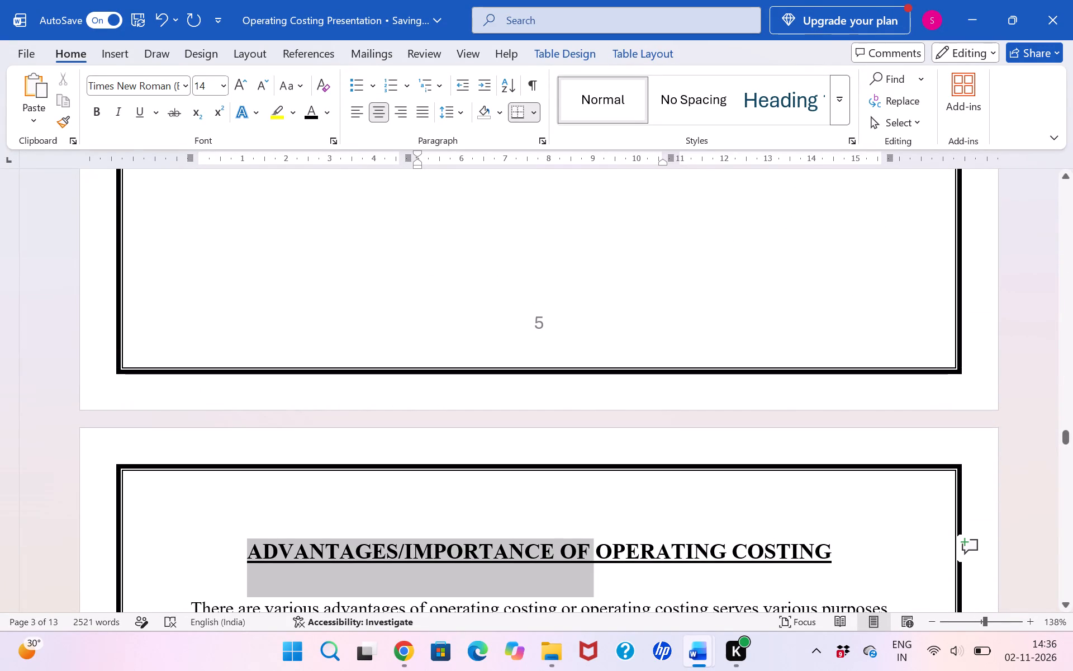
drag(596, 546, 788, 550)
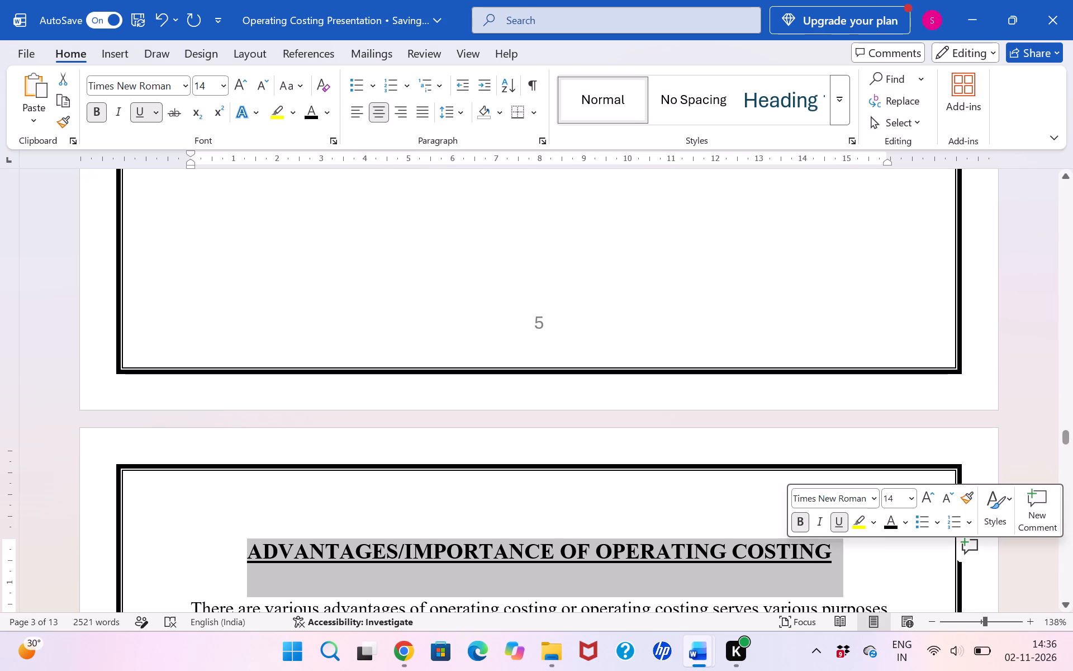
drag(1015, 257, 1072, 247)
triple_click(1072, 247)
triple_click(1072, 247)
triple_click(1072, 247)
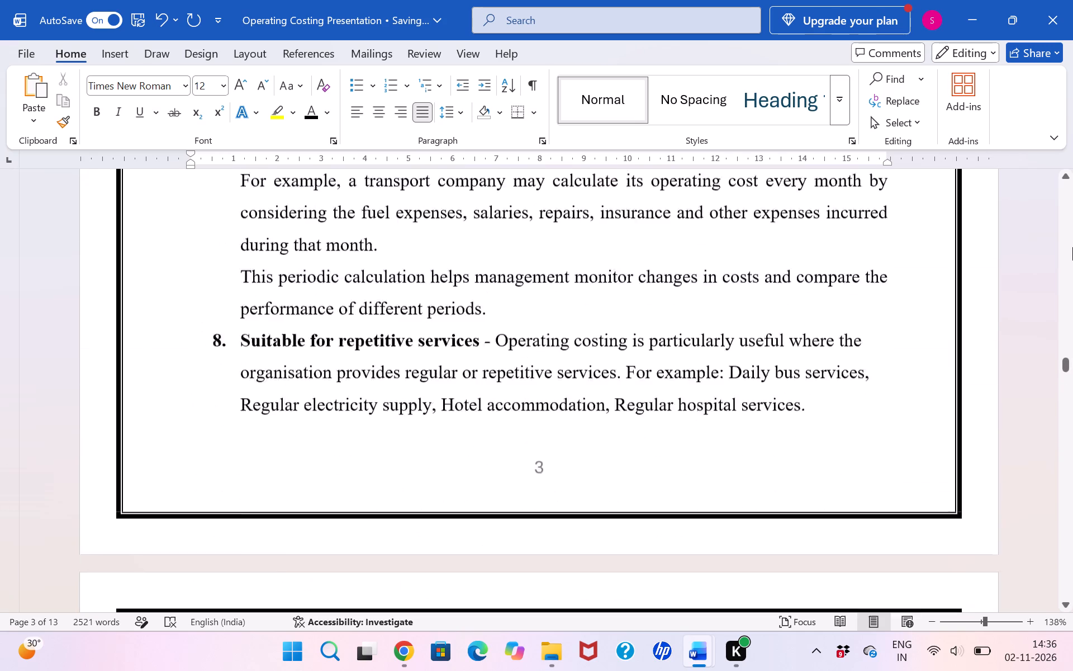
triple_click(1072, 247)
triple_click(1072, 247)
double_click(1072, 247)
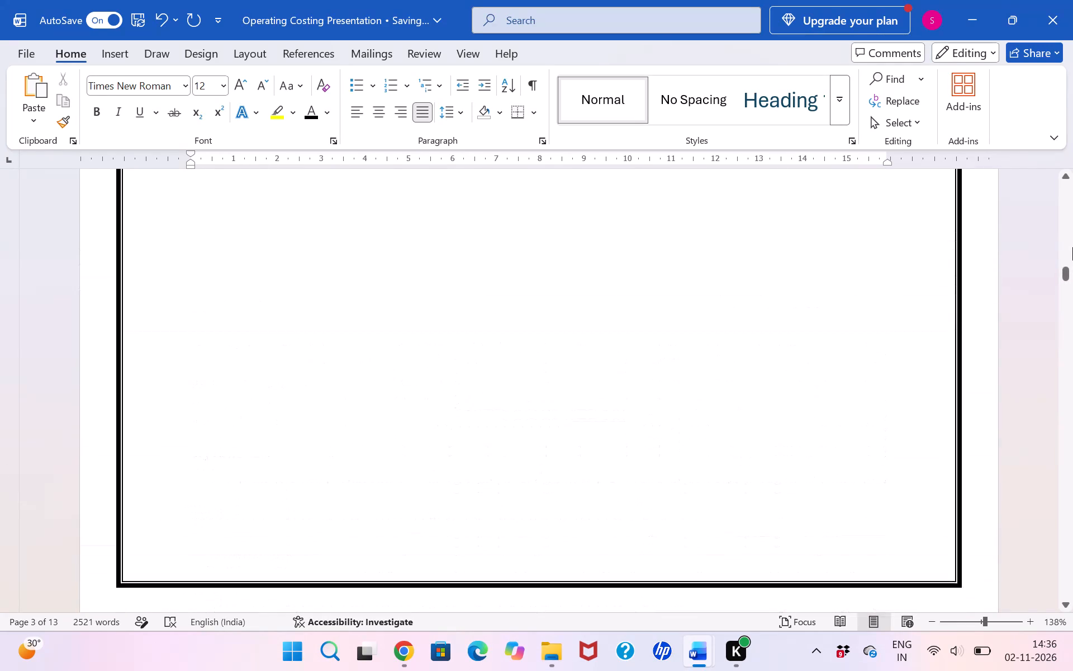
Enter "Advantages/importance of operating costing" as the topic of row 4 in the index table.
click(655, 355)
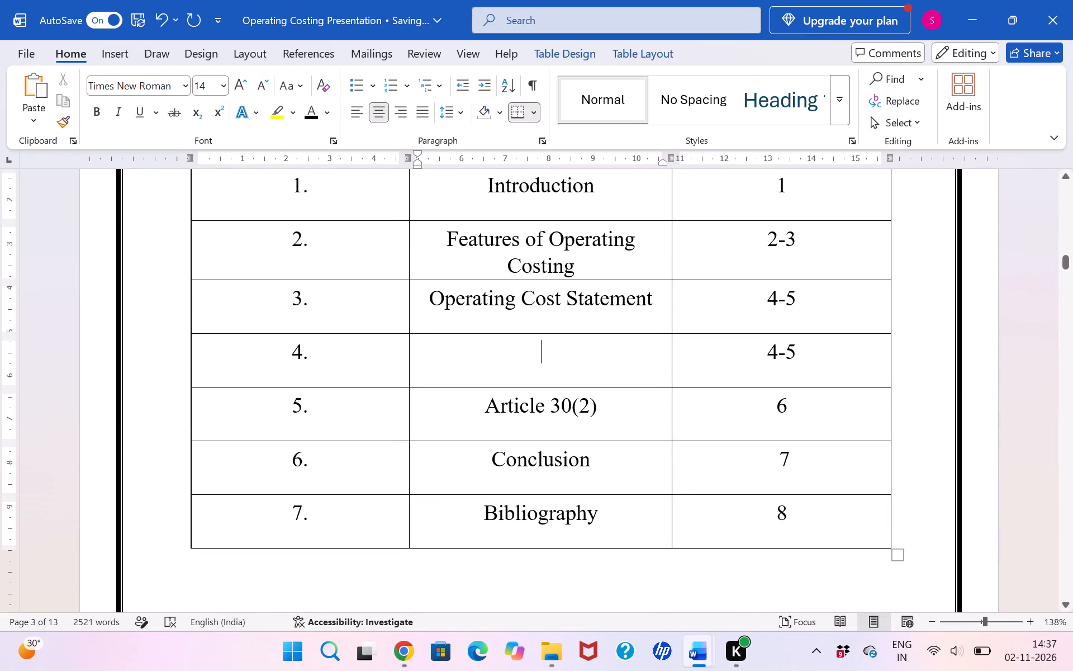
text(Advantages)
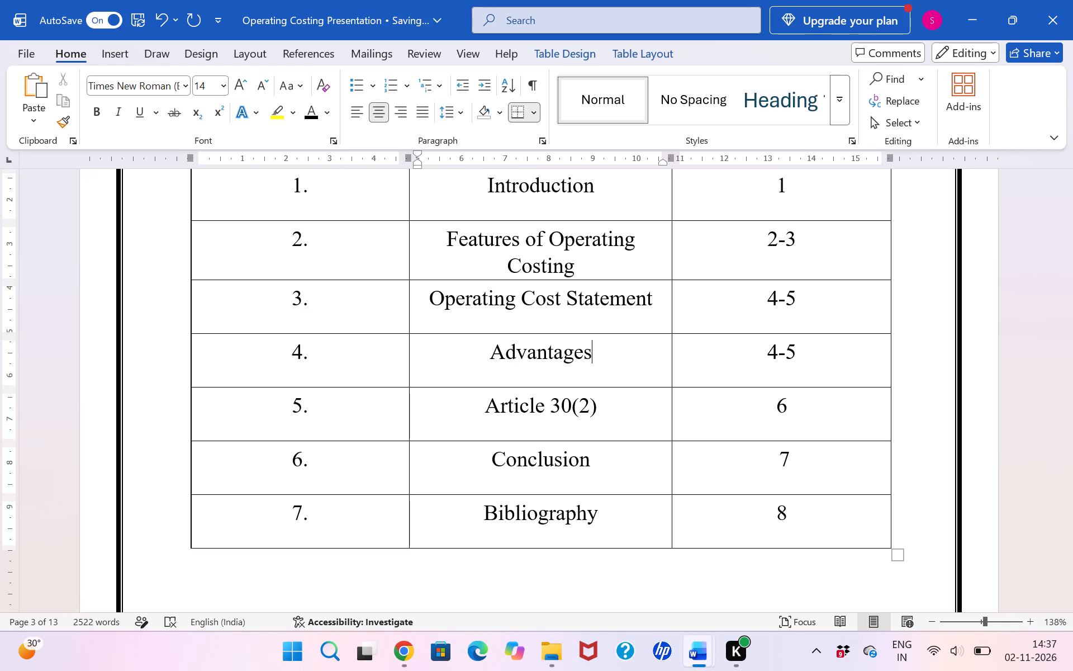
text(/importance of)
key(space)
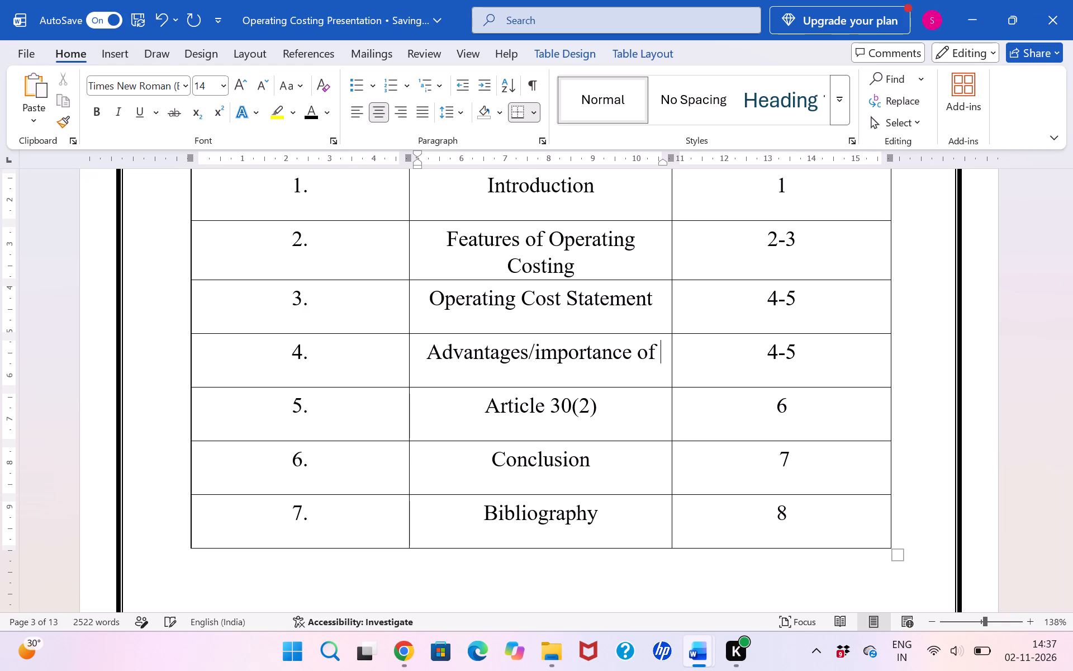
text(operating costing)
Set the page number of row 4, Advantages/importance of operating costing, to 6 in the index table.
click(811, 371)
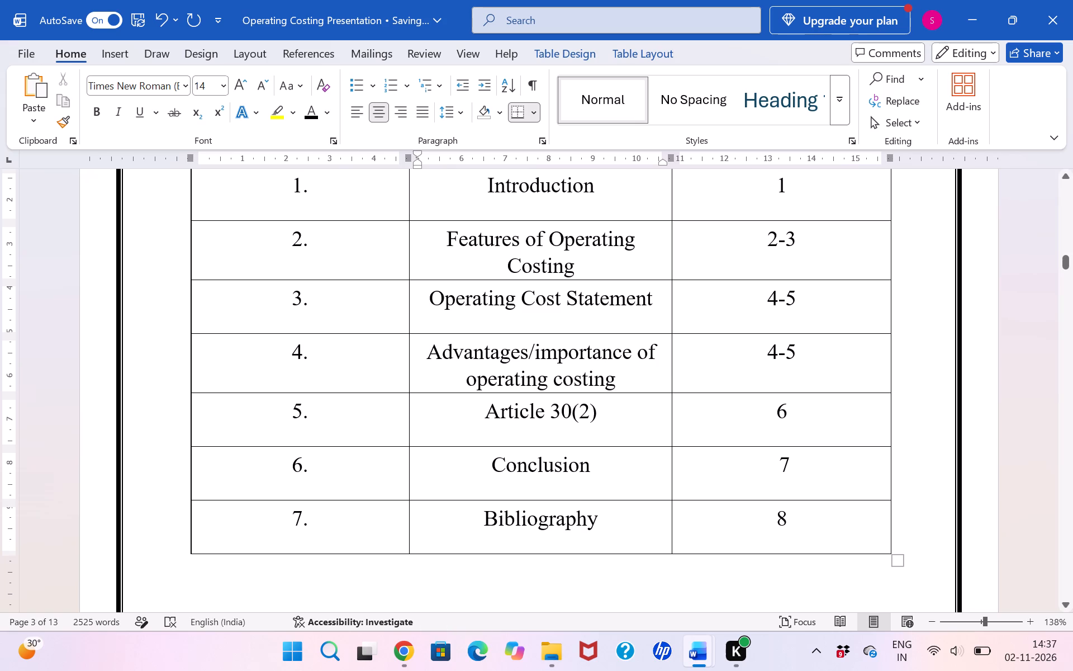
key(BackSpace)
key(BackSpace)
key(BackSpace)
key(6)
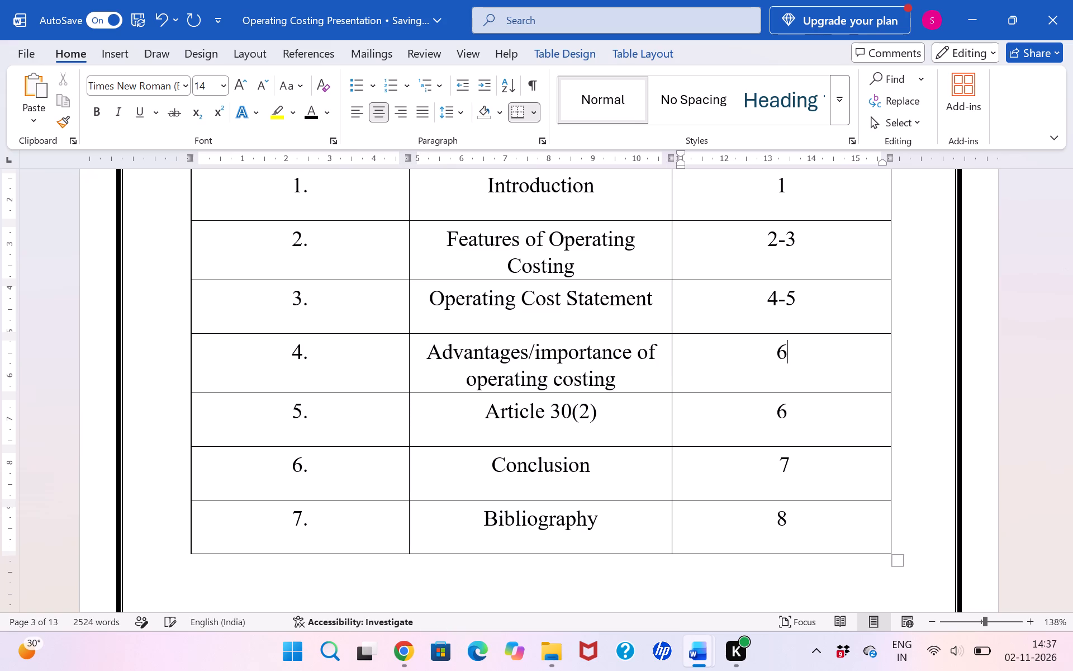
Replace the topic of row 5 in the index table with "Disadvantages/limitations of operating costing".
click(620, 421)
key(BackSpace)
key(BackSpace)
key(BackSpace)
key(BackSpace)
key(BackSpace)
key(BackSpace)
key(BackSpace)
key(BackSpace)
key(BackSpace)
key(BackSpace)
key(BackSpace)
key(BackSpace)
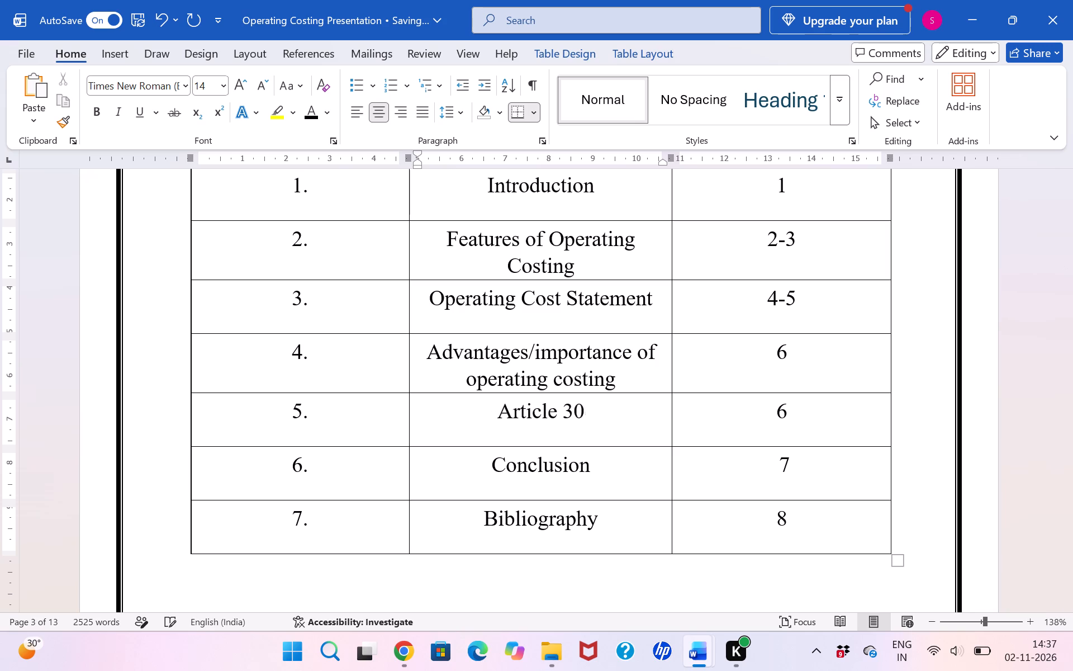
key(BackSpace)
text(di)
key(BackSpace)
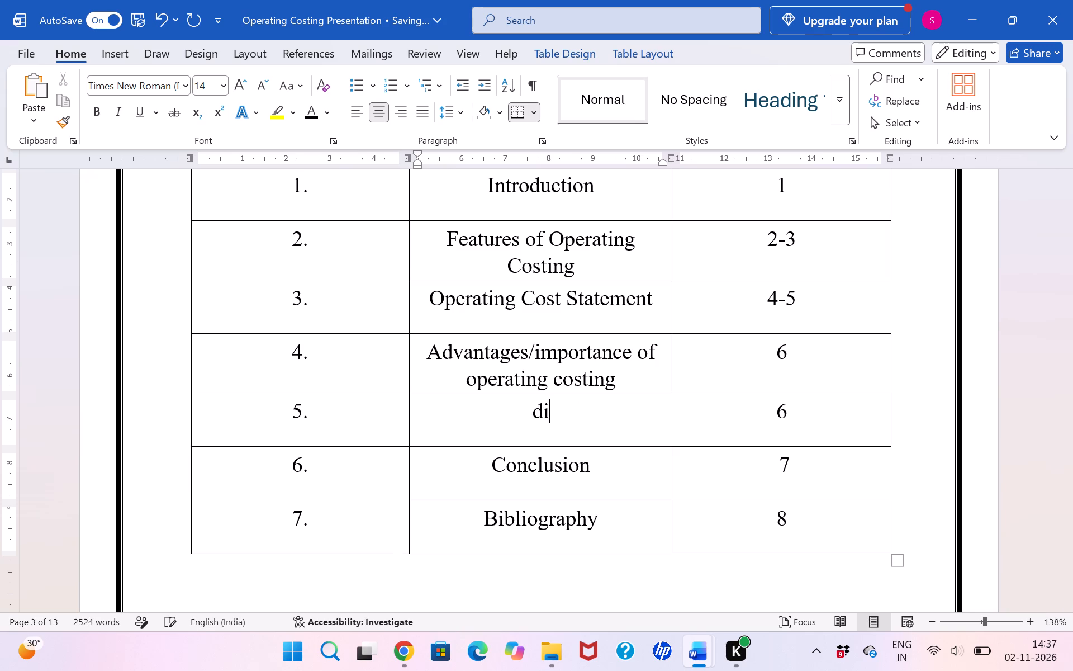
key(BackSpace)
text(Disadvantages)
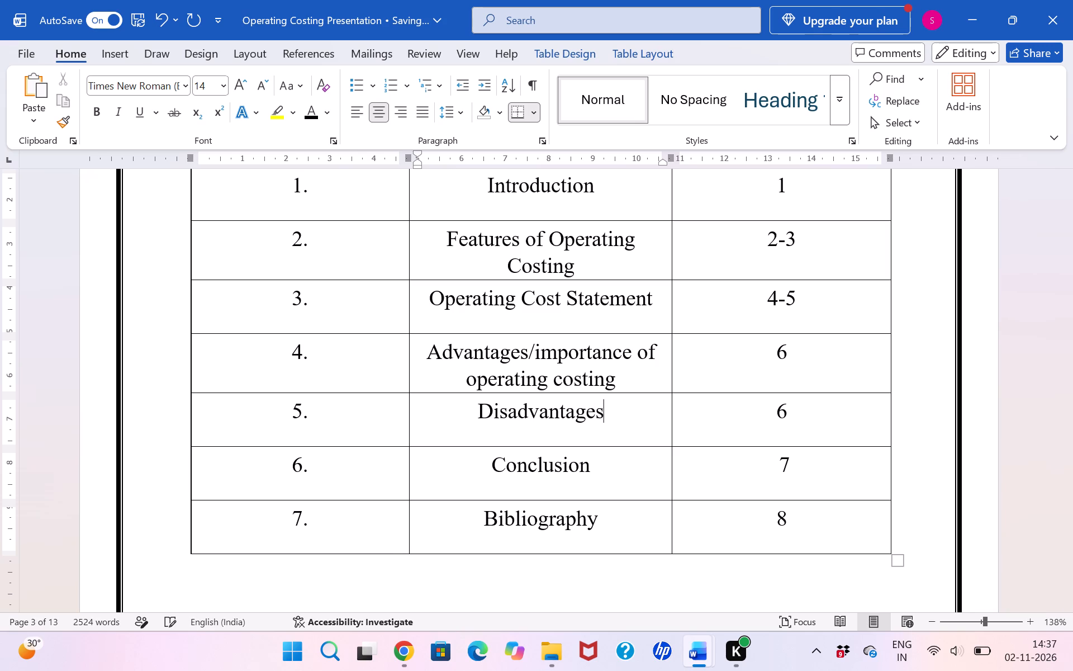
text(/limitations of operating costing)
Set the page number of row 5, Disadvantages/limitations of operating costing, to 7.
click(799, 425)
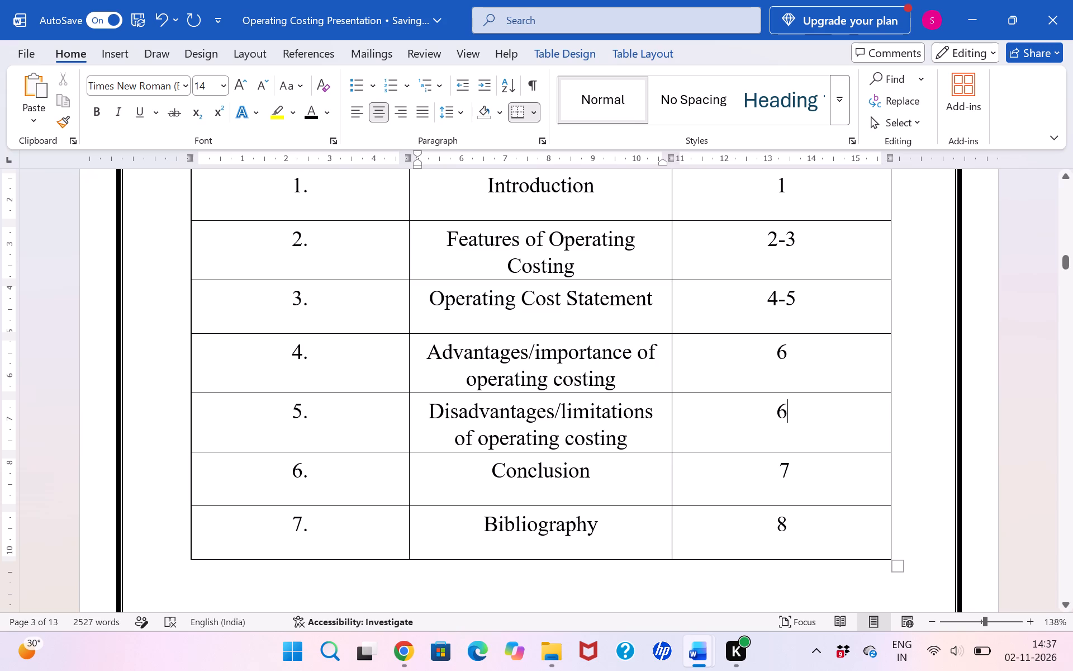
key(BackSpace)
click(799, 425)
key(7)
Set the page numbers of the last two index rows to 8 for Conclusion and 9 for Bibliography.
click(825, 484)
key(BackSpace)
key(8)
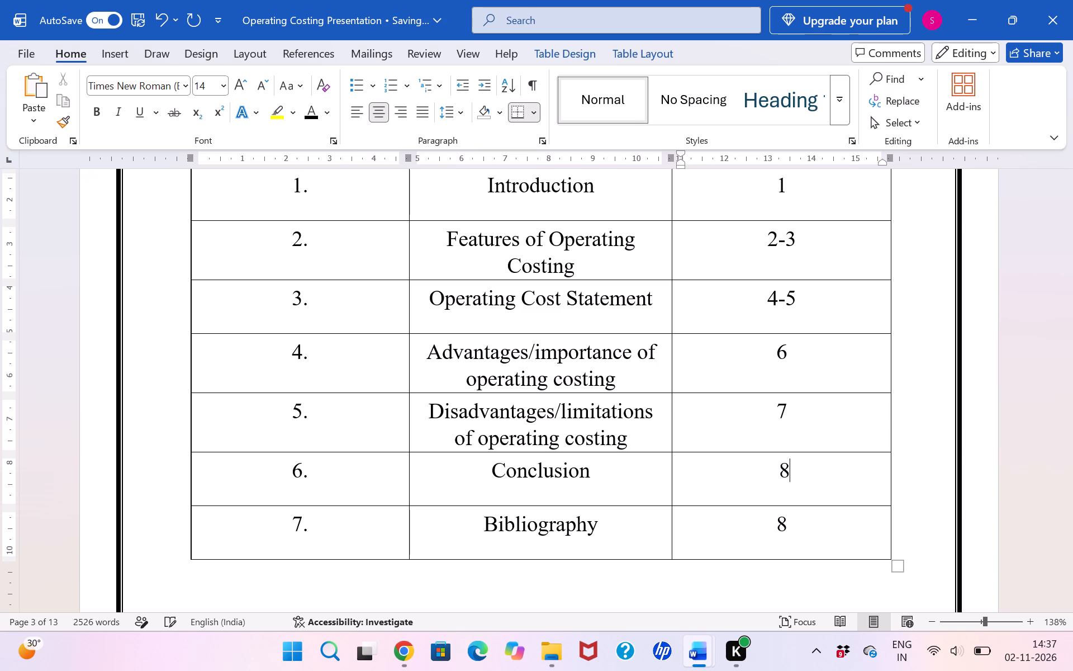
click(821, 508)
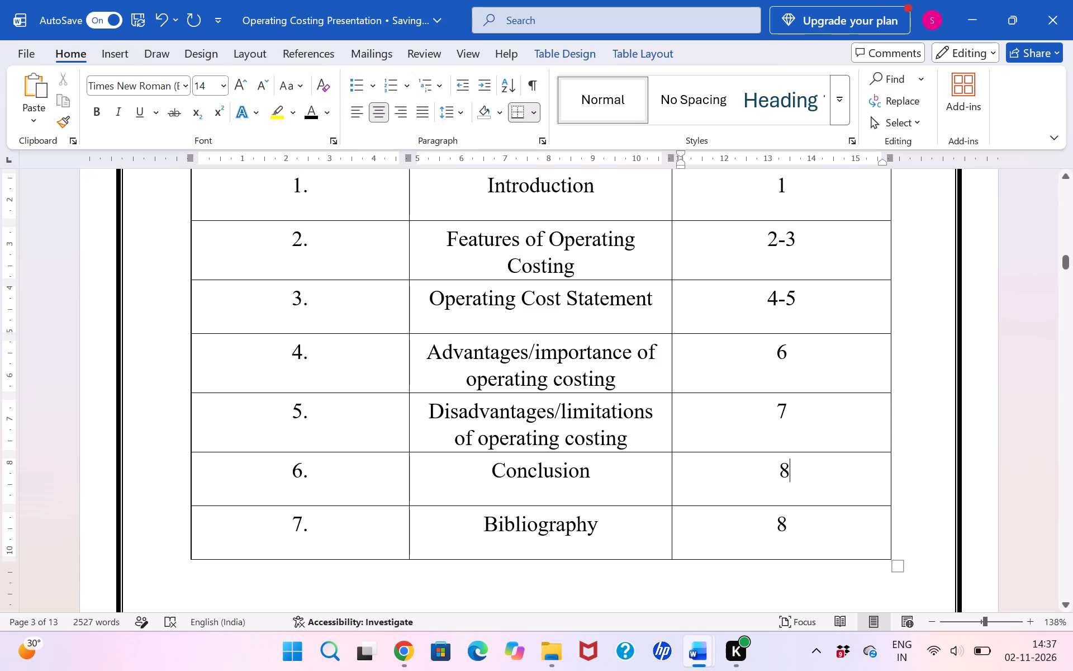
click(815, 520)
key(BackSpace)
key(9)
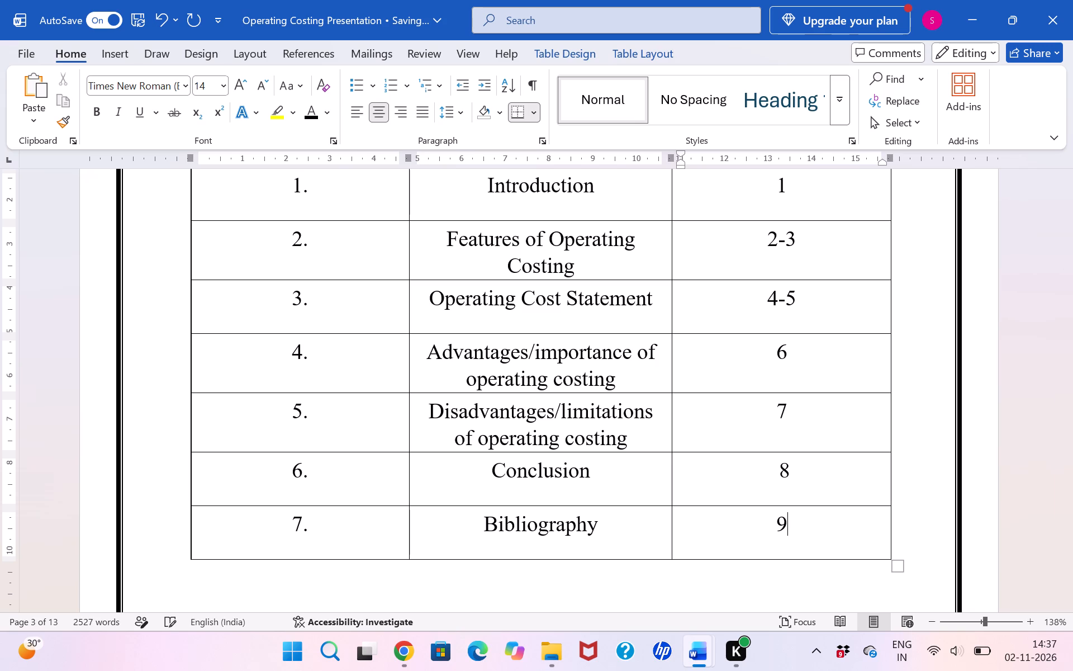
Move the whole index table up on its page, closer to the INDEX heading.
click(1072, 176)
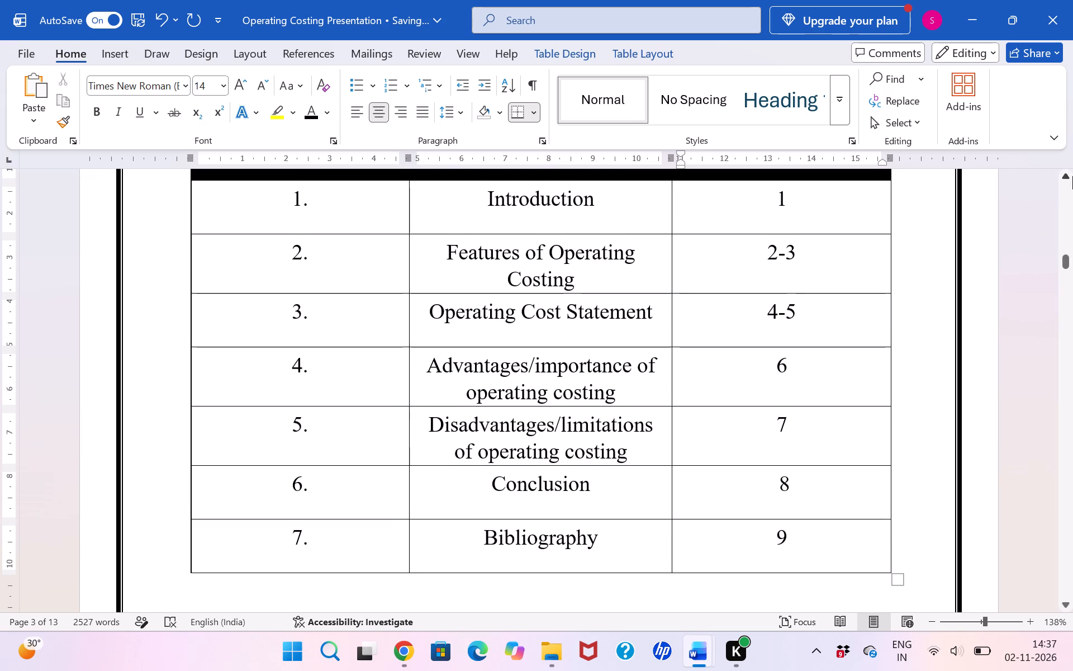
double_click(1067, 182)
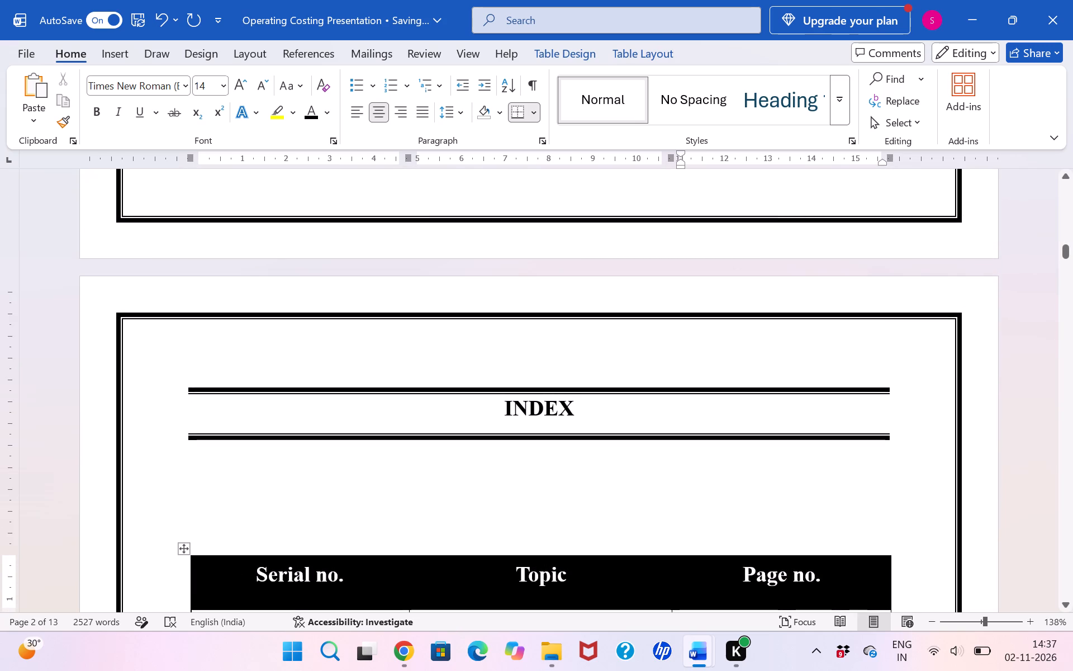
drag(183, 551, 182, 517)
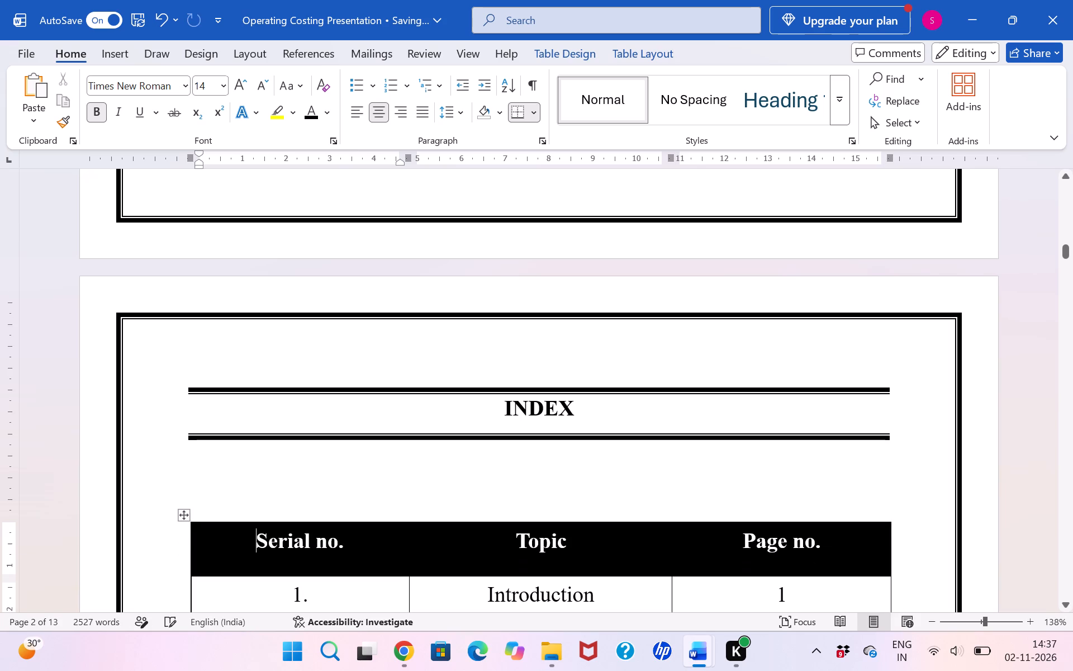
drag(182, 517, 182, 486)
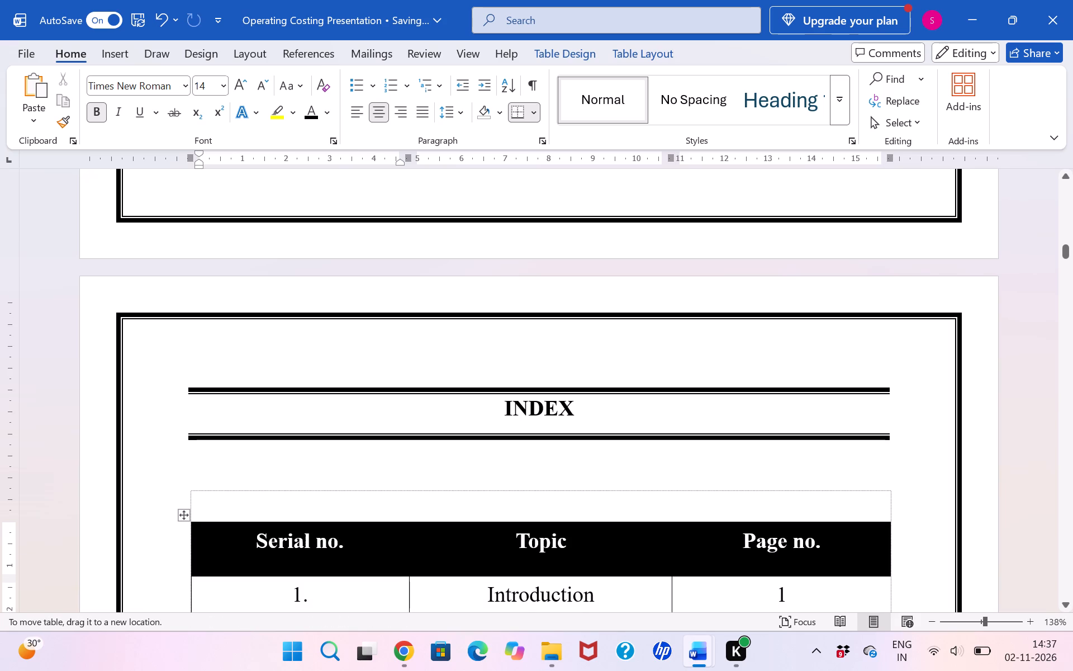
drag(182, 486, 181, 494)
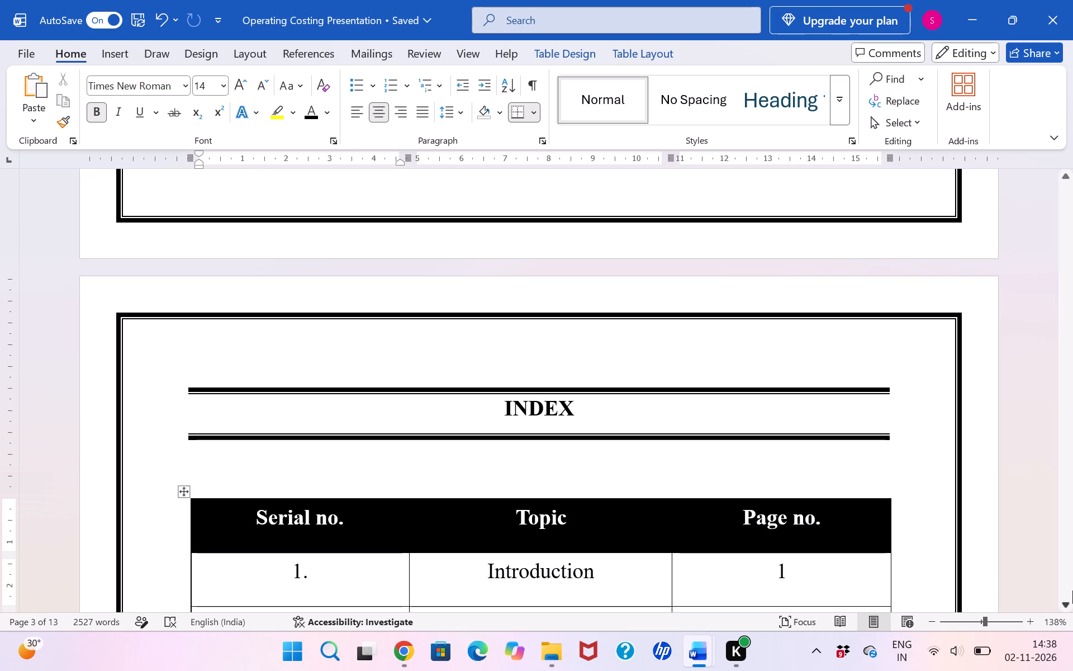
Look through the document's pages and page numbers to the last page and back to the cover and index pages.
click(1072, 575)
click(1072, 575)
click(1072, 575)
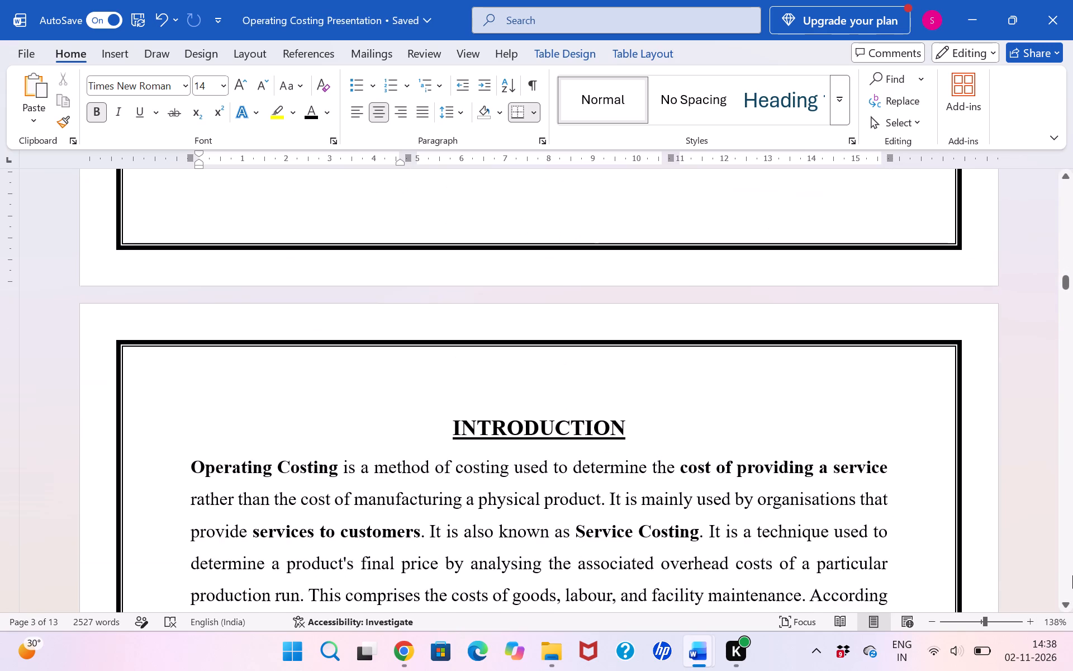
click(1072, 575)
click(1072, 575)
right_click(1072, 575)
triple_click(1072, 575)
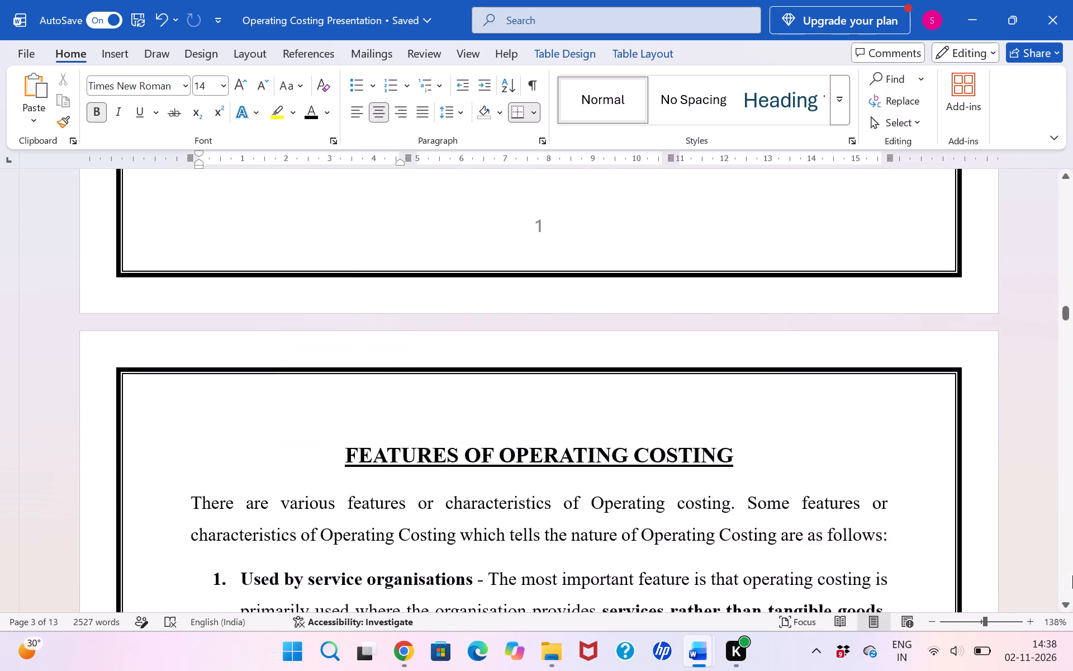
triple_click(1072, 575)
triple_click(1072, 575)
double_click(1072, 575)
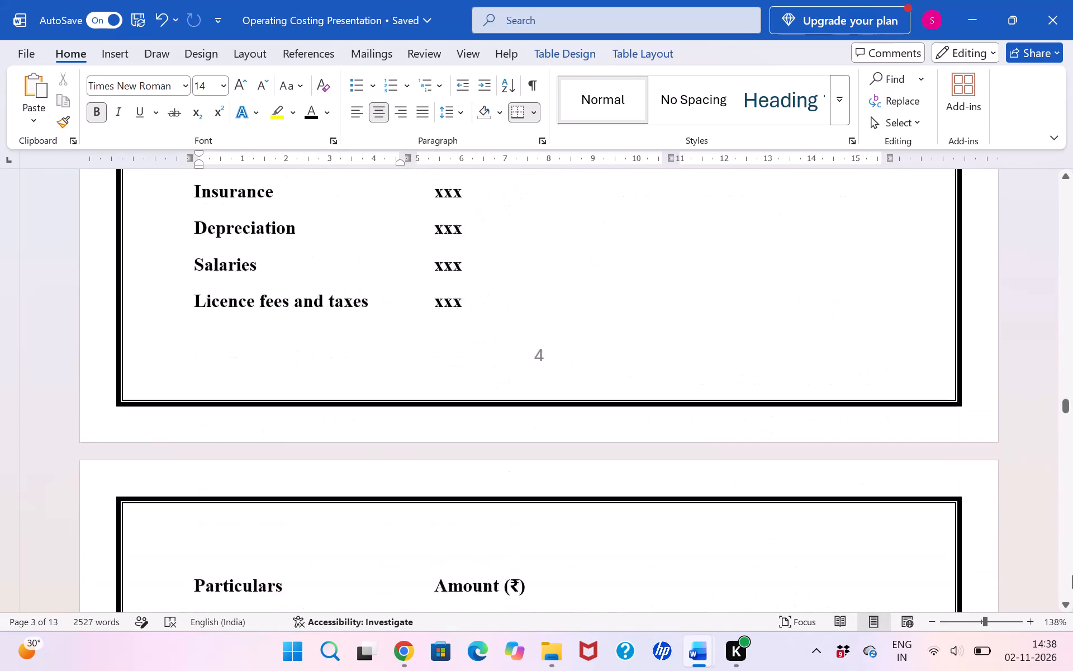
triple_click(1072, 575)
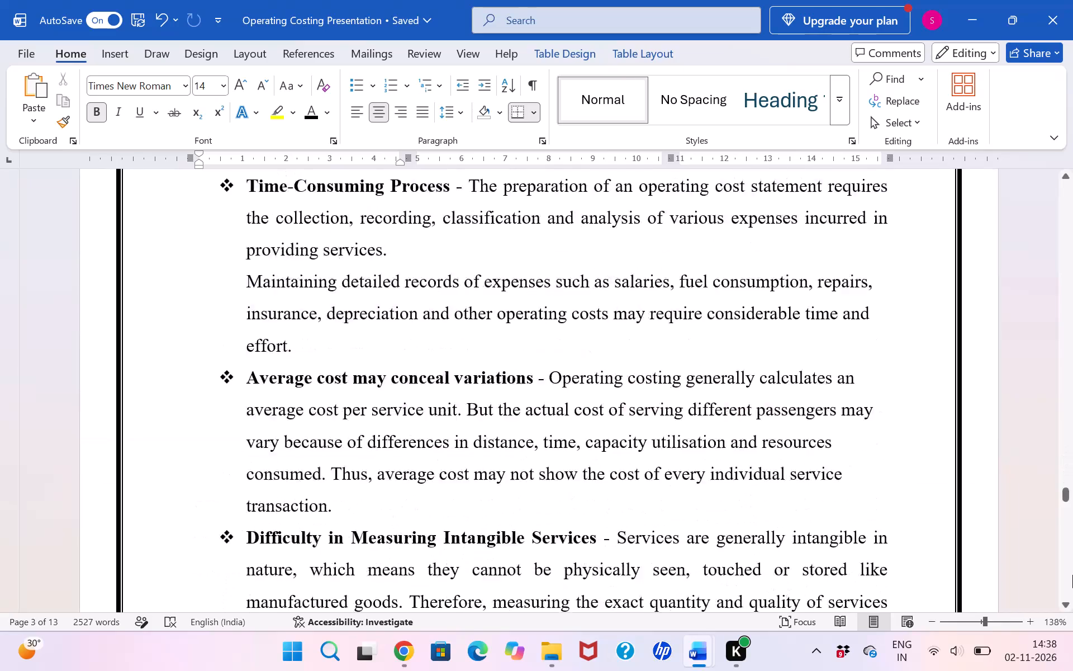
click(1072, 450)
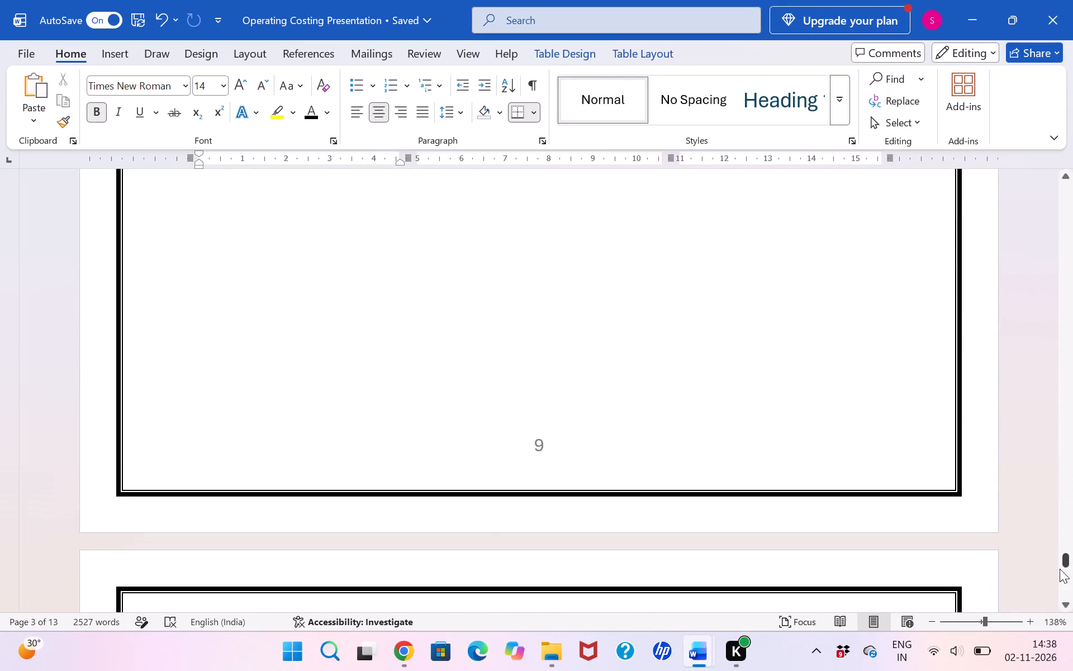
double_click(1072, 583)
triple_click(1069, 600)
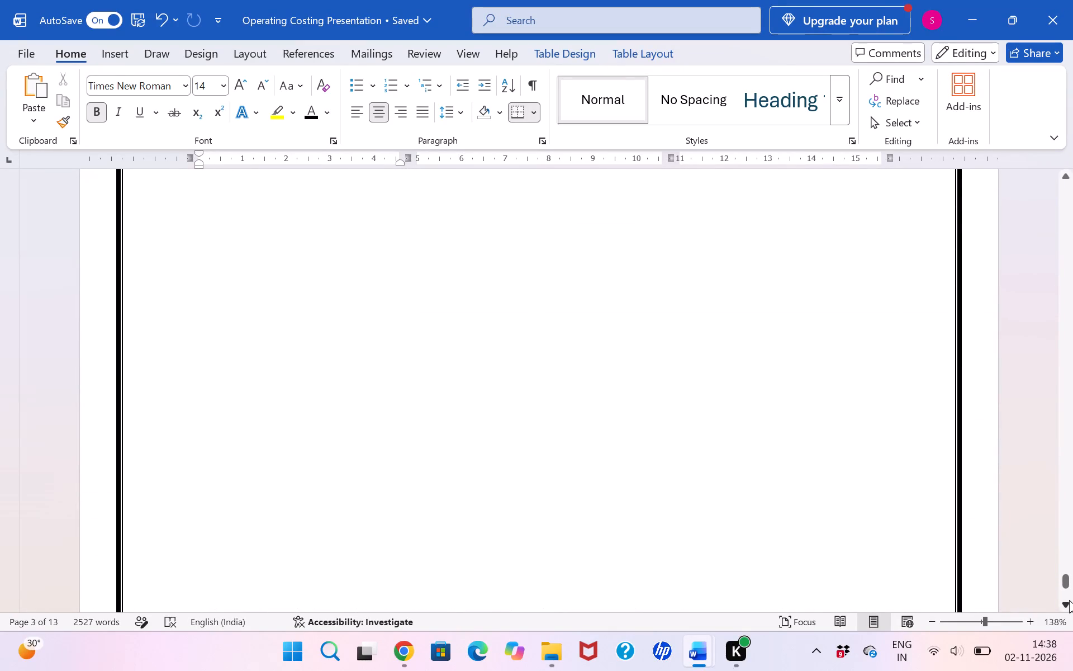
drag(1069, 600, 1064, 589)
click(1064, 589)
drag(1064, 589, 1063, 635)
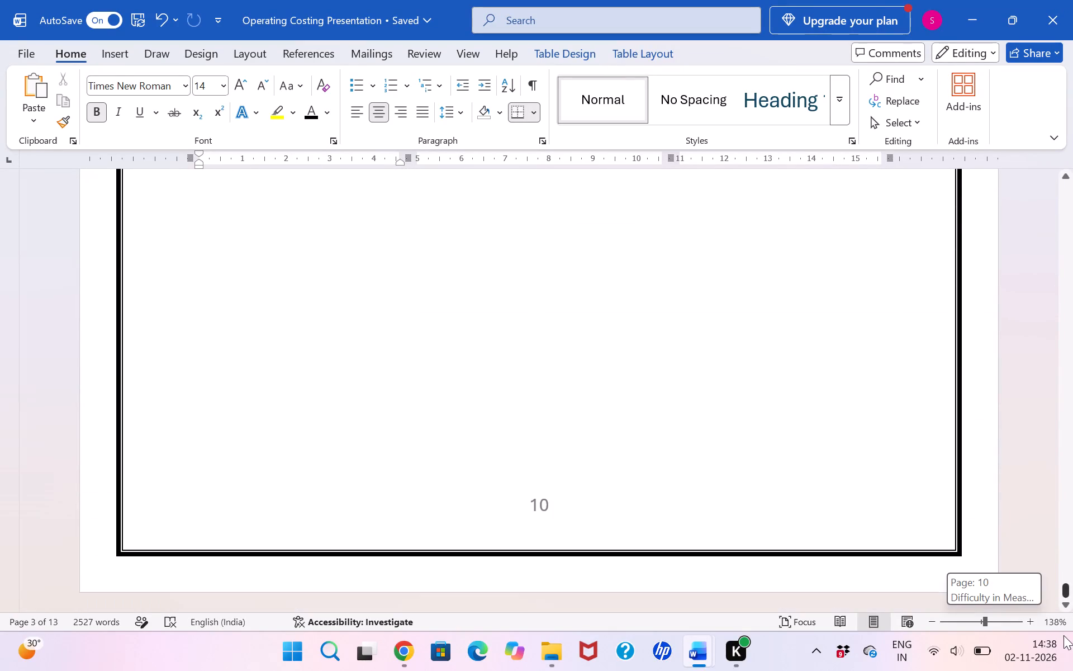
drag(1063, 635, 1072, 372)
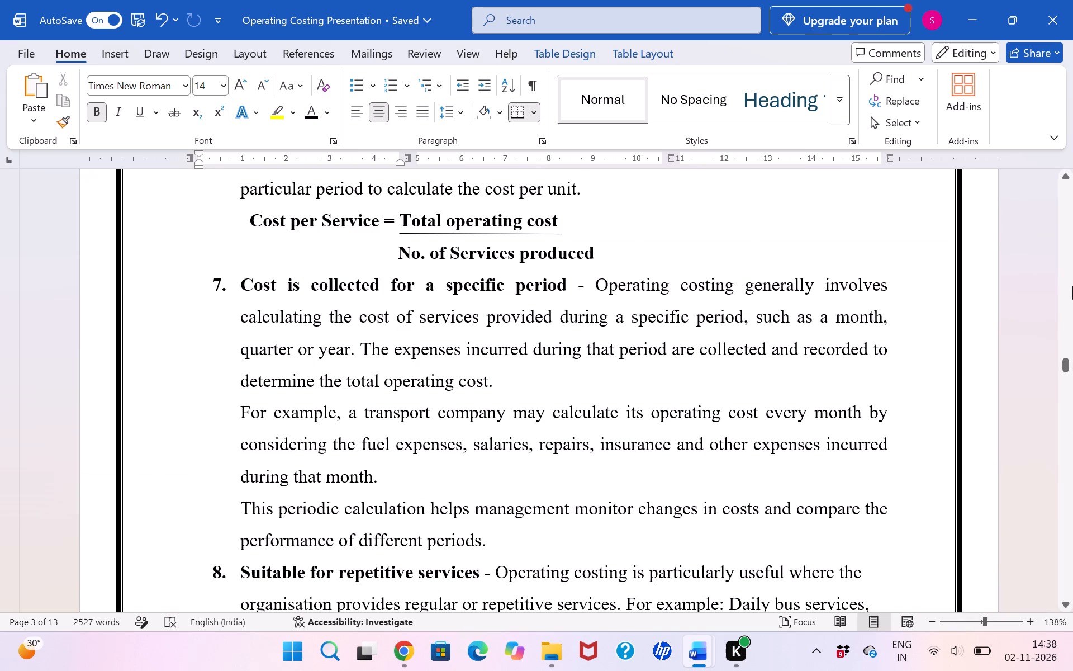
click(1064, 266)
drag(1064, 266, 1072, 127)
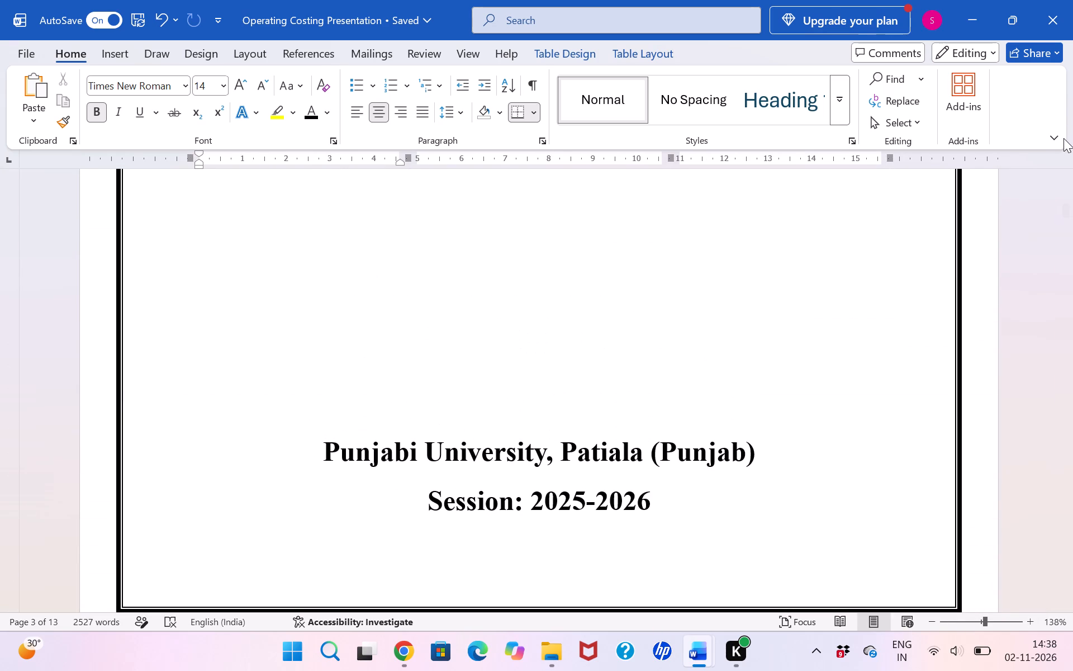
double_click(1072, 197)
drag(1072, 197, 1072, 173)
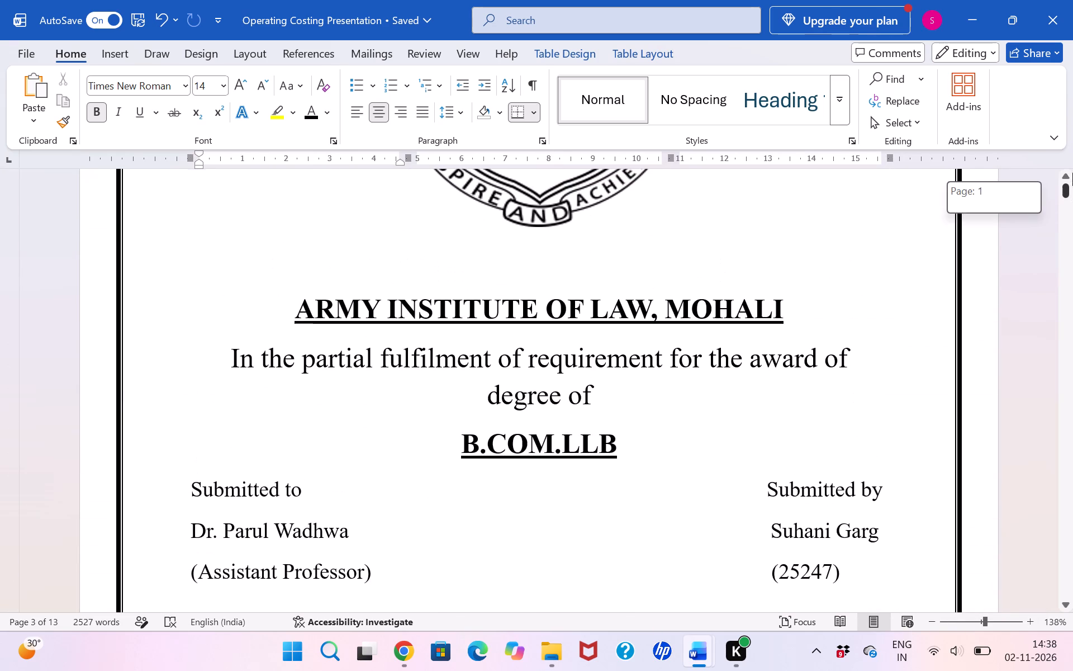
drag(1072, 173, 1071, 168)
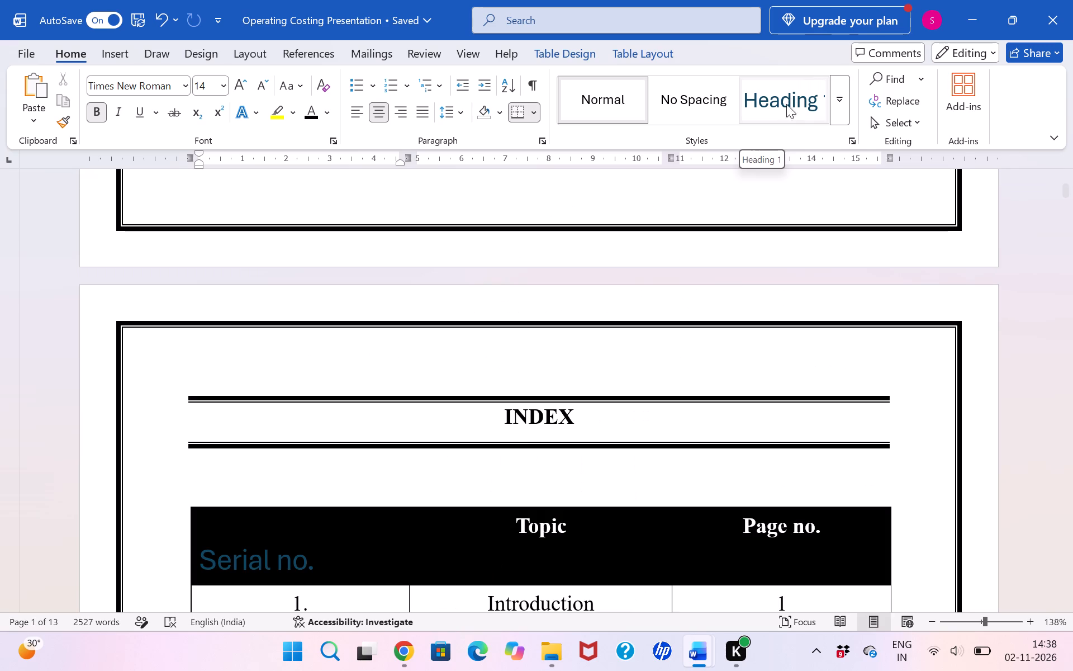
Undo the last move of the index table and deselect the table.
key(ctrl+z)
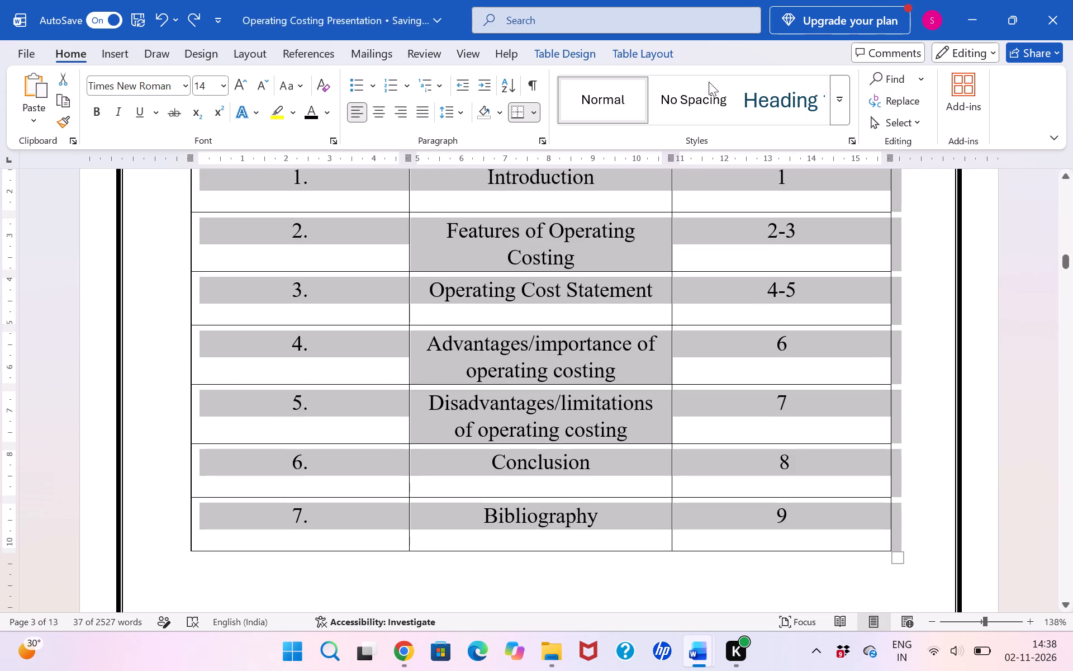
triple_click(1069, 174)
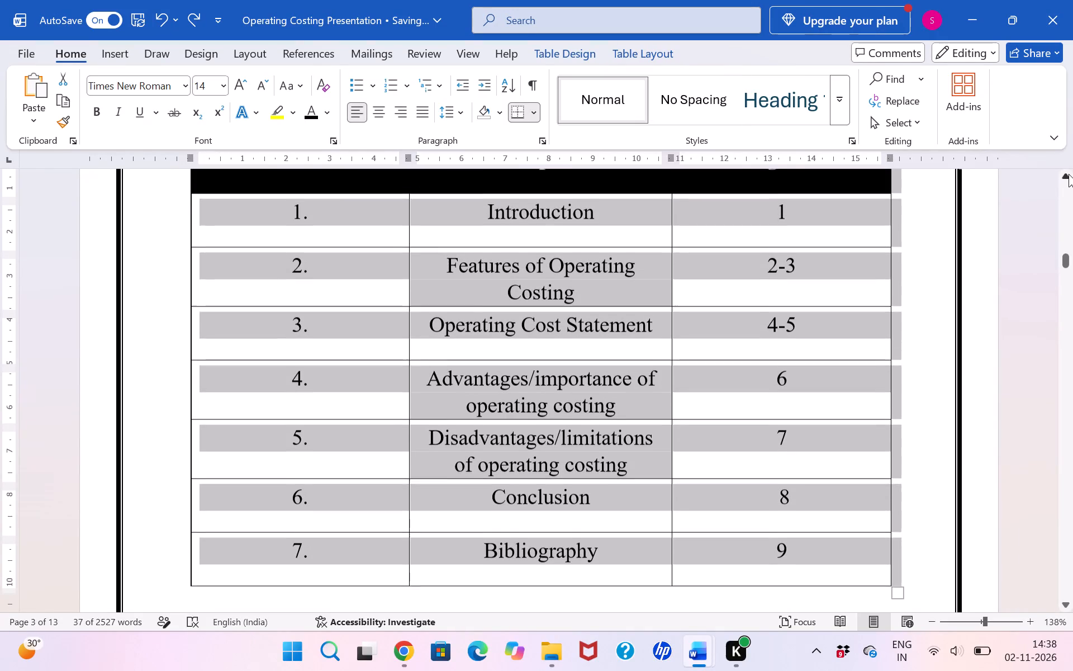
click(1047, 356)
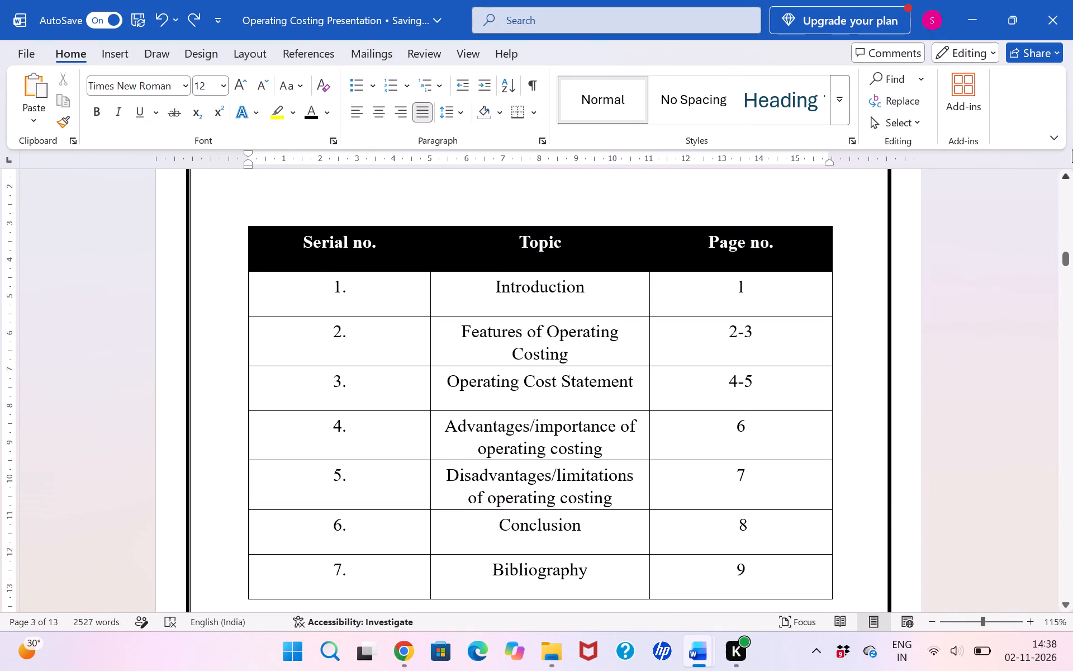
Move the whole index table up so that it sits just below the INDEX heading's lower border.
triple_click(1065, 176)
click(1065, 176)
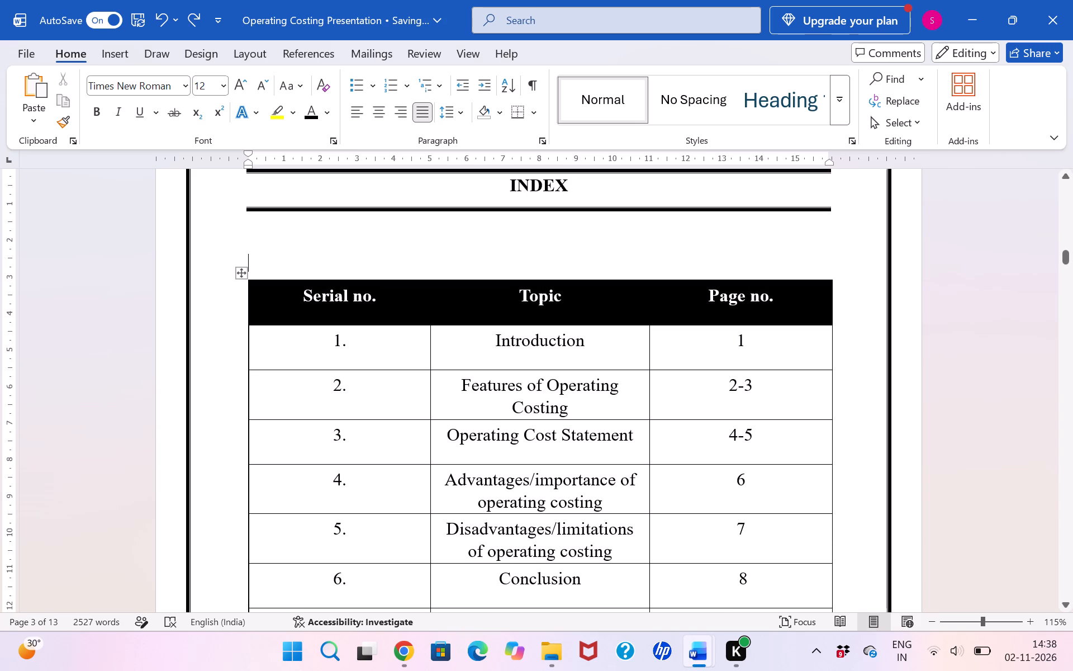
drag(243, 274, 243, 261)
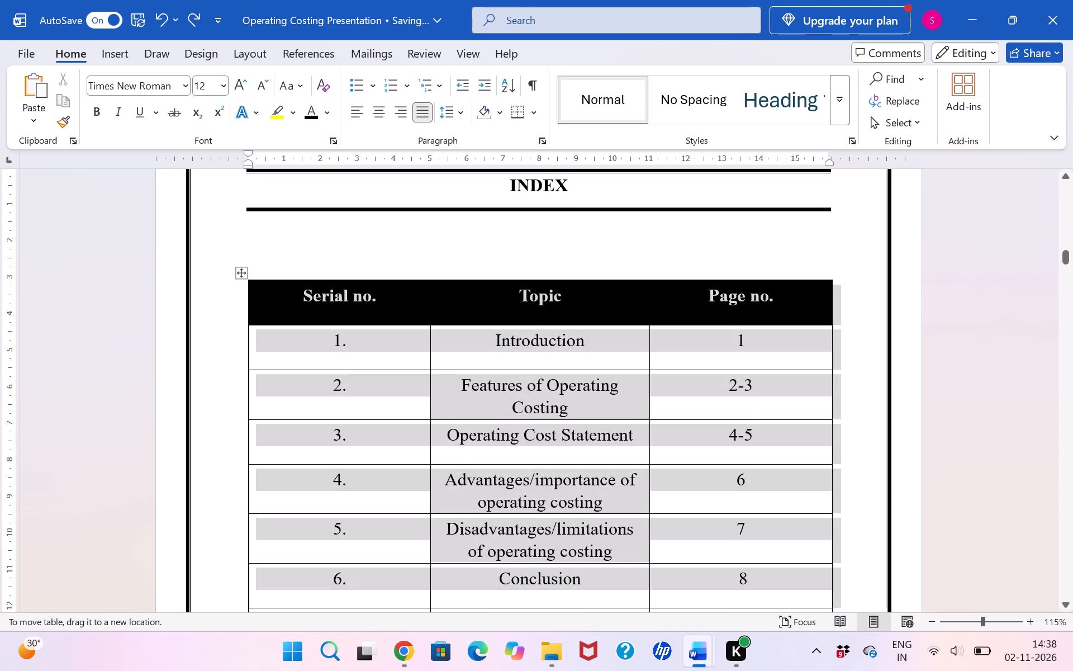
drag(243, 261, 240, 245)
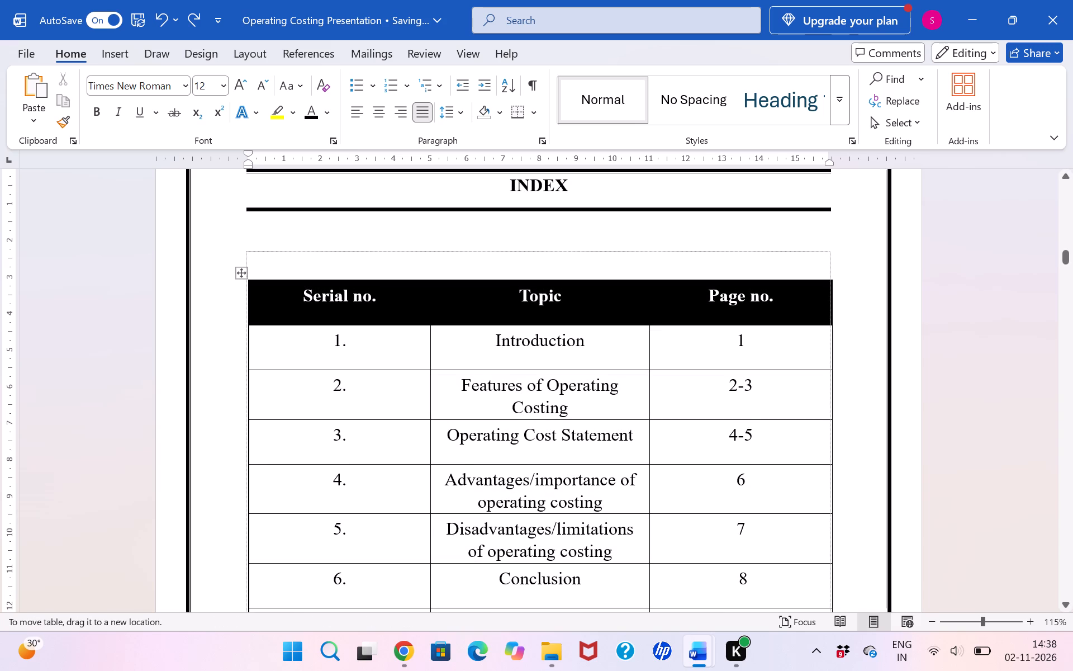
drag(240, 245, 242, 244)
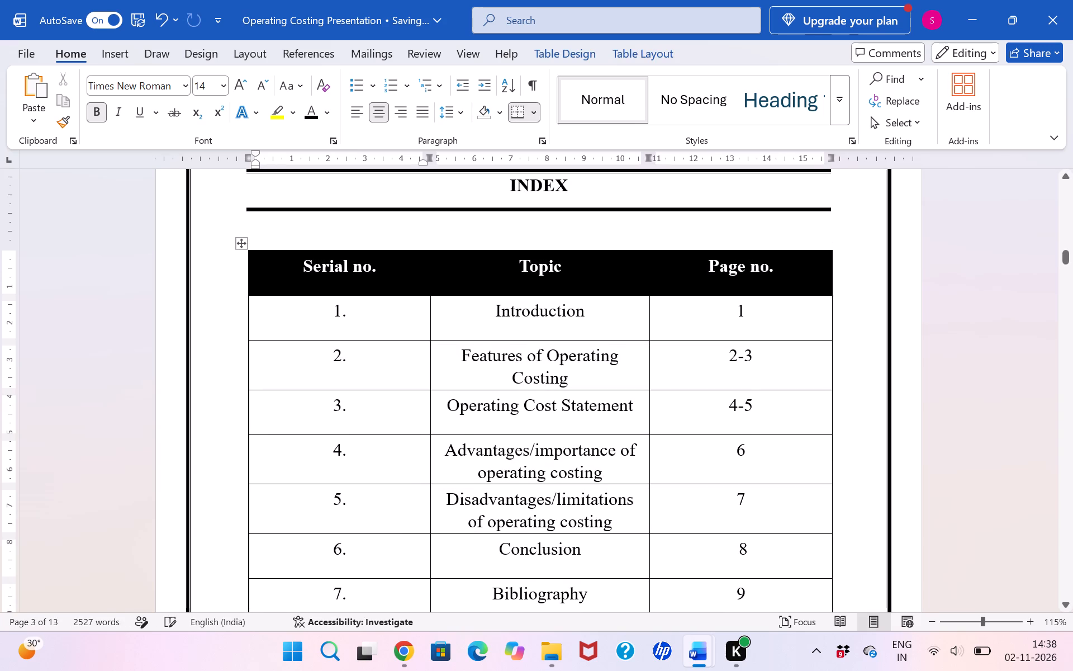
Print the whole document with Microsoft Print to PDF, saving it in Downloads as "operating costing file".
click(36, 54)
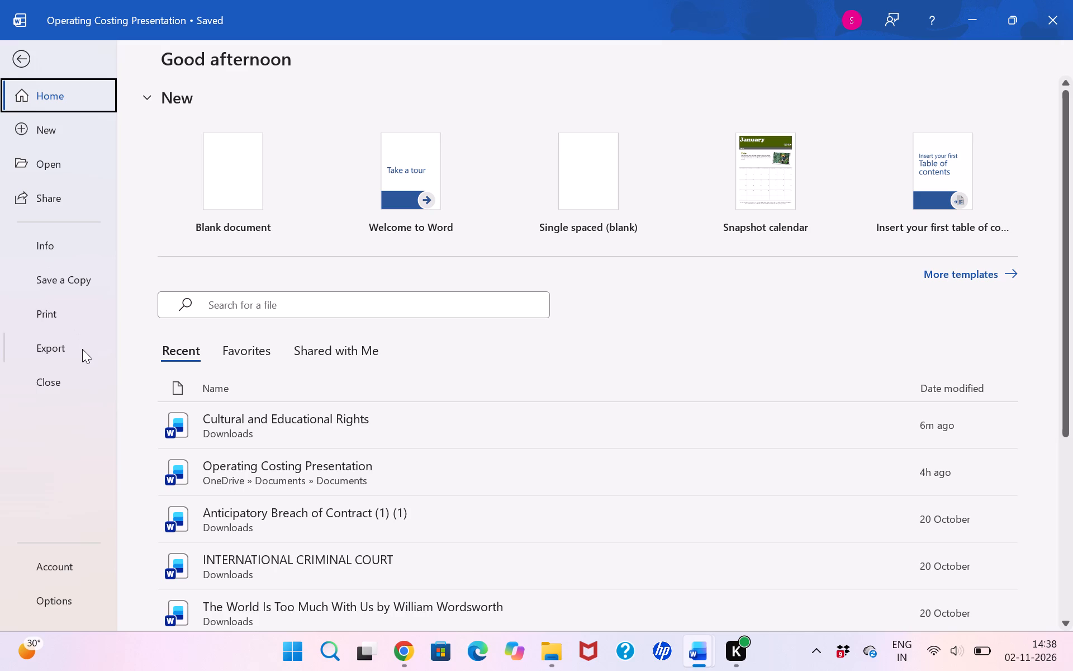
click(45, 309)
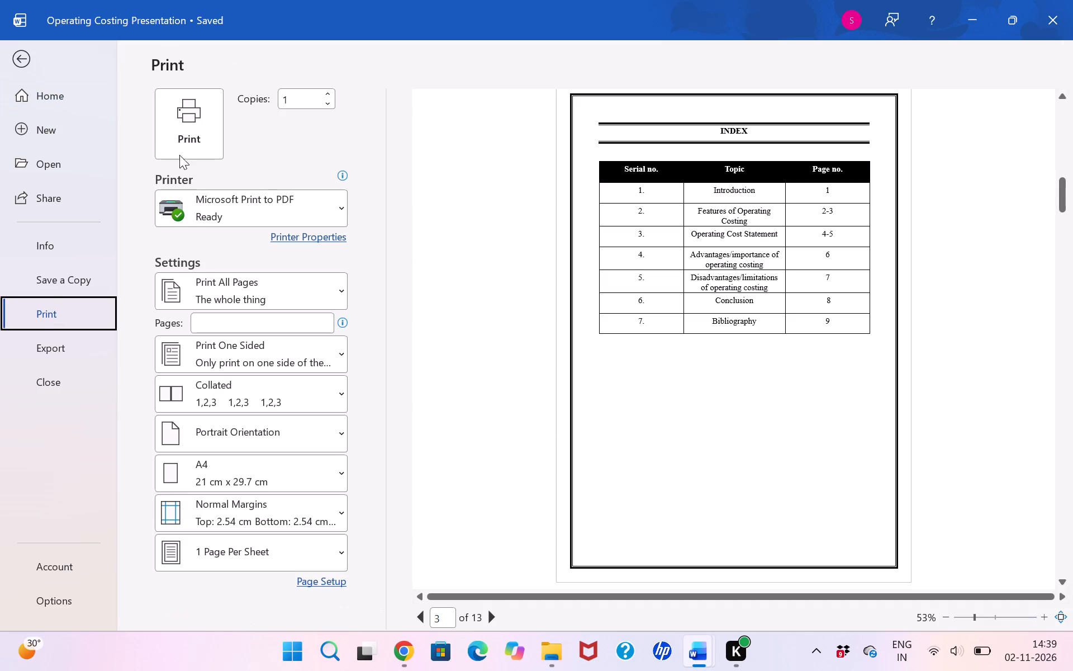
click(189, 129)
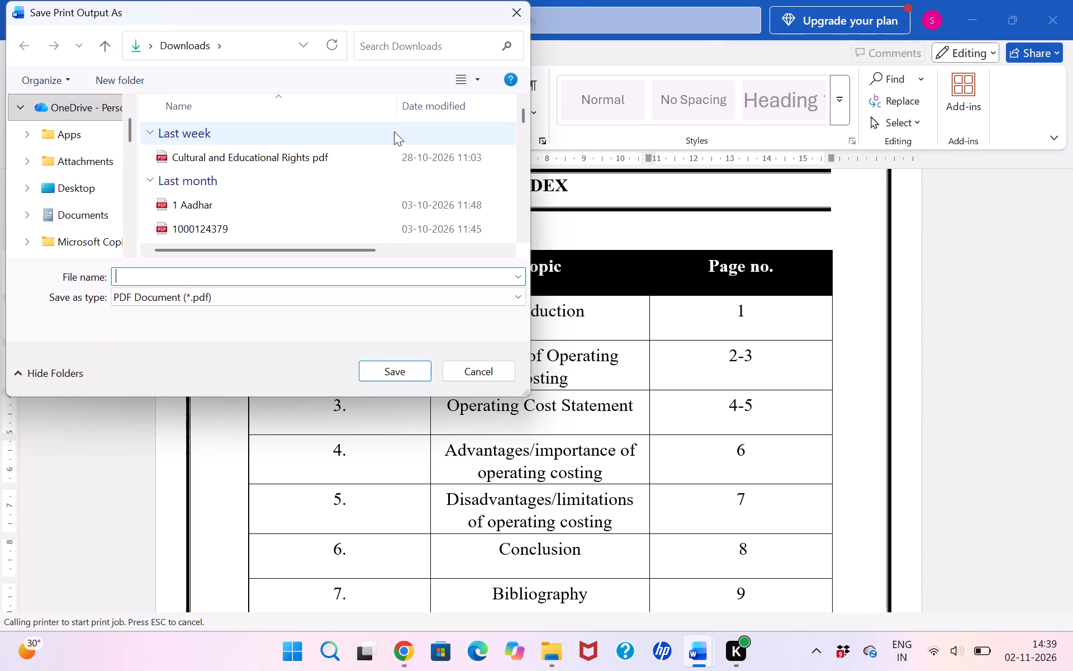
text(operating costing fike)
key(BackSpace)
key(BackSpace)
text(le)
key(Return)
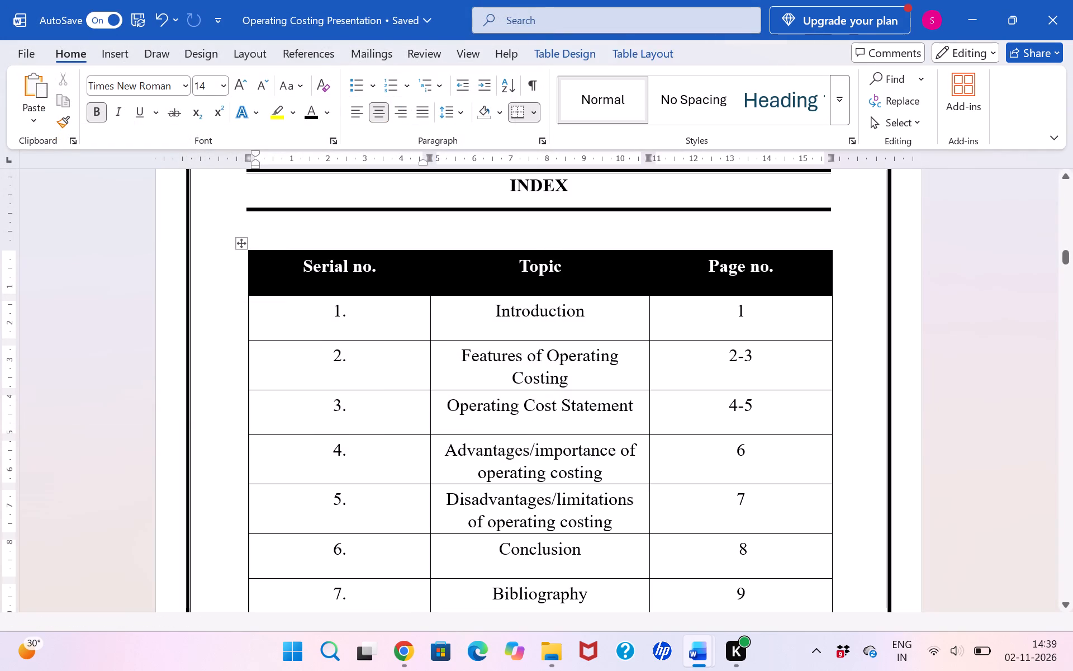
Switch to File Explorer and open the "operating costing file" PDF from the Downloads folder.
click(403, 650)
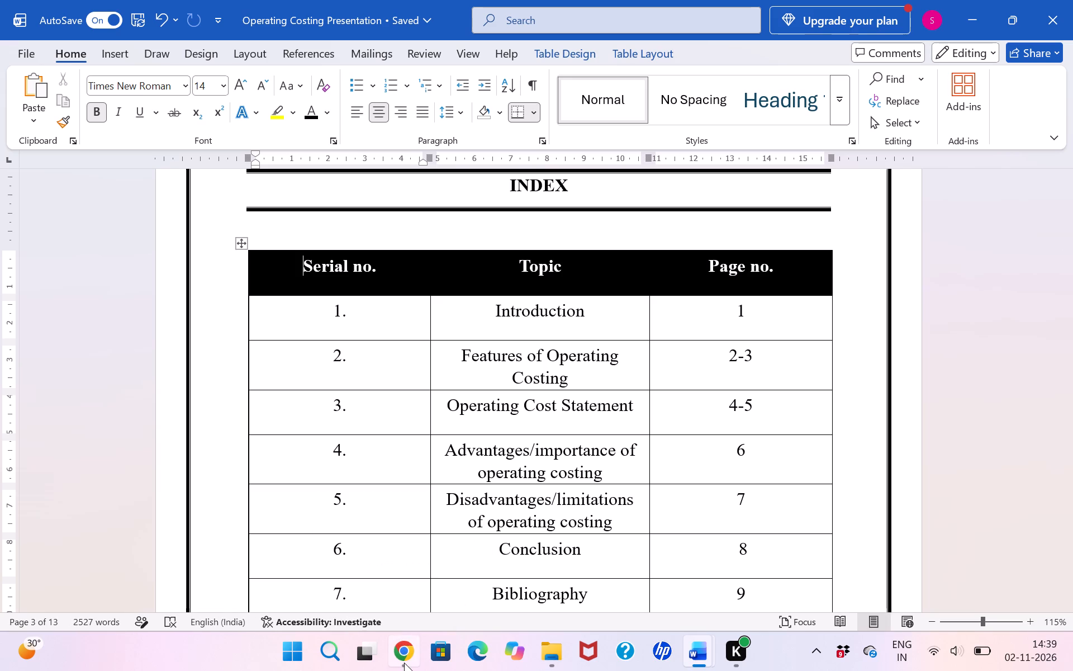
click(404, 663)
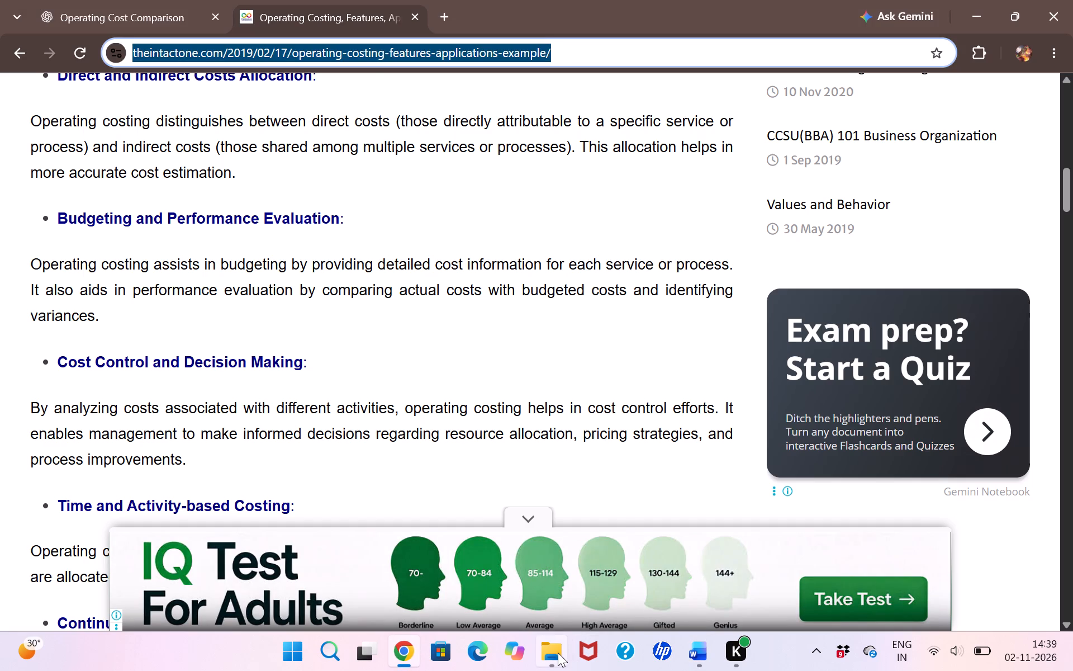
click(558, 653)
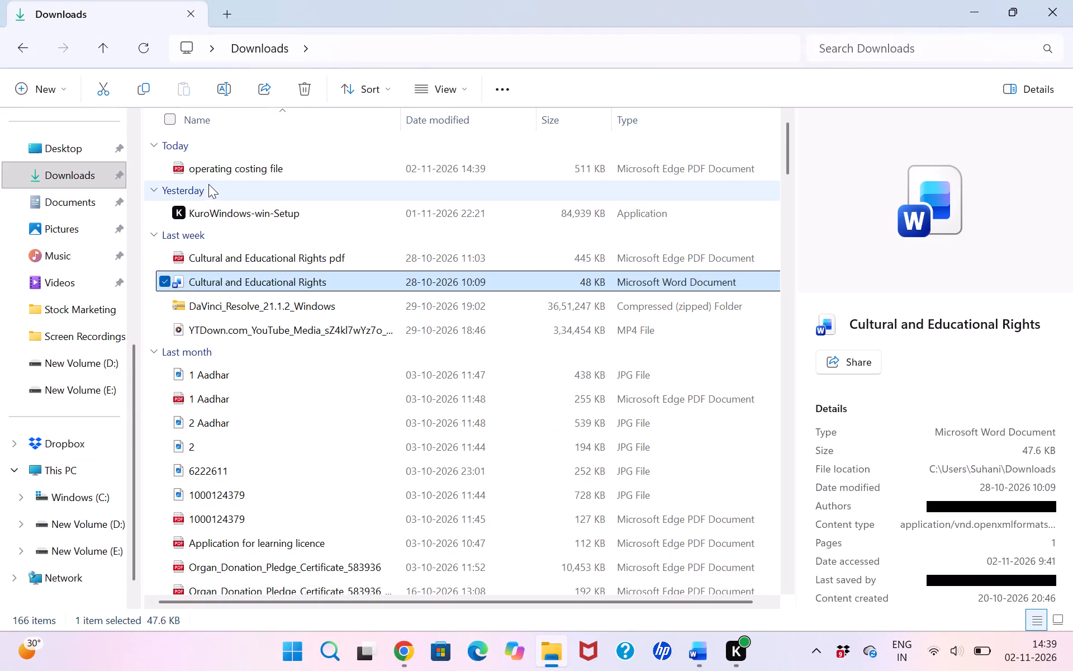
drag(208, 184, 209, 155)
double_click(212, 173)
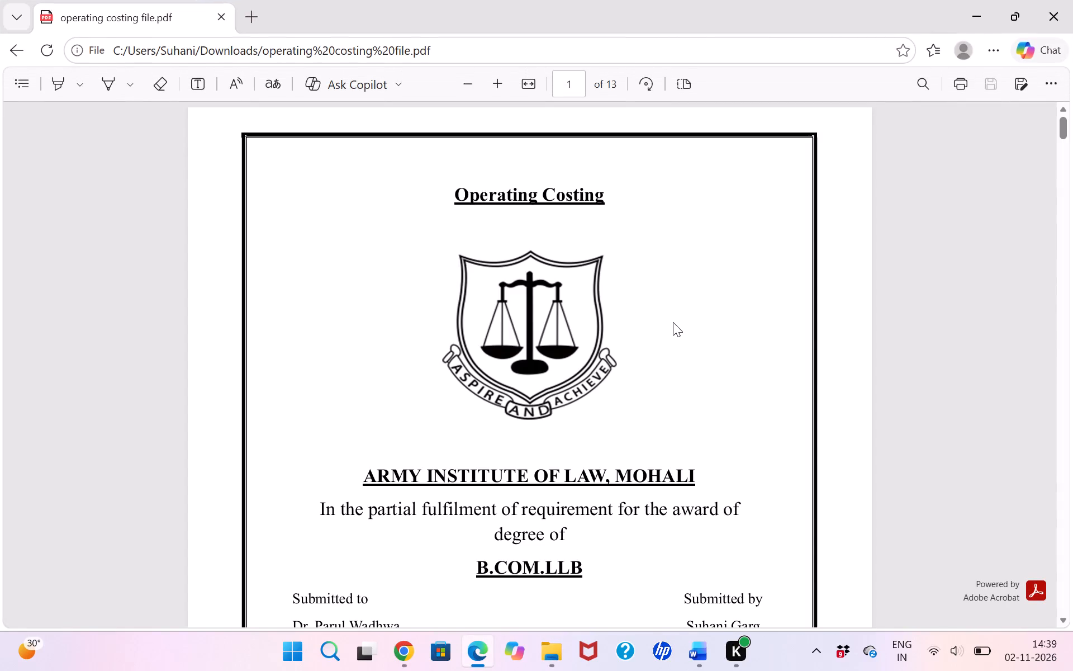
Look through the exported PDF's cover page, Acknowledgement page and the start of the Index page.
key(Down)
key(Down)
key(Down)
key(Down)
key(Down)
key(Down)
key(Down)
key(Down)
key(Down)
key(Down)
key(Down)
key(Down)
key(Down)
key(Down)
key(Down)
key(Down)
key(Down)
key(Down)
key(Down)
key(Down)
key(Down)
key(Down)
key(Down)
key(Down)
key(Down)
key(Down)
key(Down)
key(Down)
key(Down)
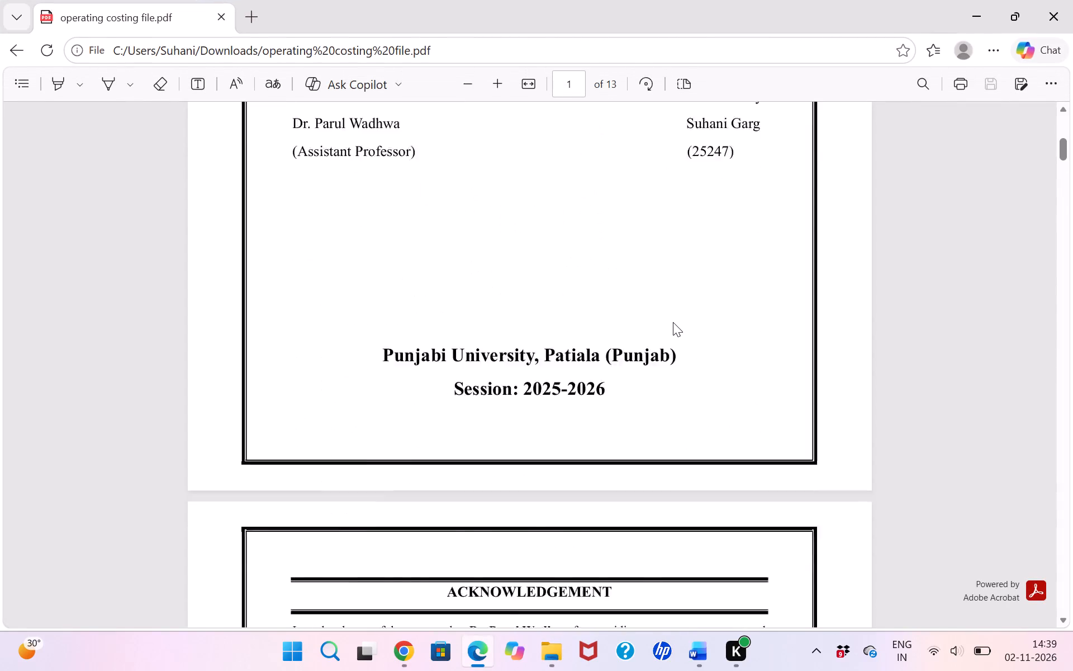
key(Down)
key(Down)
key(Down)
key(Down)
key(Down)
key(Down)
key(Down)
key(Down)
key(Down)
key(Down)
key(Down)
key(Down)
key(Down)
key(Down)
key(Down)
key(Down)
key(Down)
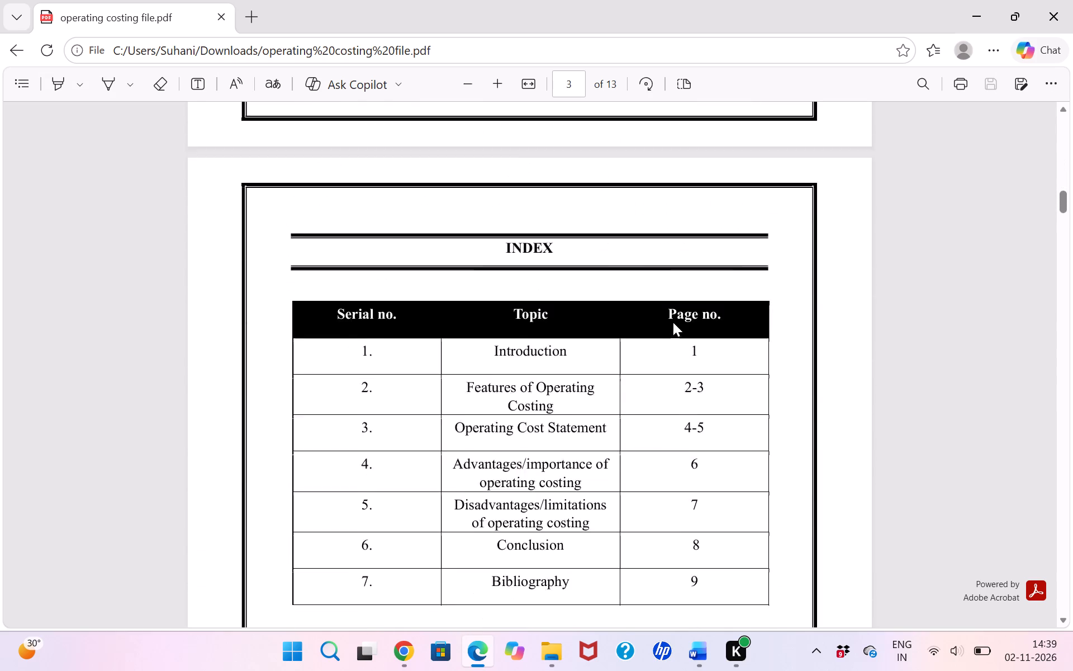
Recheck the Acknowledgement page and the Index page in the PDF, including the table's placement and page border.
key(Up)
key(Up)
key(Up)
key(Up)
key(Up)
key(Up)
key(Up)
key(Up)
key(Up)
key(Up)
key(Up)
key(Up)
key(Up)
key(Up)
key(Up)
key(Up)
key(Up)
key(Up)
key(Up)
key(Up)
key(Down)
key(Down)
key(Down)
key(Down)
key(Down)
key(Down)
key(Down)
key(Down)
key(Down)
key(Down)
key(Down)
key(Down)
key(Down)
key(Down)
key(Down)
key(Down)
key(Down)
key(Down)
key(Down)
key(Down)
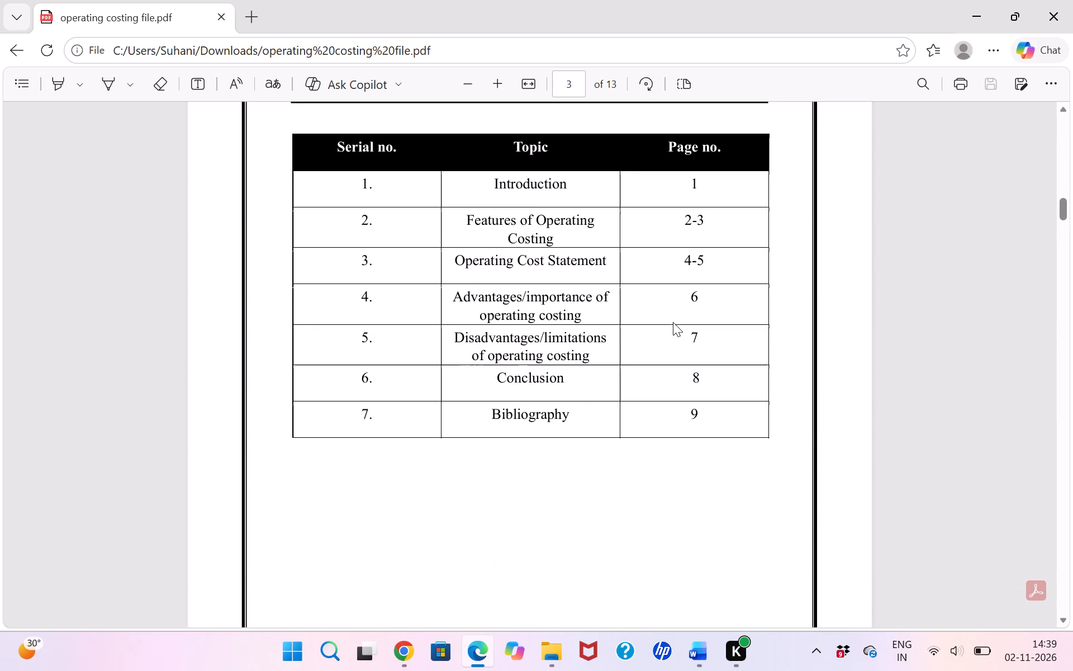
key(Down)
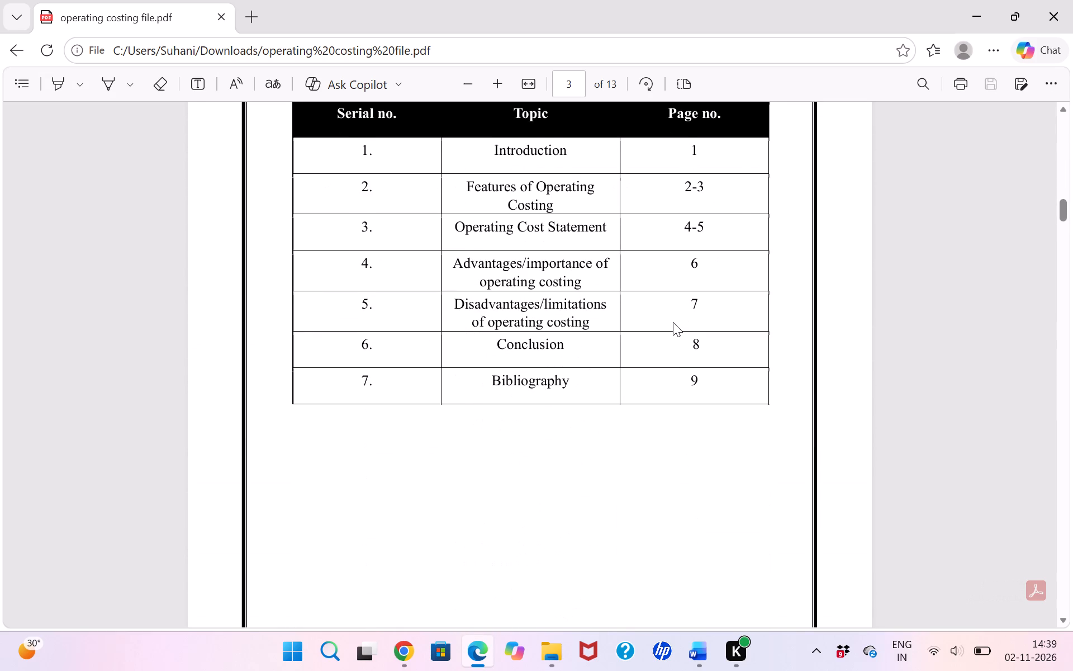
key(Down)
key(Down)
key(Down)
key(Down)
key(Down)
key(Down)
key(Down)
key(Down)
key(Down)
key(Down)
key(Down)
key(Down)
key(Down)
key(Down)
key(Down)
key(Down)
key(Down)
key(Down)
key(Down)
key(Down)
key(Down)
key(Down)
key(Down)
key(Down)
key(Down)
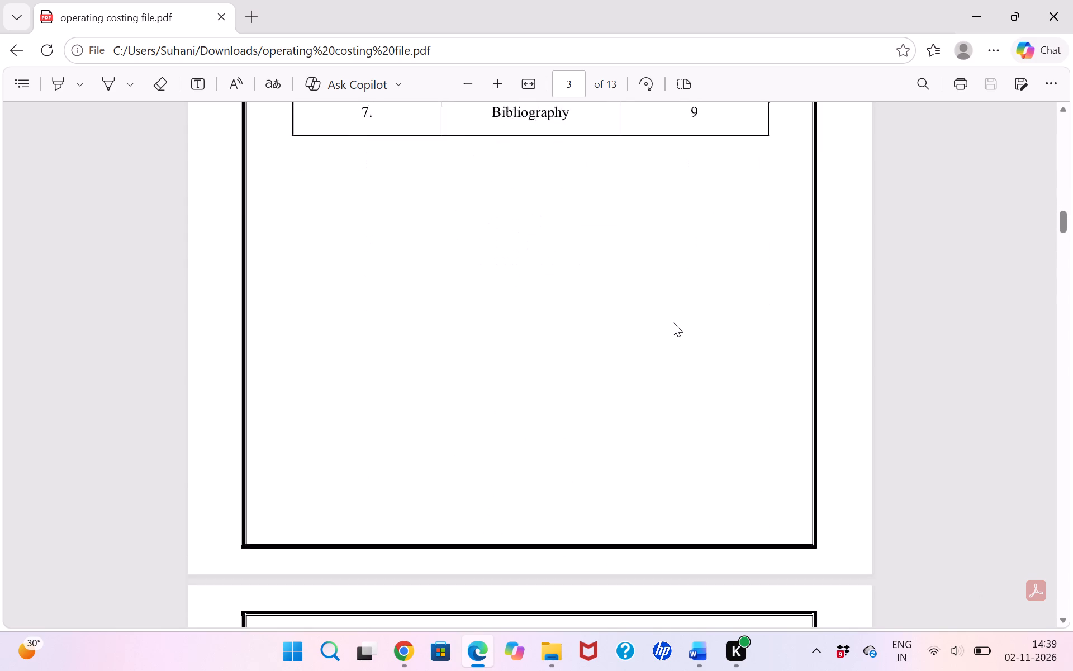
Look through the PDF's introduction and features pages, checking the text layout, page borders and page numbers.
key(Down)
key(Down)
key(Down)
key(Down)
key(Down)
key(Down)
key(Down)
key(Down)
key(Down)
key(Down)
key(Down)
key(Down)
key(Down)
key(Down)
key(Down)
key(Down)
key(Down)
key(Down)
key(Down)
key(Down)
key(Down)
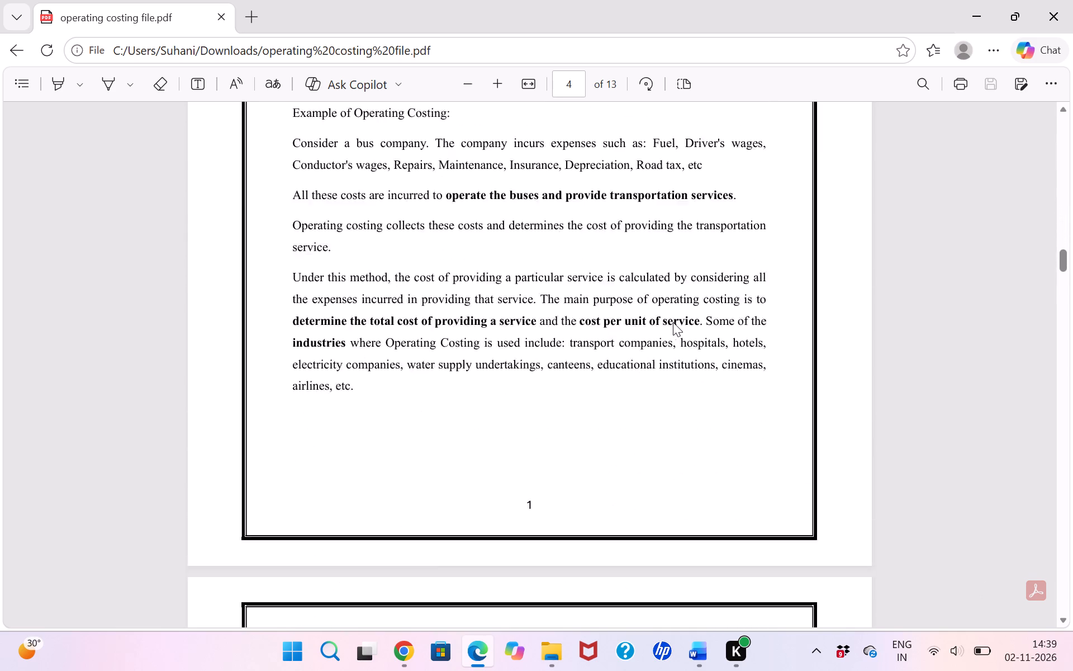
key(Down)
key(Down)
key(Down)
key(Down)
key(Down)
key(Down)
key(Down)
key(Down)
key(Down)
key(Down)
key(Down)
key(Down)
key(Down)
key(Down)
key(Down)
key(Down)
key(Down)
key(Down)
key(Down)
key(Down)
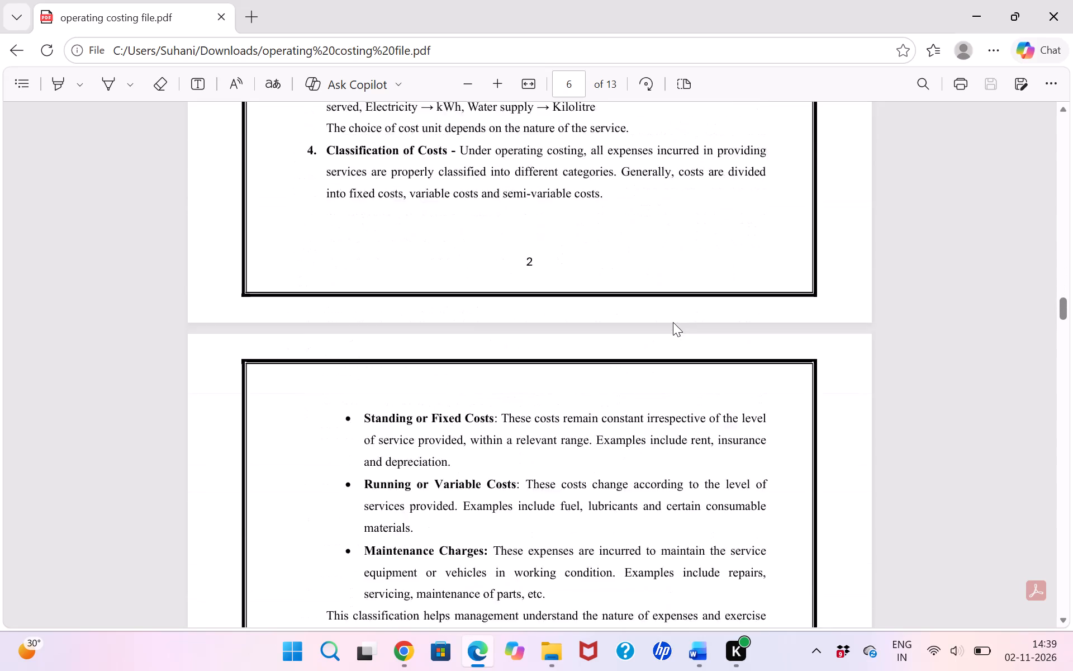
key(Down)
key(Down)
key(Down)
key(Down)
key(Down)
key(Down)
key(Down)
key(Down)
key(Down)
key(Down)
key(Down)
key(Down)
key(Down)
key(Down)
key(Down)
key(Down)
key(Down)
key(Down)
key(Down)
key(Down)
key(Down)
key(Down)
key(Down)
key(Down)
key(Down)
key(Down)
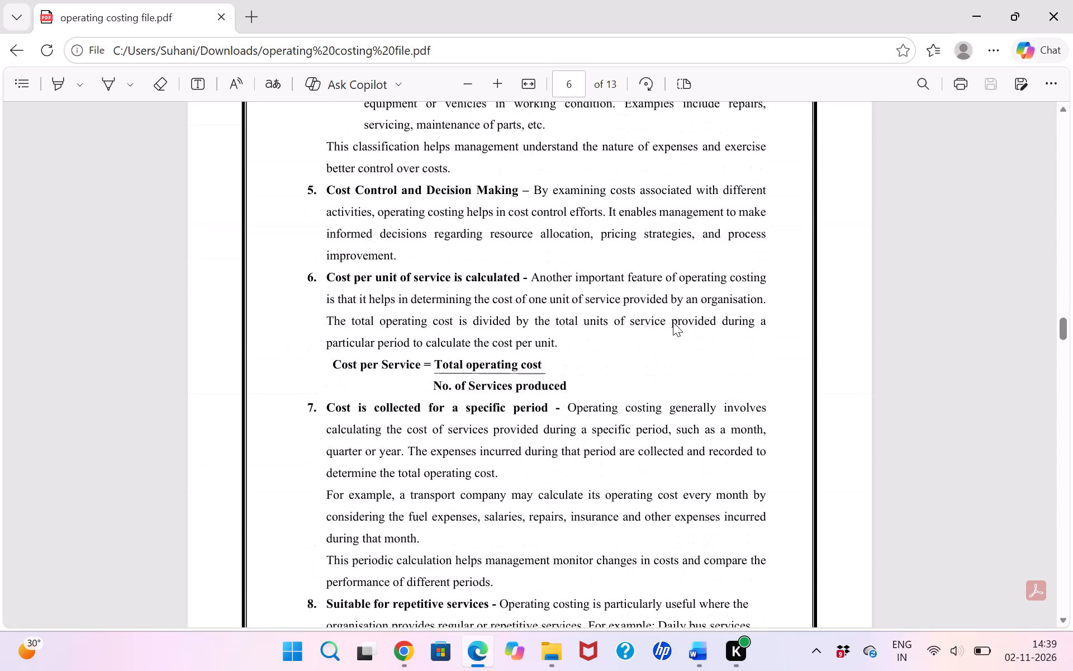
Look through the PDF pages with the General Format of an Operating Cost Statement, checking how the statement splits across pages.
key(Down)
key(Down)
key(Down)
key(Down)
key(Down)
key(Down)
key(Down)
key(Down)
key(Down)
key(Down)
key(Down)
key(Down)
key(Down)
key(Down)
key(Down)
key(Down)
key(Down)
key(Down)
key(Down)
key(Down)
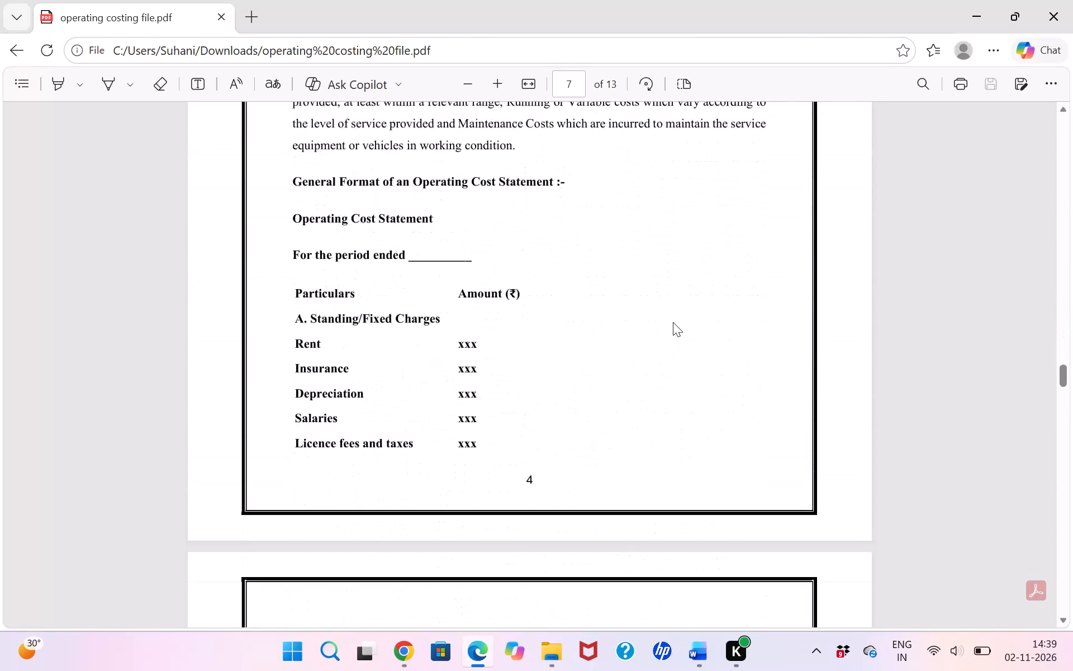
key(Down)
key(Down)
key(Down)
key(Down)
key(Down)
key(Down)
key(Down)
key(Down)
key(Down)
key(Down)
key(Down)
key(Down)
key(Down)
key(Down)
key(Down)
key(Down)
key(Down)
key(Down)
key(Down)
key(Down)
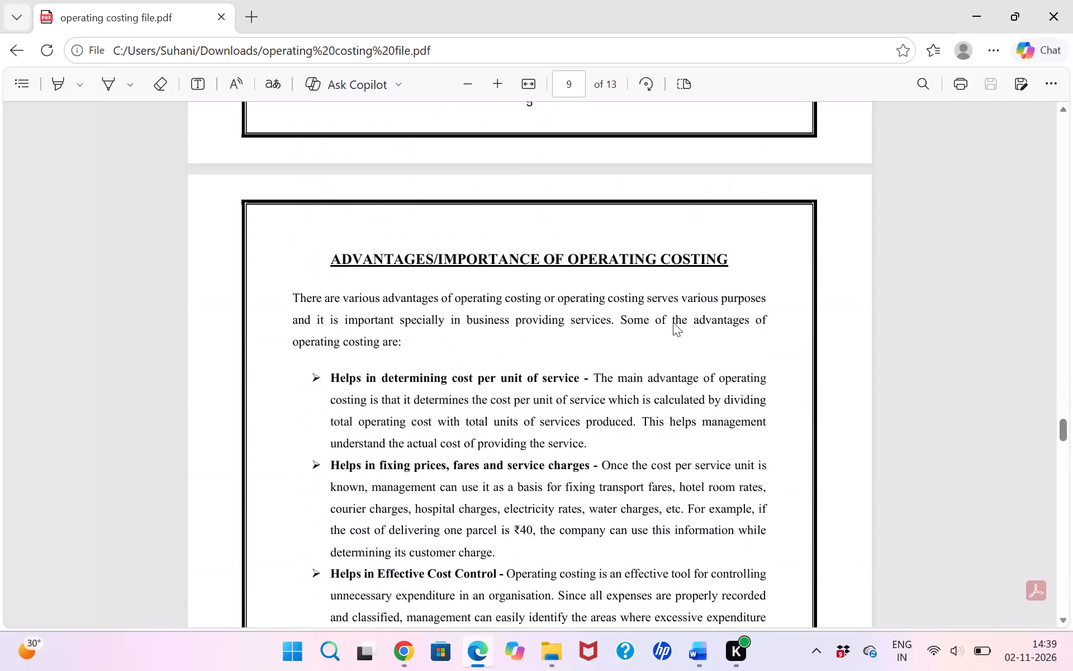
Look through the PDF's Advantages and Disadvantages pages up to the Conclusion, checking headings, page breaks and page numbers.
key(Down)
key(Down)
key(Down)
key(Down)
key(Down)
key(Down)
key(Down)
key(Down)
key(Down)
key(Down)
key(Down)
key(Down)
key(Down)
key(Down)
key(Down)
key(Down)
key(Down)
key(Down)
key(Down)
key(Down)
key(Down)
key(Down)
key(Down)
key(Down)
key(Down)
key(Down)
key(Down)
key(Down)
key(Down)
key(Down)
key(Down)
key(Down)
key(Down)
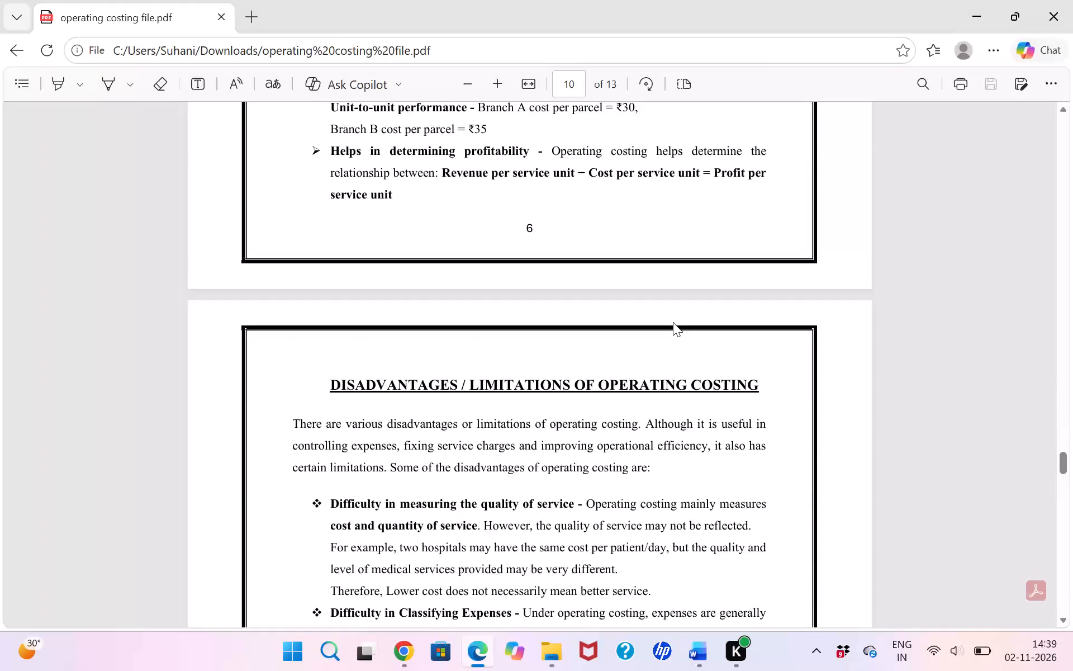
key(Down)
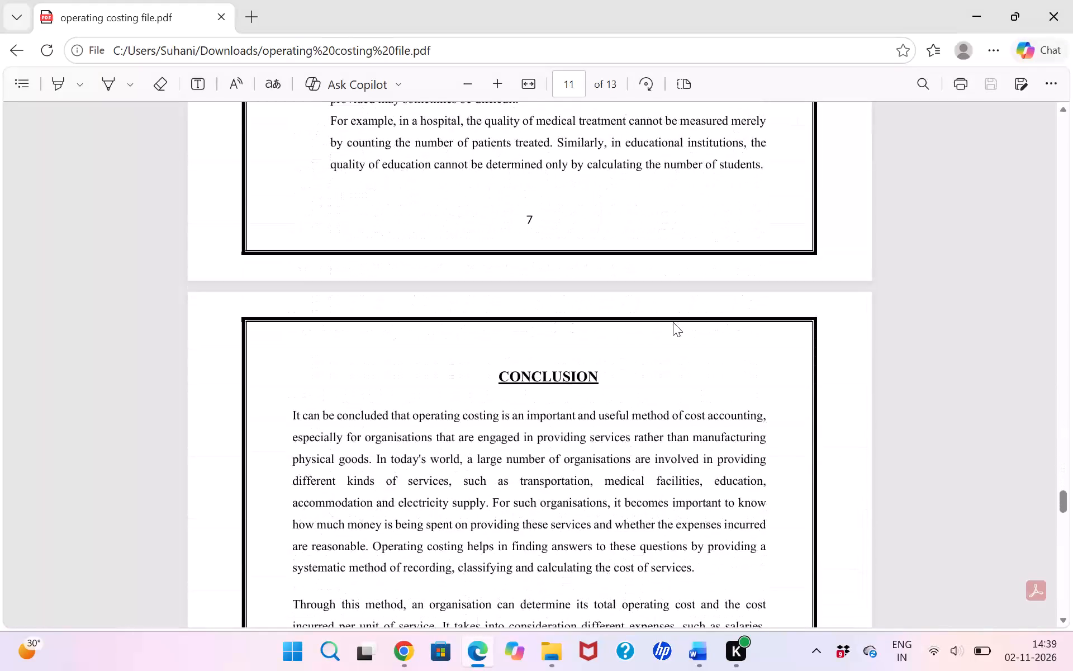
Look back through the PDF from the Conclusion to the Operating Cost Statement page, rechecking the Disadvantages and Advantages headings and page breaks.
key(Up)
key(Up)
key(Up)
key(Up)
key(Up)
key(Up)
key(Up)
key(Up)
key(Up)
key(Up)
key(Up)
key(Up)
key(Up)
key(Up)
key(Up)
key(Up)
key(Up)
key(Up)
key(Up)
key(Up)
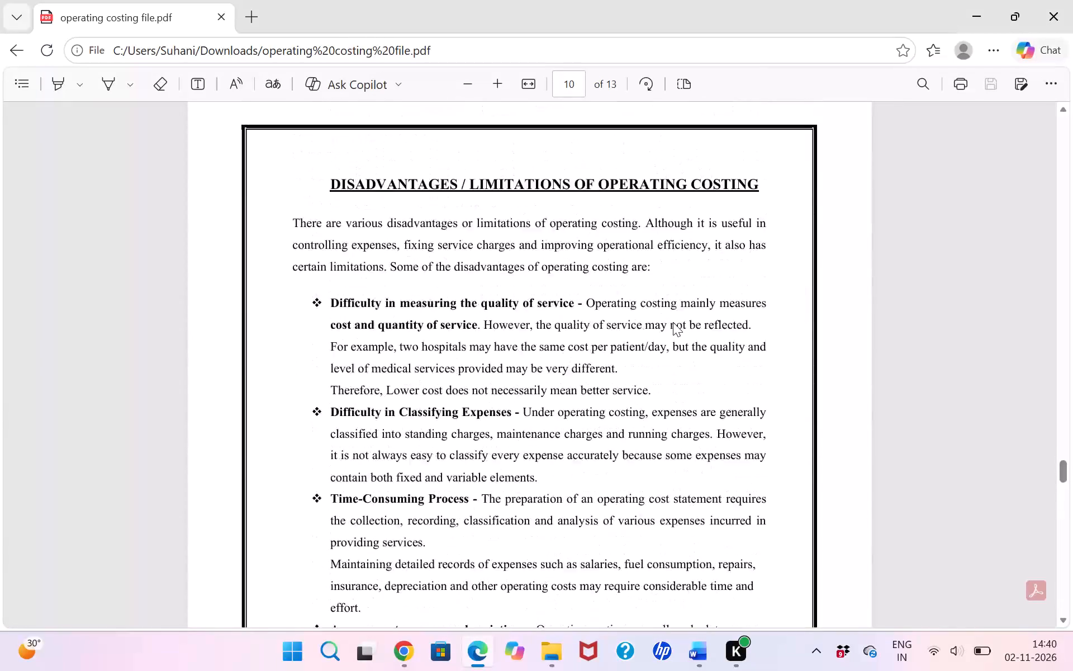
key(Up)
key(Up)
key(Up)
key(Up)
key(Up)
key(Up)
key(Up)
key(Up)
key(Up)
key(Up)
key(Up)
key(Up)
key(Up)
key(Up)
key(Up)
key(Up)
key(Up)
key(Up)
key(Up)
key(Up)
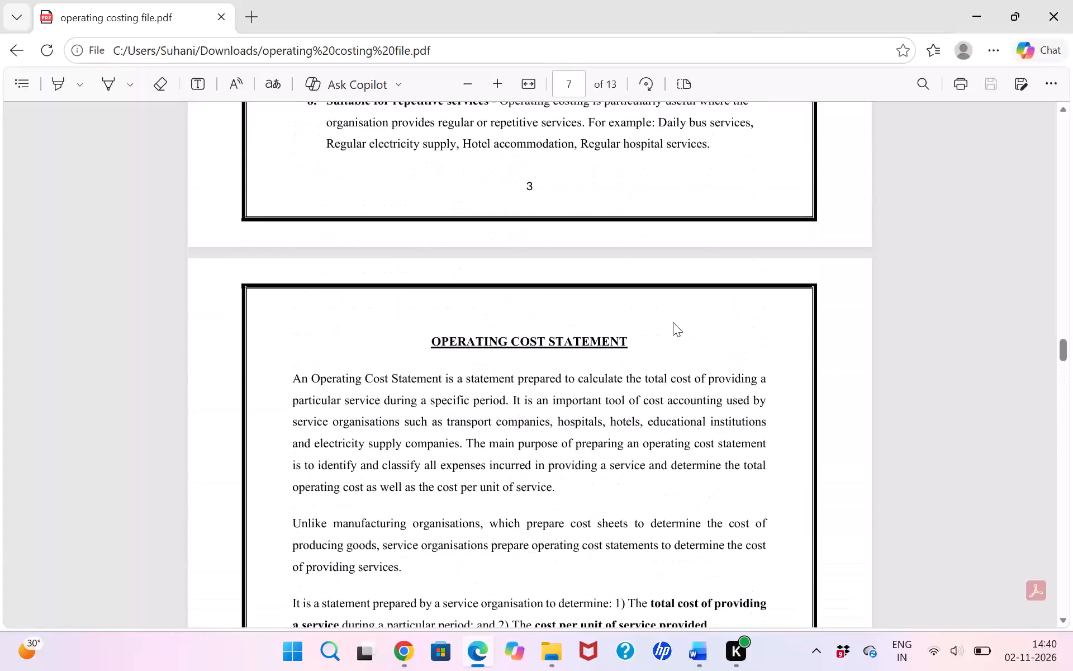
Reread the PDF from the Operating Cost Statement forward to the Conclusion heading, checking the cost formula, text spacing and page numbers.
key(Down)
key(Down)
key(Down)
key(Down)
key(Down)
key(Down)
key(Down)
key(Down)
key(Down)
key(Down)
key(Down)
key(Down)
key(Down)
key(Down)
key(Down)
key(Down)
key(Down)
key(Down)
key(Down)
key(Down)
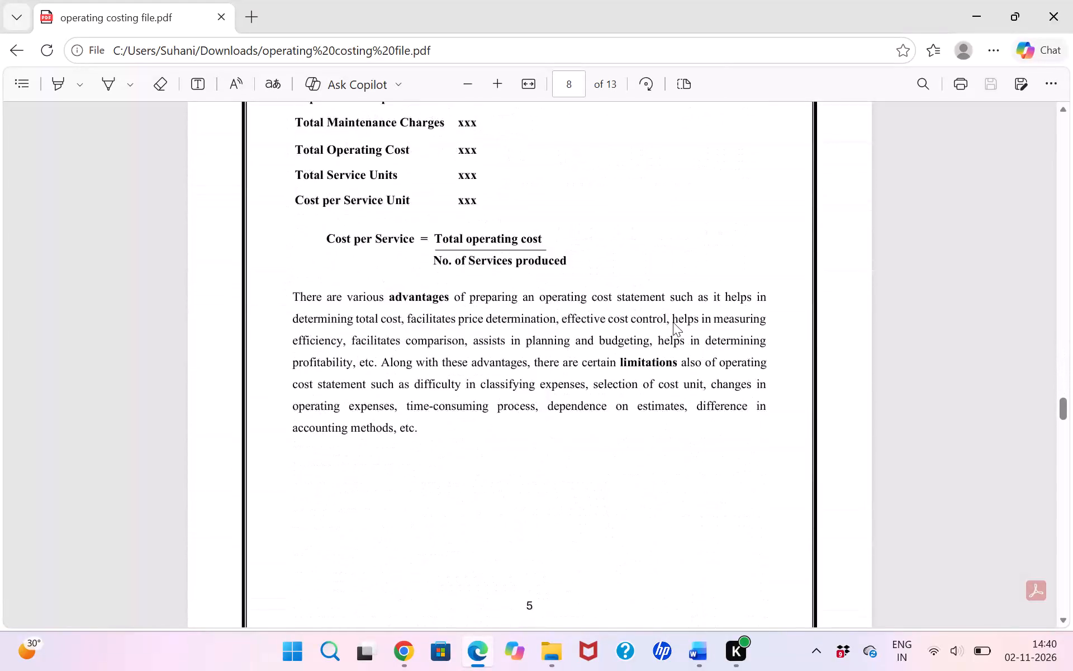
key(Down)
key(Down)
key(Down)
key(Down)
key(Down)
key(Down)
key(Down)
key(Down)
key(Down)
key(Down)
key(Down)
key(Down)
key(Down)
key(Down)
key(Down)
key(Down)
key(Down)
key(Down)
key(Down)
key(Down)
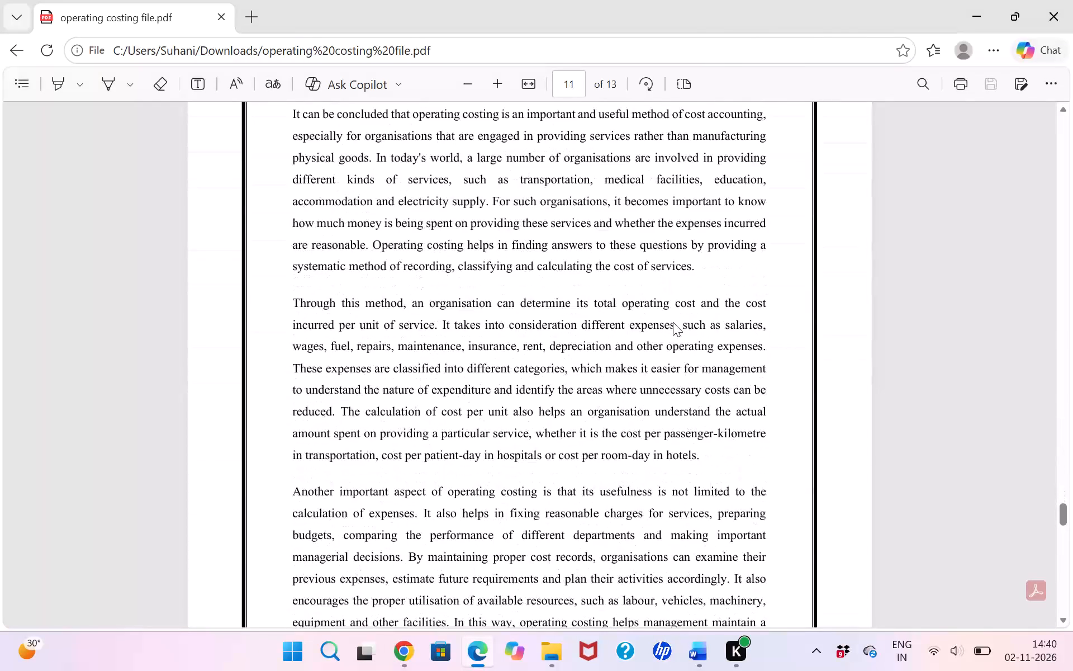
key(Up)
key(Up)
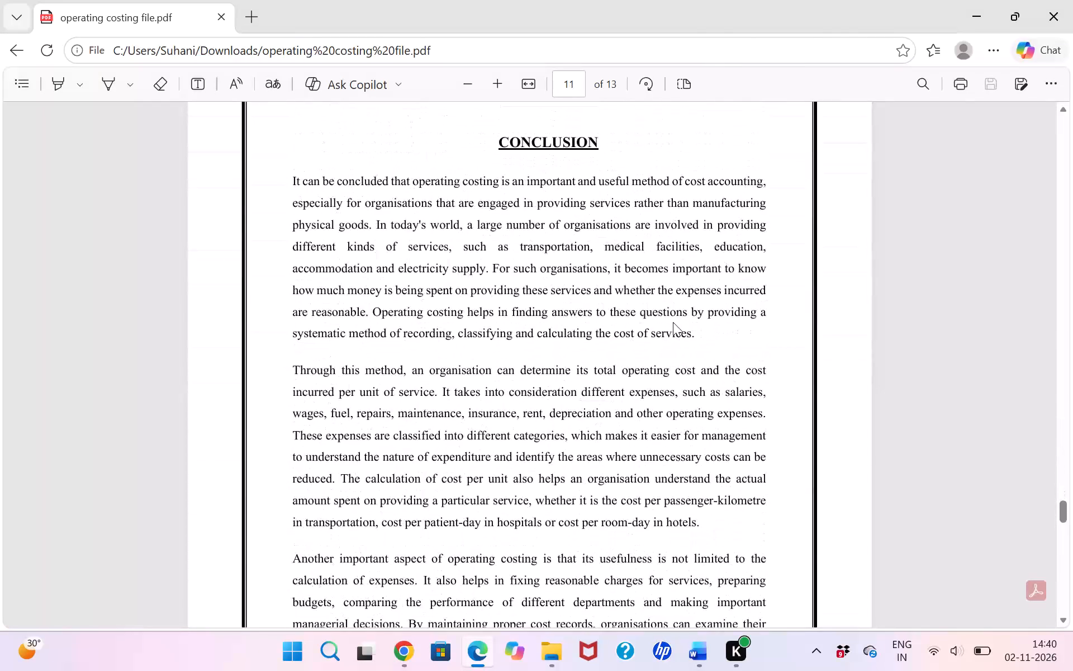
Examine the rest of the Conclusion, the Bibliography and the PDF's last page for layout, borders and page numbers.
key(Down)
key(Down)
key(Down)
key(Down)
key(Down)
key(Down)
key(Down)
key(Down)
key(Down)
key(Down)
key(Down)
key(Down)
key(Down)
key(Down)
key(Down)
key(Down)
key(Down)
key(Down)
key(Down)
key(Down)
key(Down)
key(Down)
key(Down)
key(Down)
key(Down)
key(Down)
key(Down)
key(Down)
key(Down)
key(Down)
key(Down)
key(Down)
key(Down)
key(Down)
key(Down)
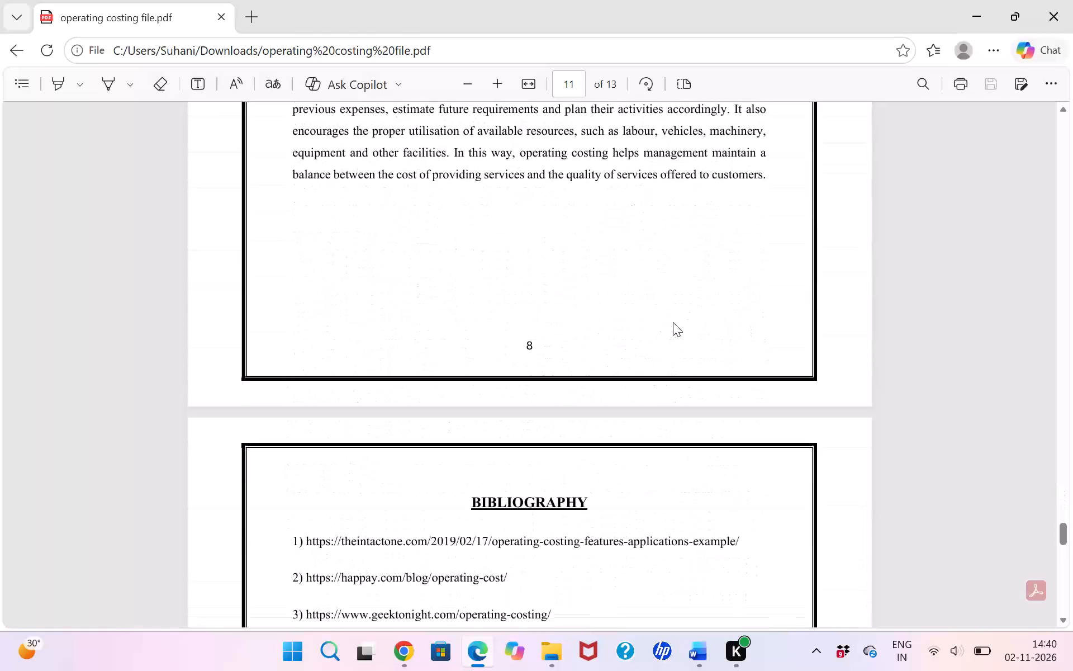
key(Down)
key(Down)
key(Down)
key(Down)
key(Down)
key(Down)
key(Down)
key(Down)
key(Down)
key(Down)
key(Down)
key(Down)
key(Down)
key(Down)
key(Down)
key(Down)
key(Down)
key(Down)
key(Down)
key(Down)
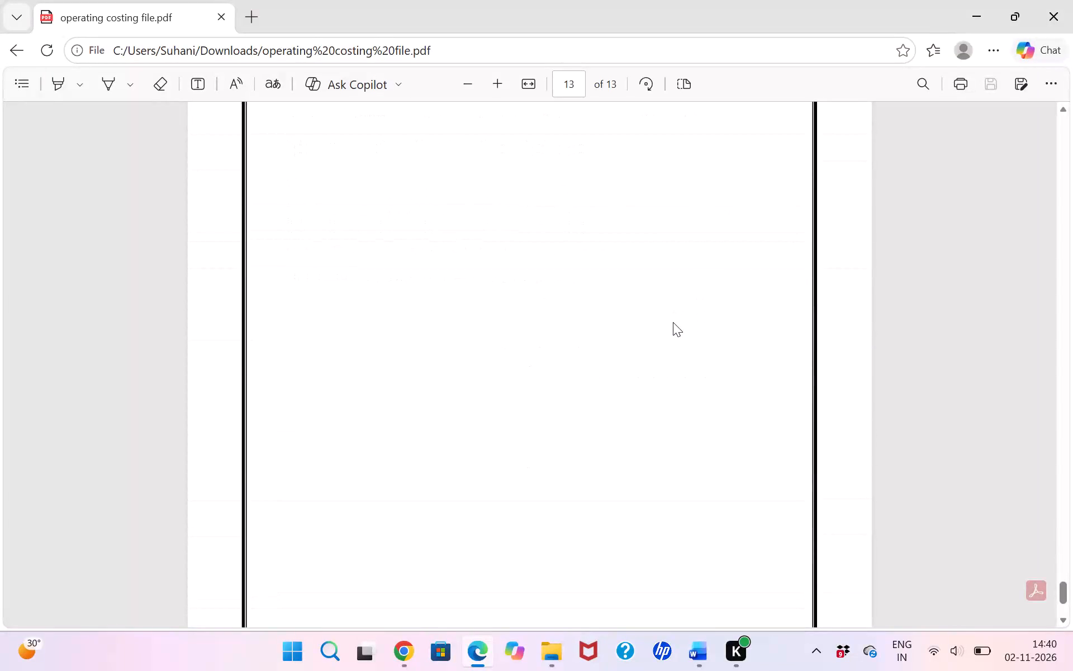
Look back through the PDF from the last page to the Introduction, rechecking the page order and layout.
key(Up)
key(Up)
key(Up)
key(Up)
key(Up)
key(Up)
key(Up)
key(Up)
key(Up)
key(Up)
key(Up)
key(Up)
key(Up)
key(Up)
key(Up)
key(Up)
key(Up)
key(Up)
key(Up)
key(Up)
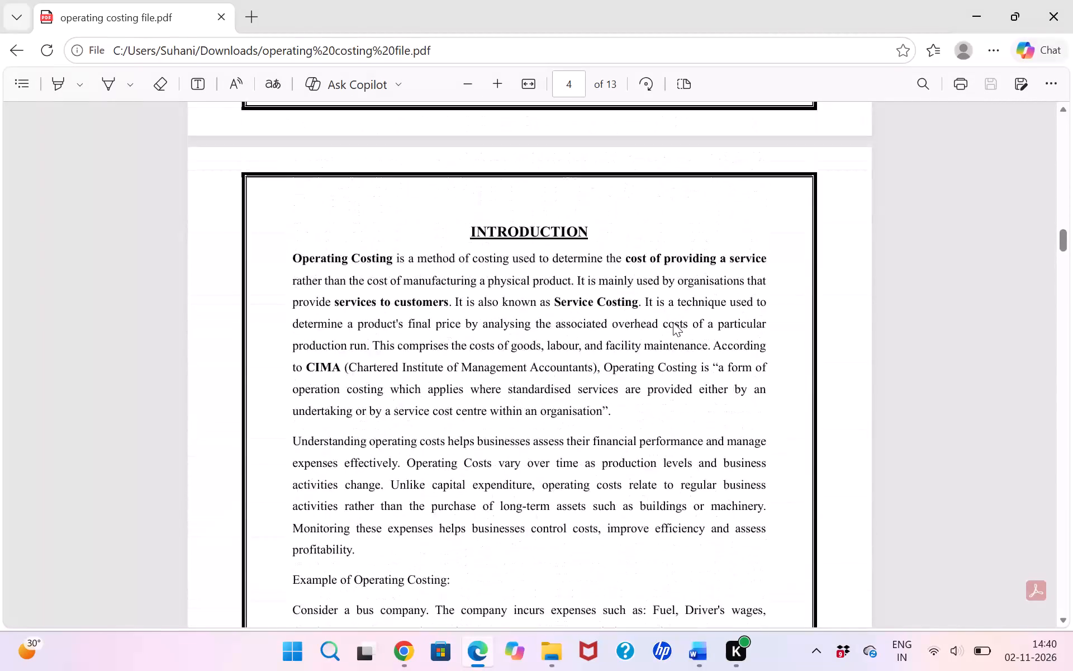
Look back through the PDF from the Introduction past the Index to the Acknowledgement page, rechecking the front pages' order, headings and borders.
key(Up)
key(Up)
key(Up)
key(Up)
key(Up)
key(Up)
key(Up)
key(Up)
key(Up)
key(Up)
key(Up)
key(Up)
key(Up)
key(Up)
key(Up)
key(Up)
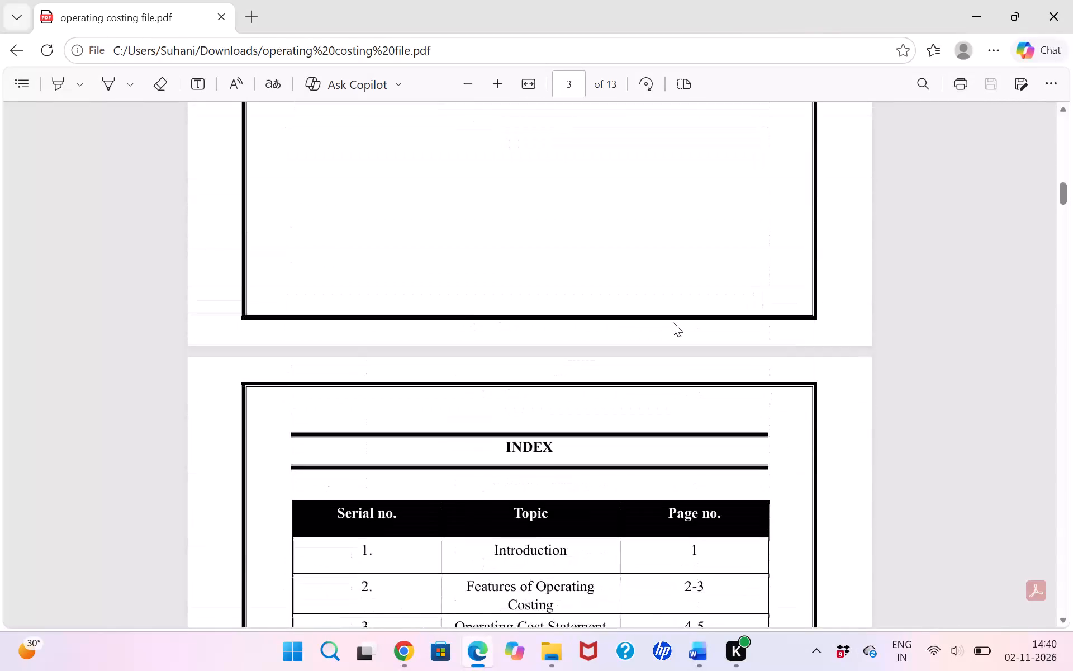
key(Up)
key(Up)
key(Up)
key(Up)
key(Up)
key(Up)
key(Up)
key(Up)
key(Up)
key(Up)
key(Up)
key(Up)
key(Up)
key(Up)
key(Up)
key(Up)
key(Up)
key(Up)
key(Up)
key(Up)
key(Up)
key(Up)
key(Up)
key(Up)
key(Up)
key(Up)
key(Up)
key(Up)
key(Up)
key(Up)
key(Up)
key(Up)
key(Up)
key(Up)
key(Up)
key(Up)
key(Up)
key(Up)
key(Up)
key(Up)
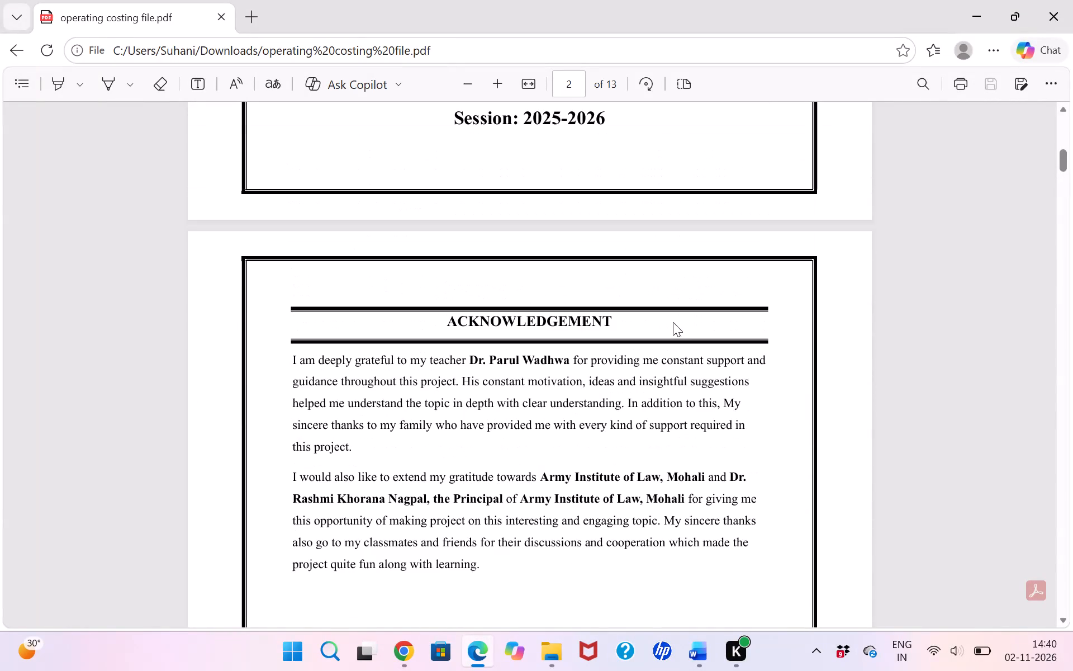